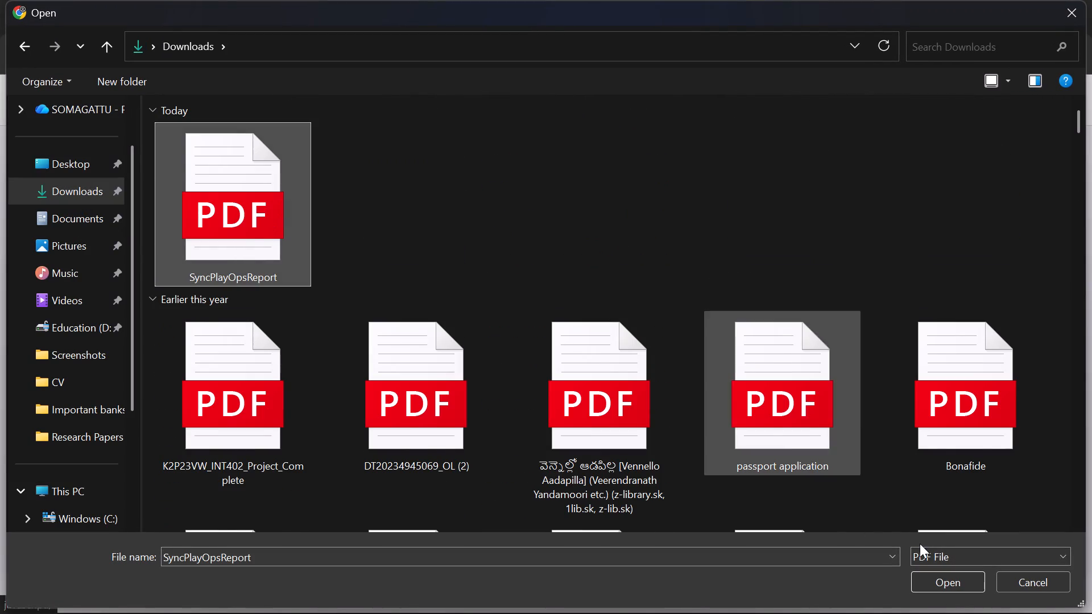
click(939, 583)
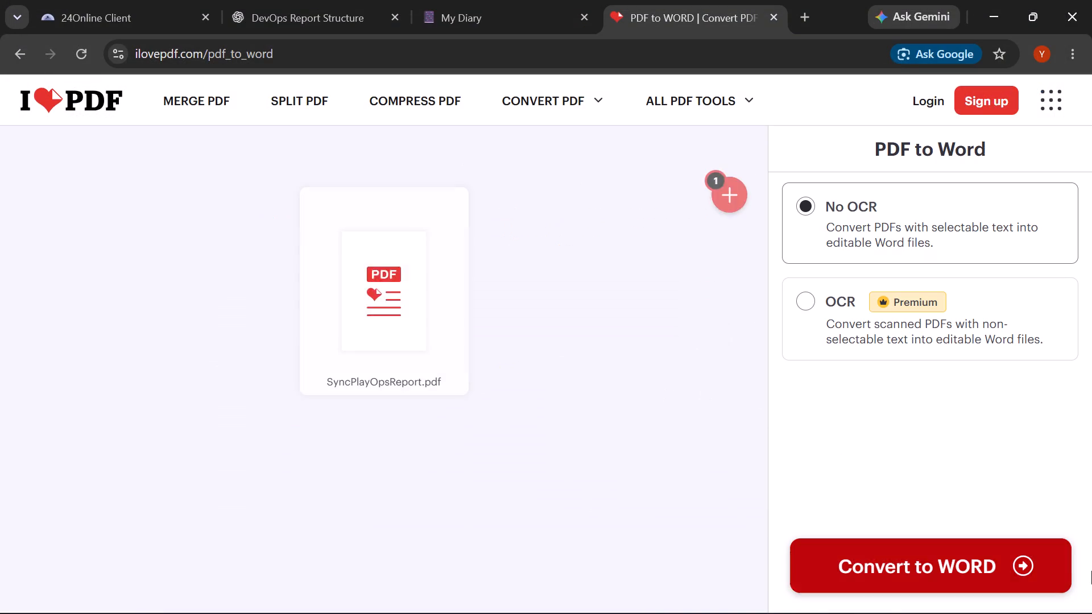
click(974, 546)
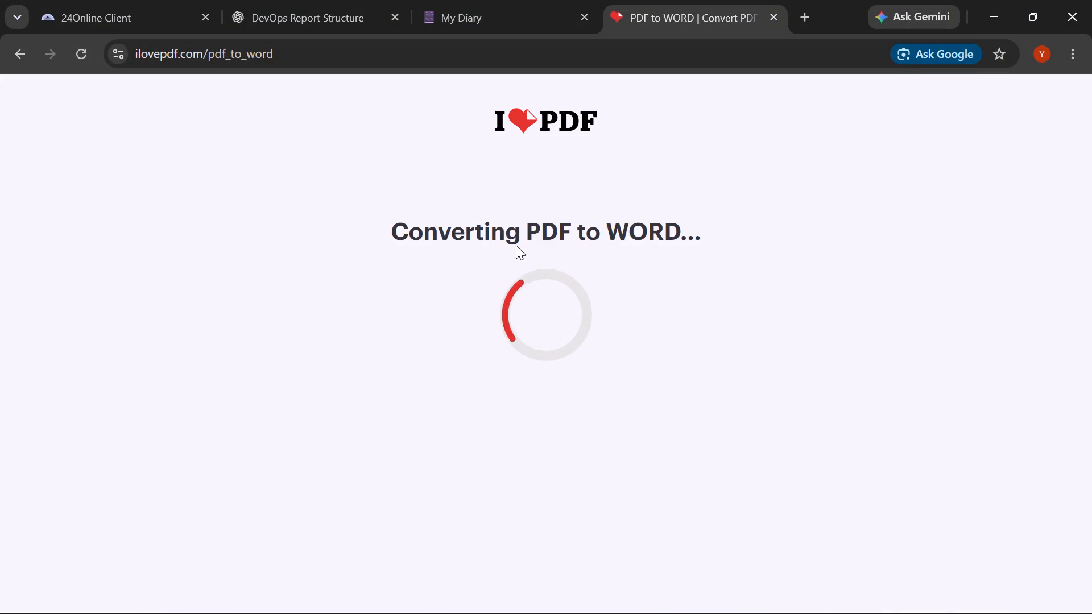
click(545, 248)
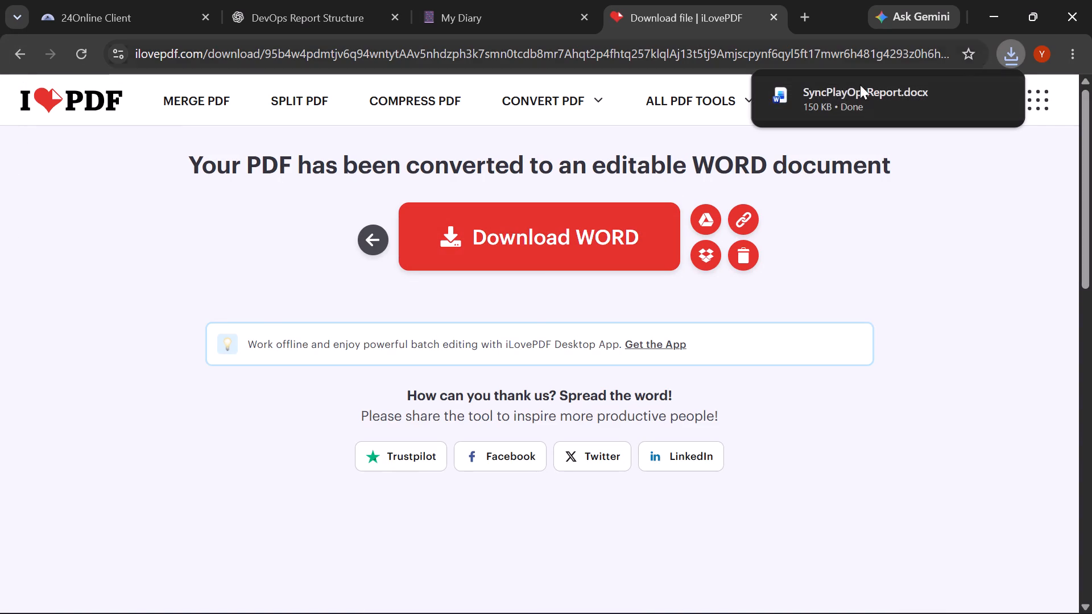
Open the downloaded SyncPlayOpsReport document in Word, maximize its window and enable editing.
double_click(826, 98)
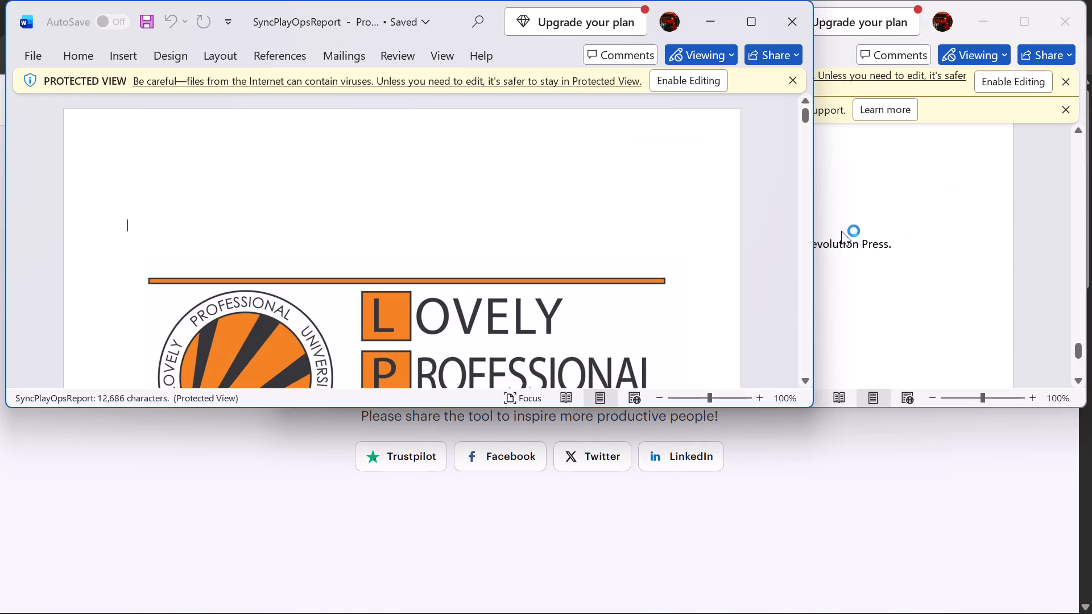
click(764, 18)
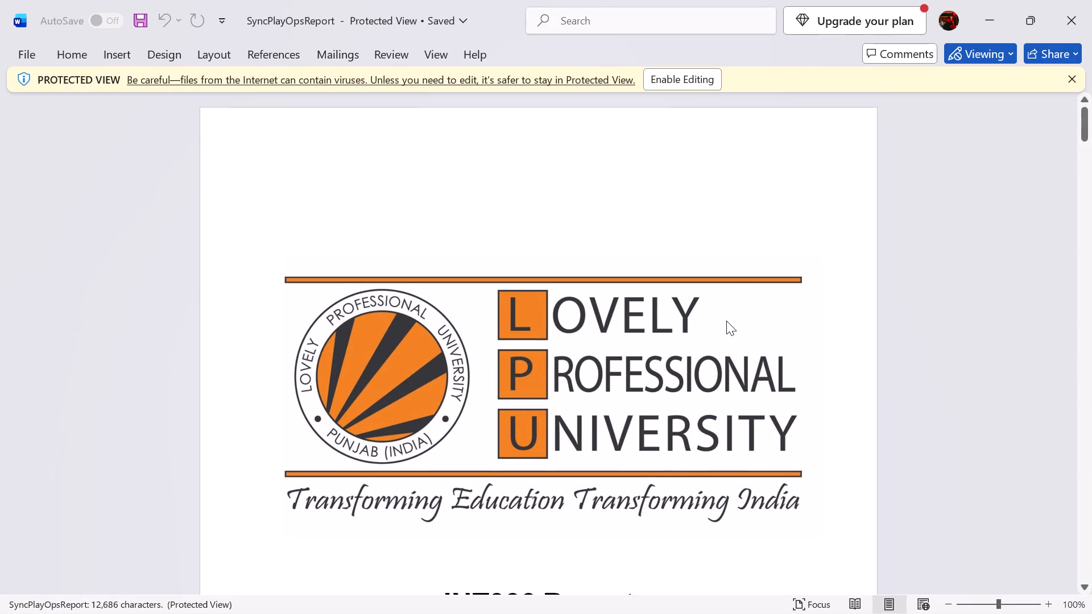
scroll(717, 330, down, 5)
scroll(595, 414, up, 1)
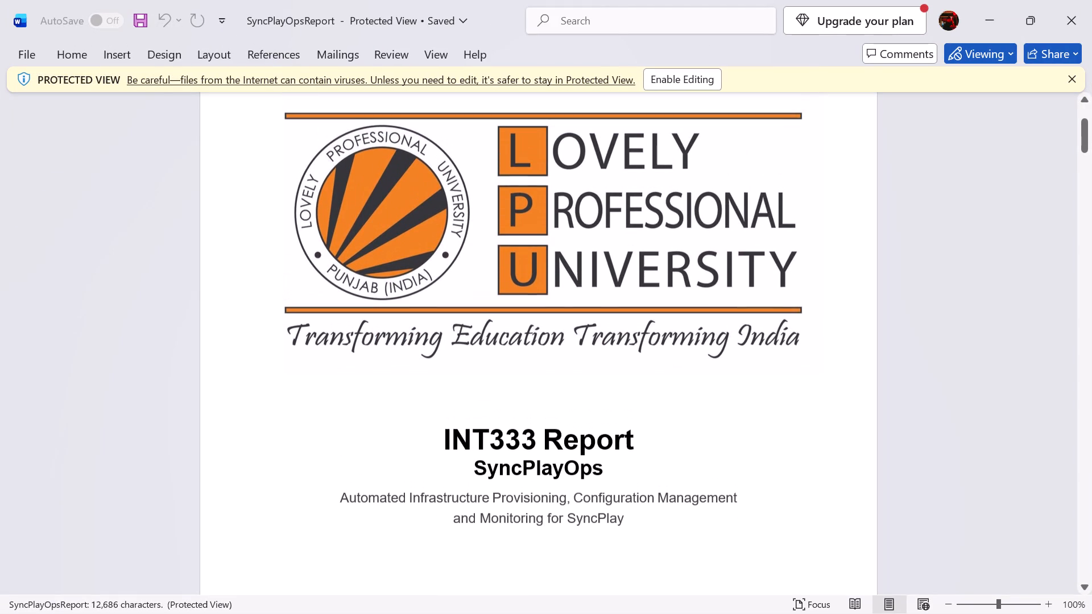
click(617, 462)
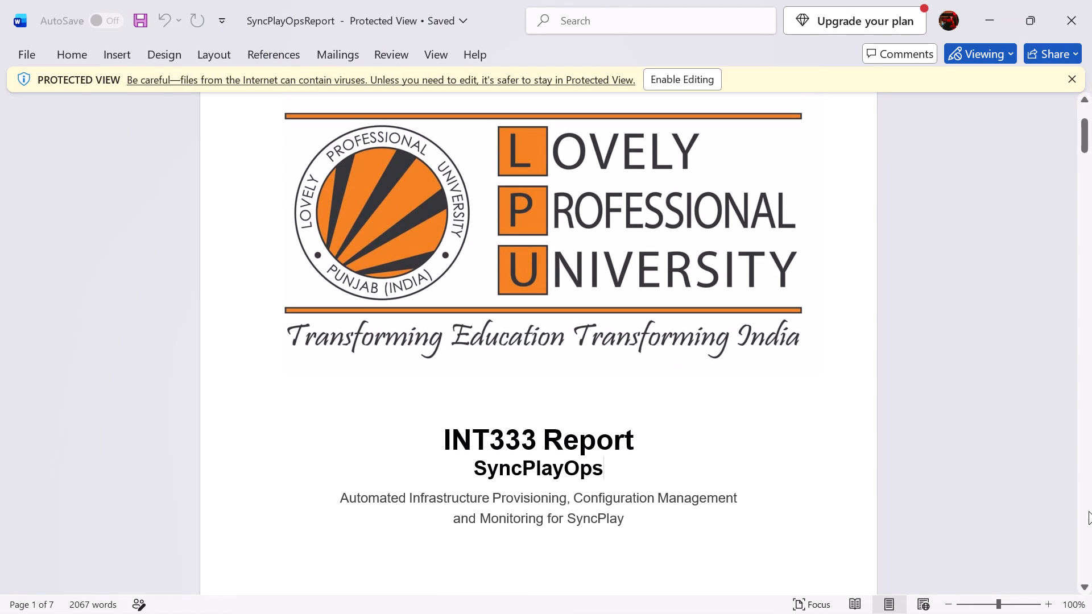
key(BackSpace)
key(BackSpace)
key(BackSpace)
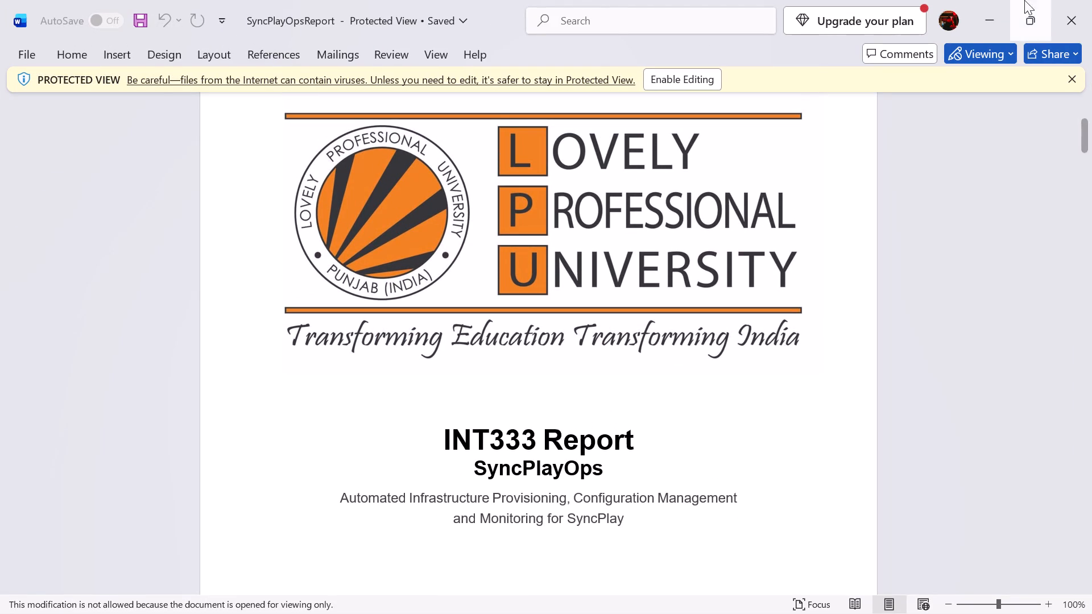
click(672, 81)
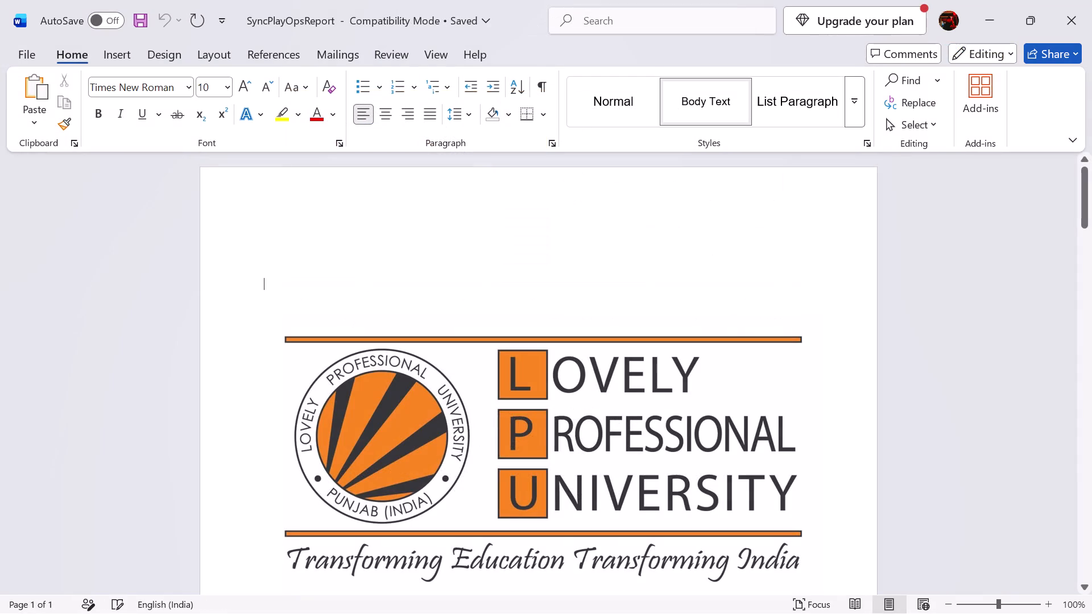
Delete the project title SyncPlayOps beneath the INT333 Report heading on the cover page.
scroll(659, 417, down, 6)
click(622, 451)
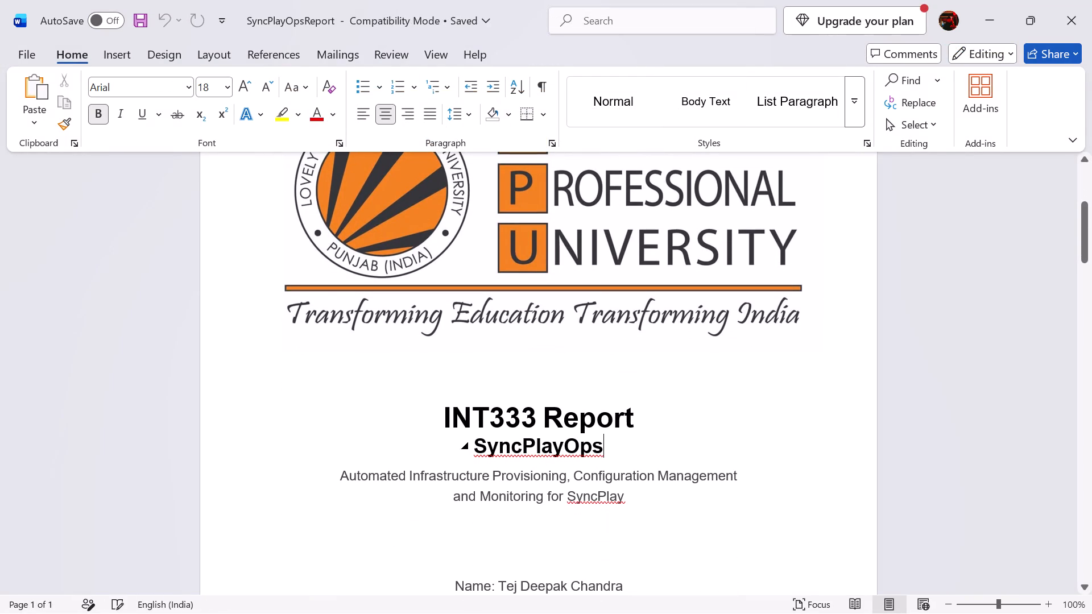
key(BackSpace)
key(BackSpace)
key(BackSpace)
key(BackSpace)
key(BackSpace)
key(BackSpace)
key(BackSpace)
key(BackSpace)
key(BackSpace)
key(BackSpace)
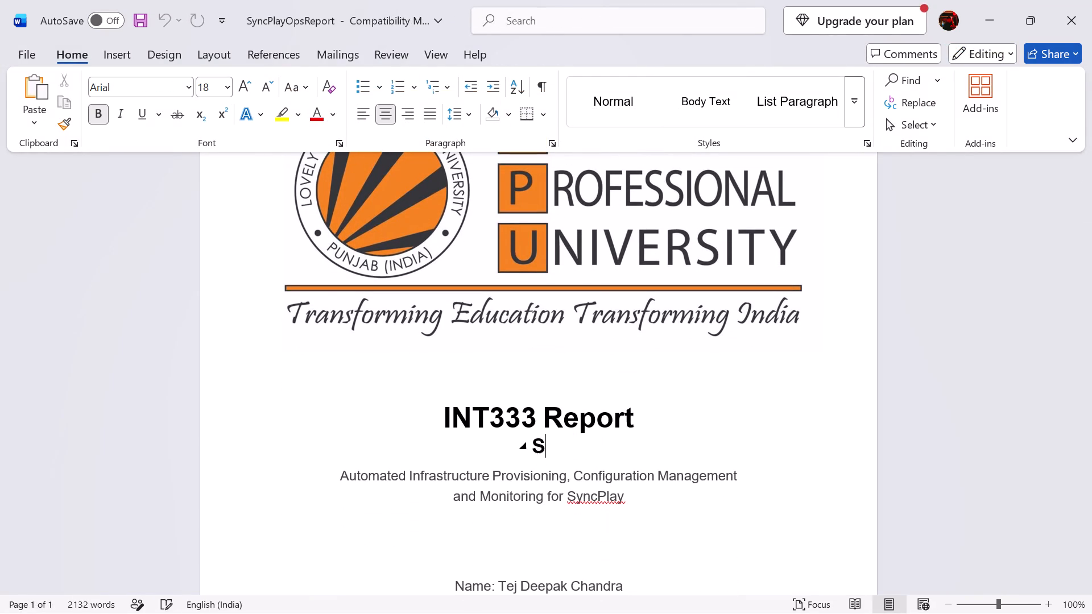
key(BackSpace)
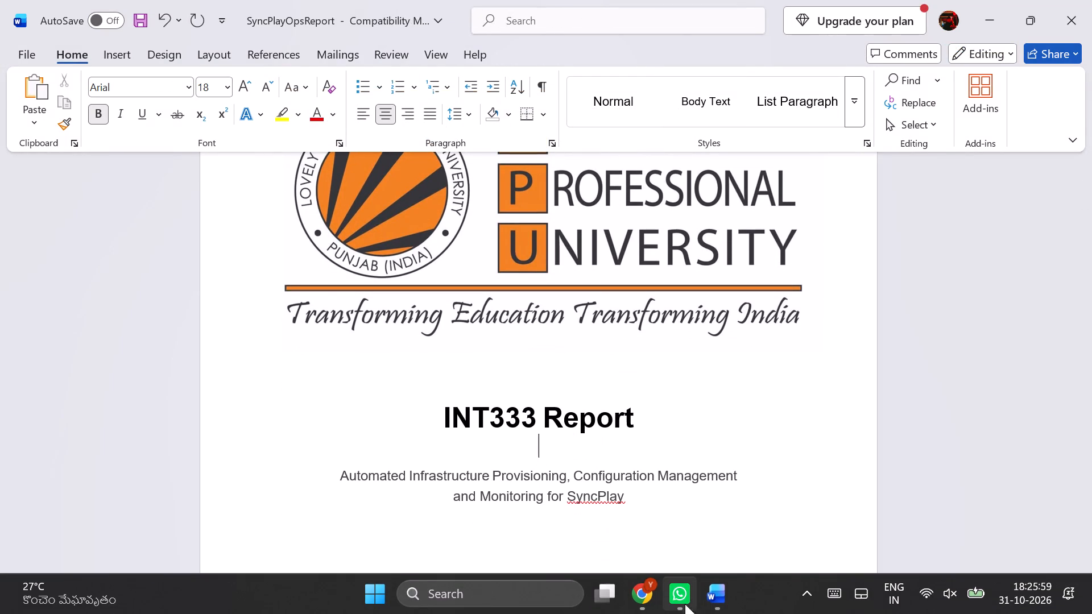
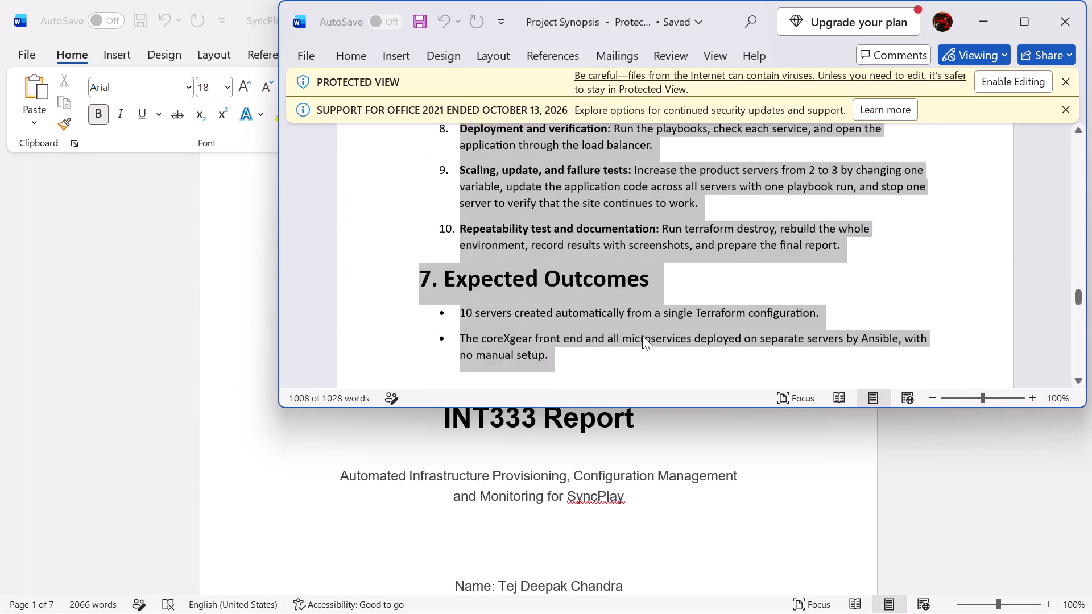
Review the Project Synopsis document from its expected outcomes back to the project title, and return to the SyncPlayOpsReport document.
scroll(642, 335, down, 1)
scroll(642, 335, up, 15)
scroll(642, 335, down, 1)
scroll(642, 335, up, 5)
scroll(642, 335, down, 1)
scroll(642, 335, up, 5)
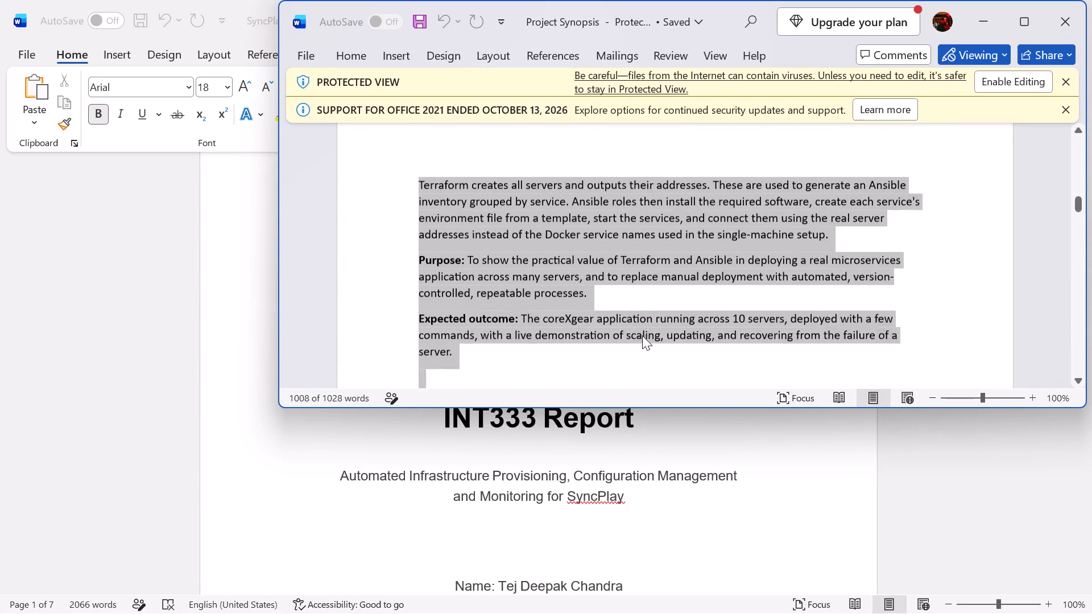
key(Page_Up)
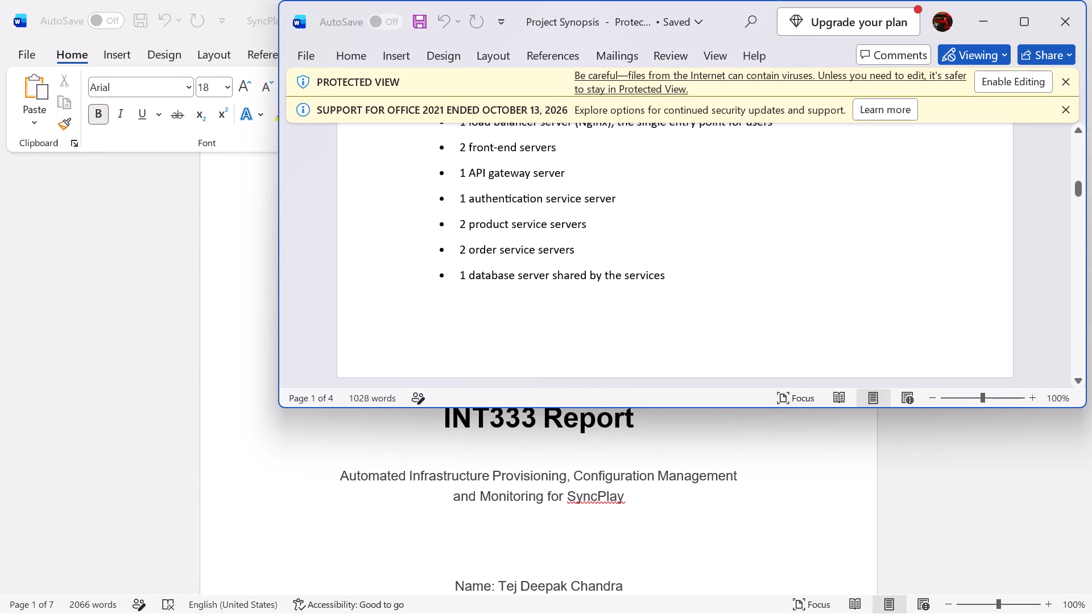
key(Page_Up)
key(Page_Up)
key(Page_Up)
key(Page_Up)
key(Page_Up)
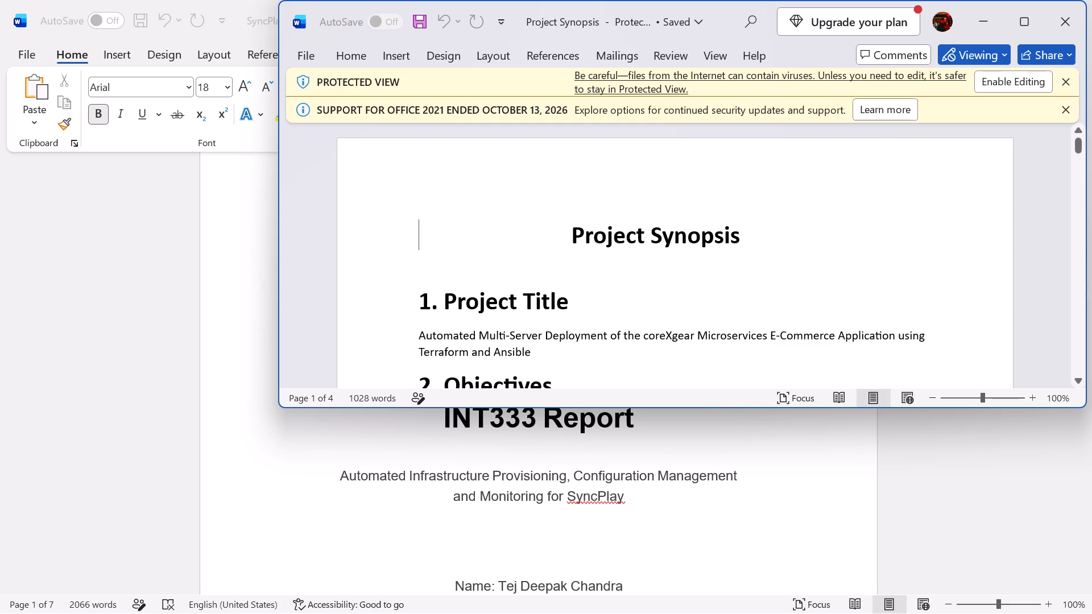
key(alt+Tab)
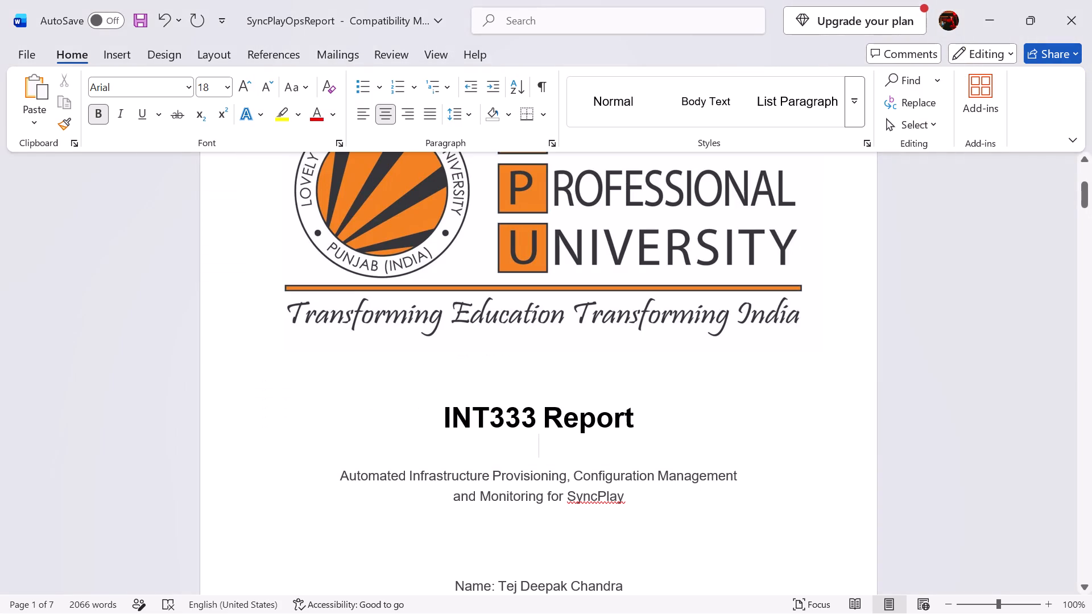
Enter CoreXGear as the project name beneath the INT333 Report heading on the cover page.
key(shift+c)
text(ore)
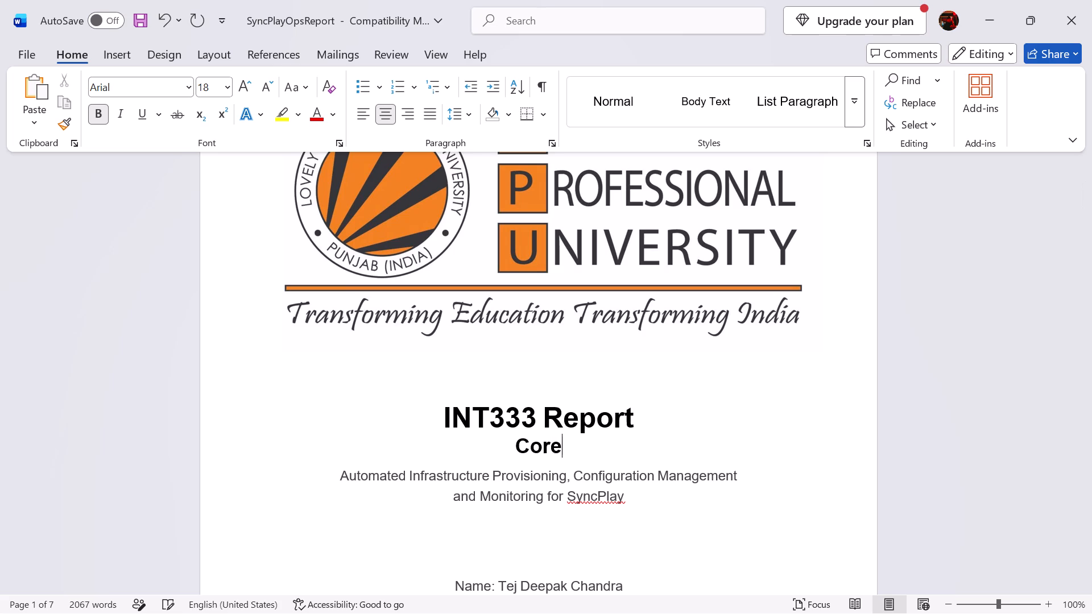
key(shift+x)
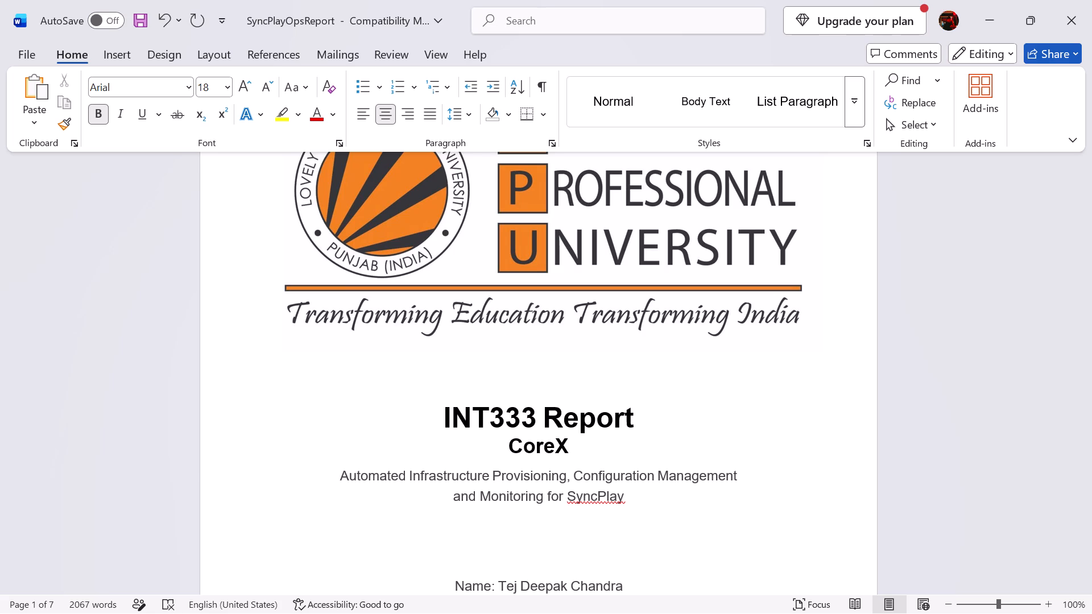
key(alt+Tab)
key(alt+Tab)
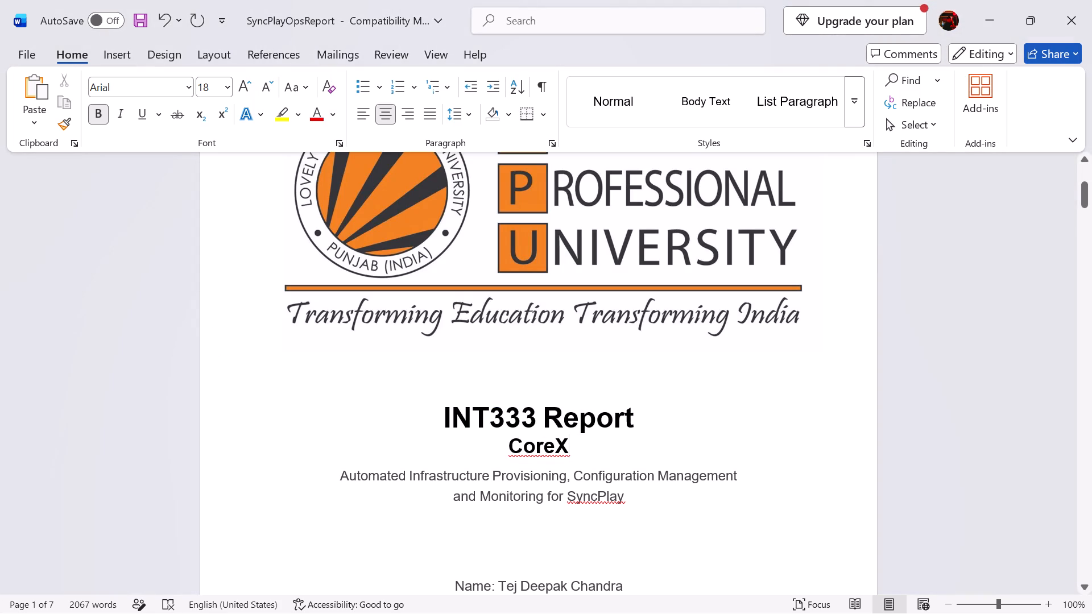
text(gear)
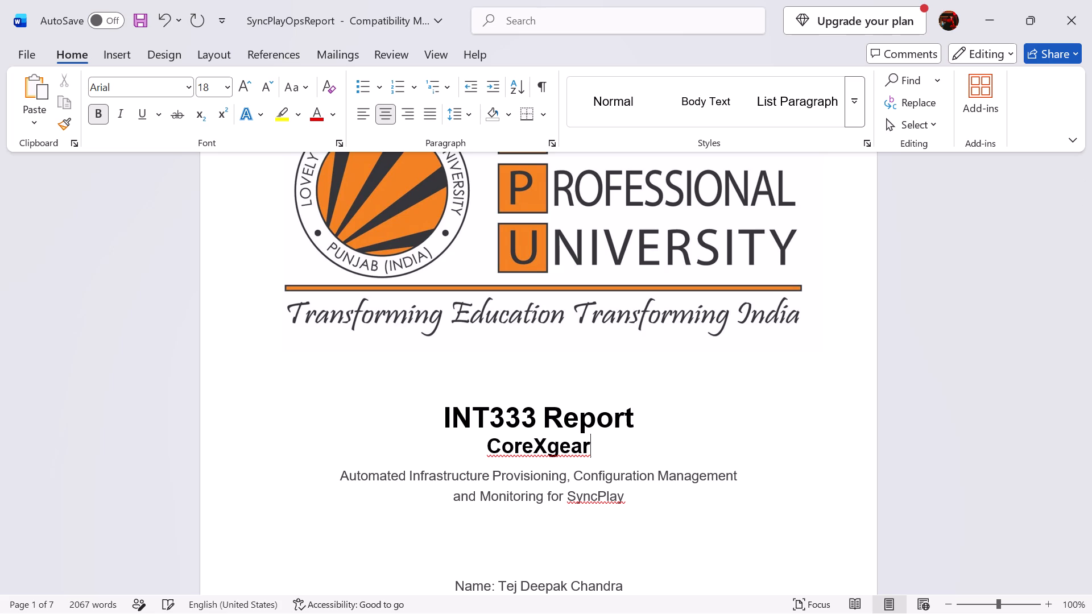
click(497, 445)
click(560, 450)
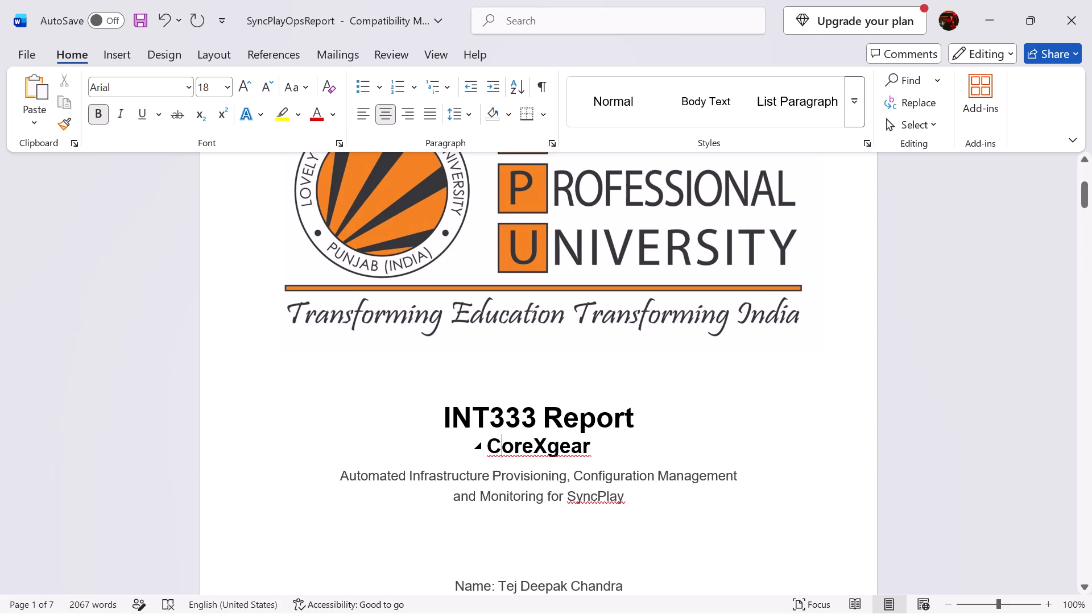
key(BackSpace)
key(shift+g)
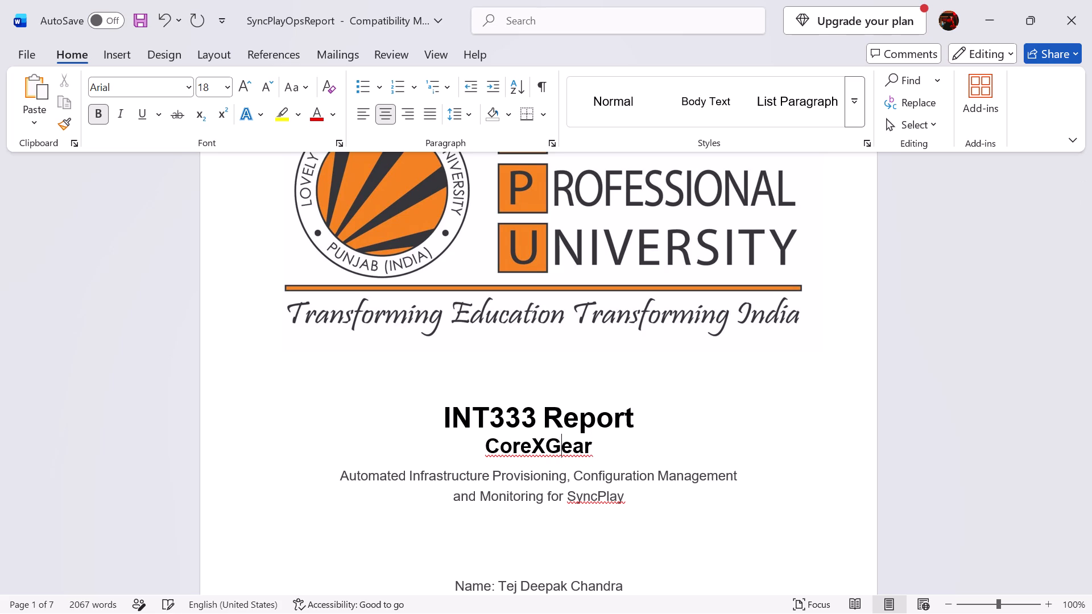
click(714, 427)
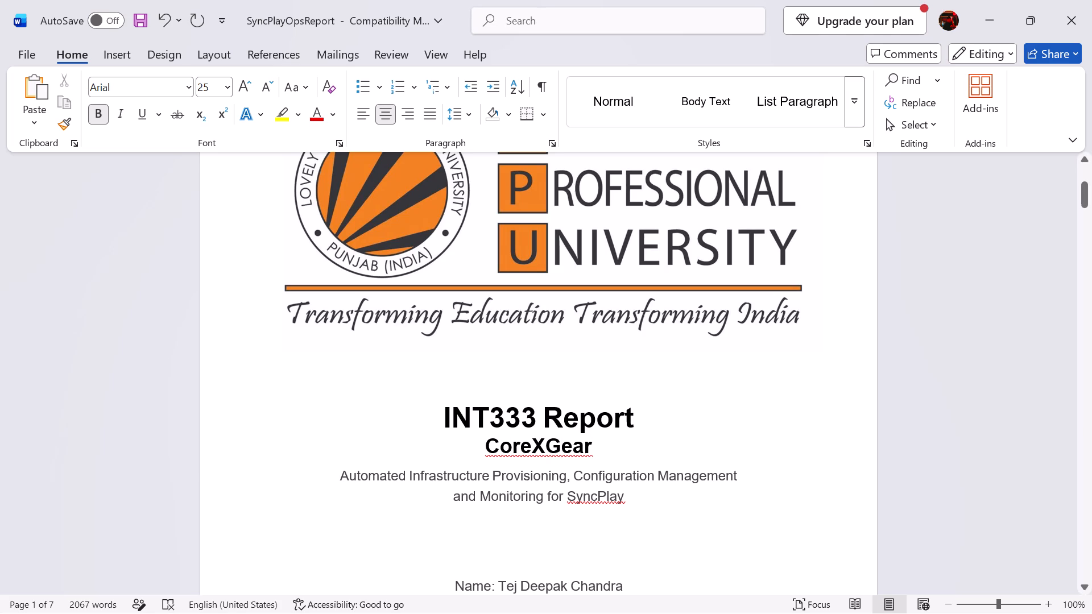
Clear the SyncPlay subtitle text beneath the project name on the cover page.
drag(626, 501, 340, 476)
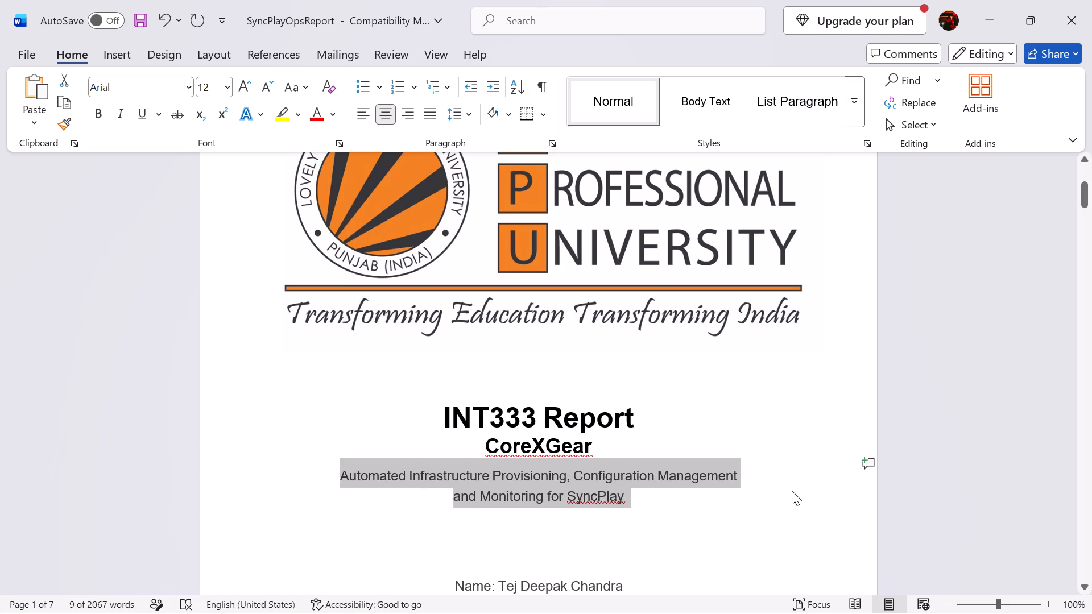
click(630, 504)
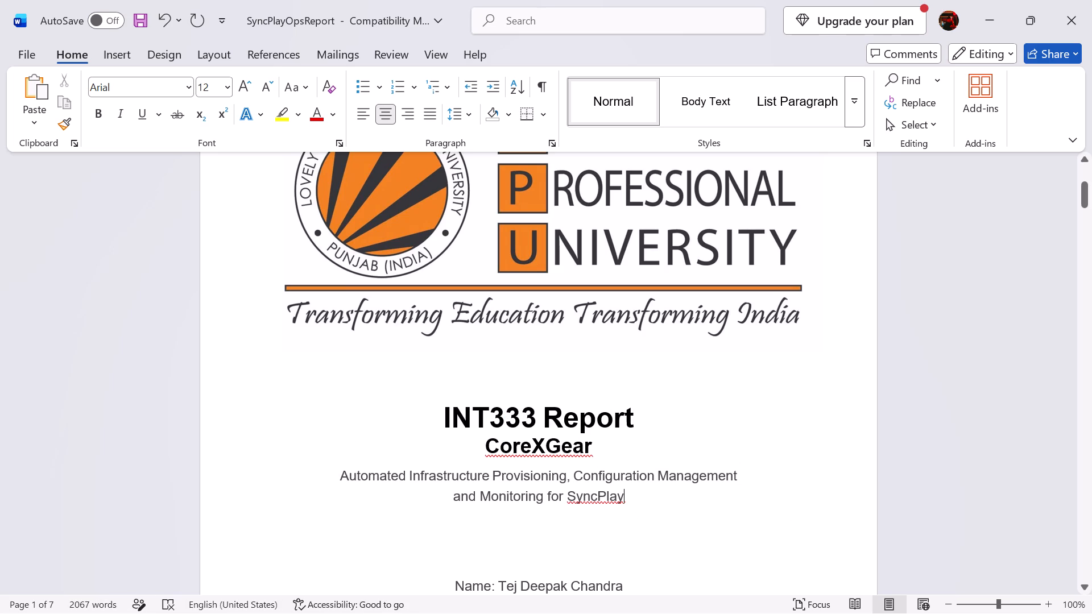
key(BackSpace)
key(BackSpace)
key(BackSpace)
key(BackSpace)
key(BackSpace)
key(BackSpace)
key(BackSpace)
key(BackSpace)
key(BackSpace)
key(BackSpace)
key(BackSpace)
key(BackSpace)
key(BackSpace)
key(BackSpace)
key(BackSpace)
key(BackSpace)
key(BackSpace)
key(BackSpace)
key(BackSpace)
key(BackSpace)
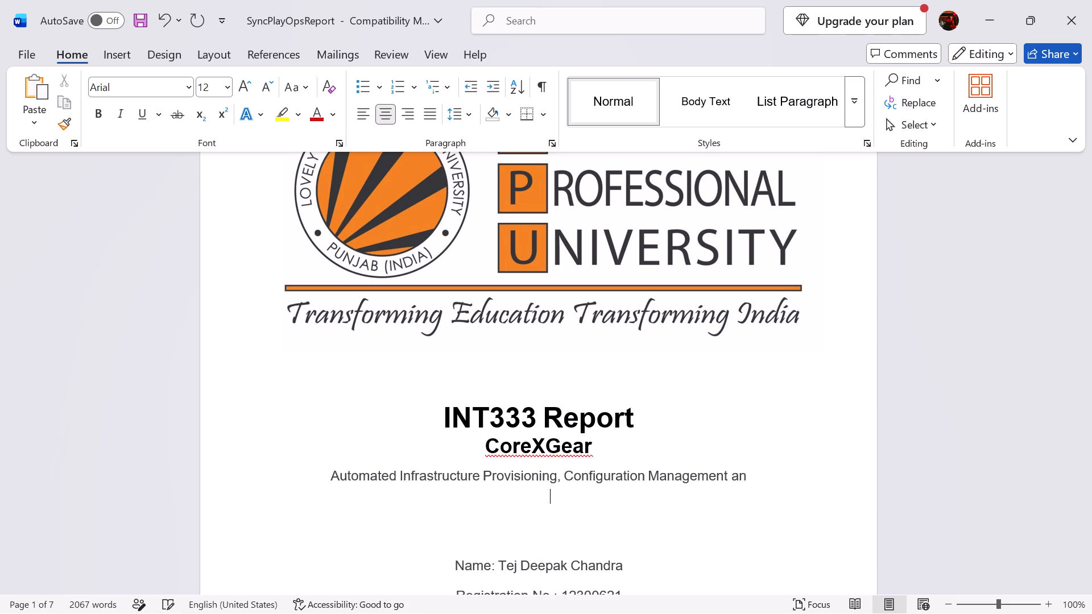
key(BackSpace)
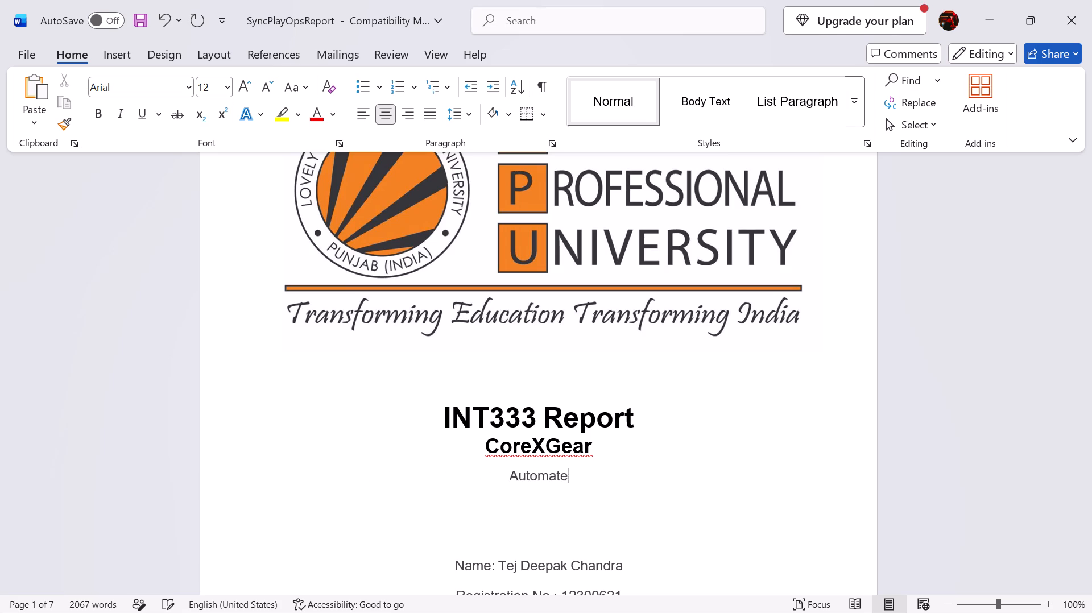
key(BackSpace)
key(BackSpace)
key(BackSpace)
key(BackSpace)
key(BackSpace)
key(BackSpace)
key(BackSpace)
Copy the project title from the Project Synopsis document into the cover subtitle and remove the leftover extra A.
key(alt+Tab)
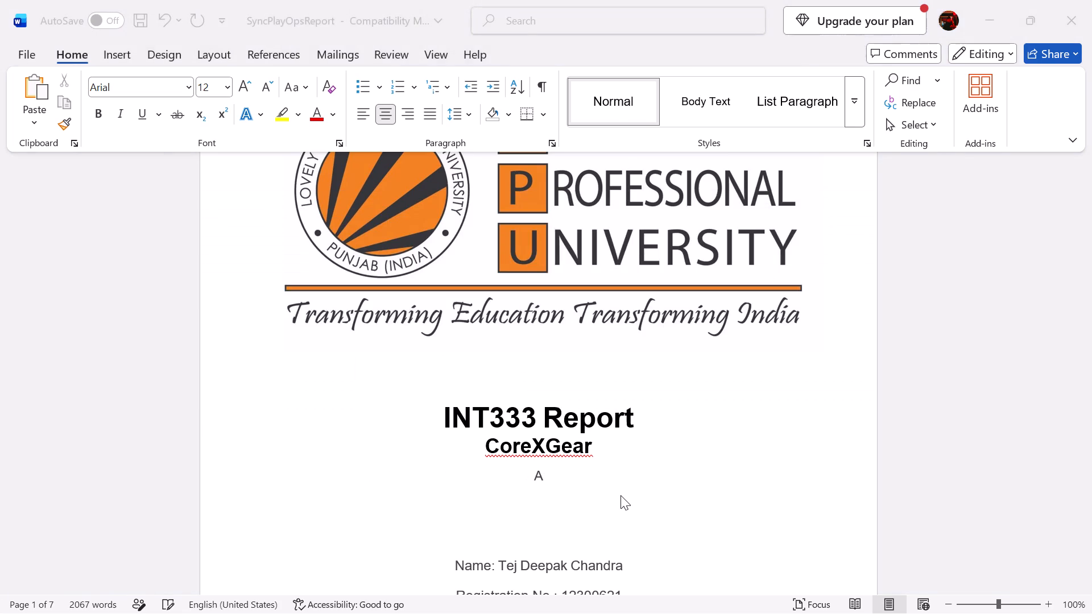
scroll(577, 371, down, 1)
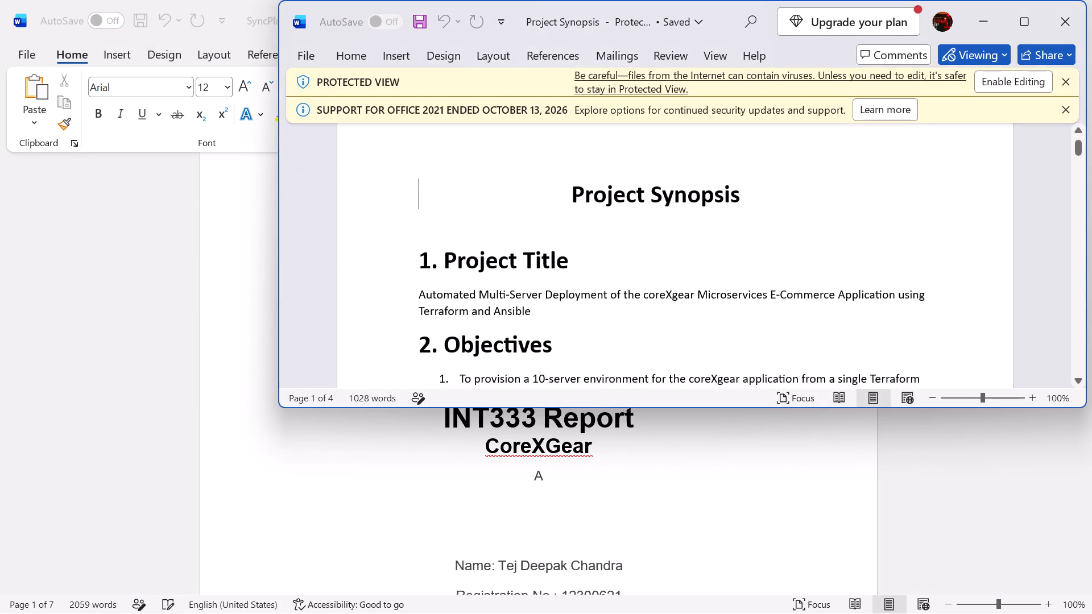
drag(531, 315, 406, 292)
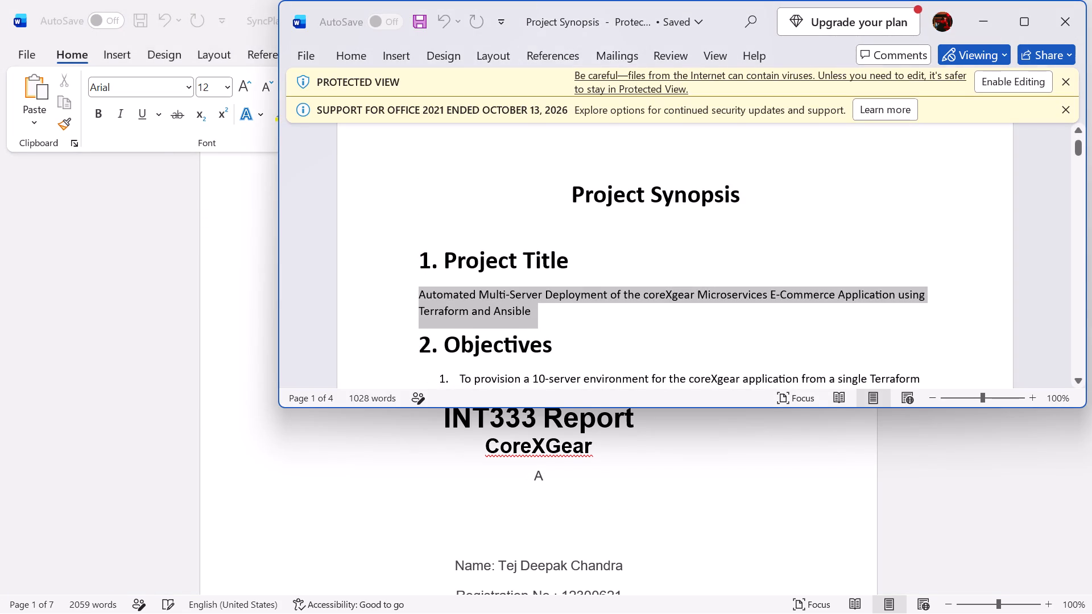
drag(406, 292, 410, 294)
key(ctrl+c)
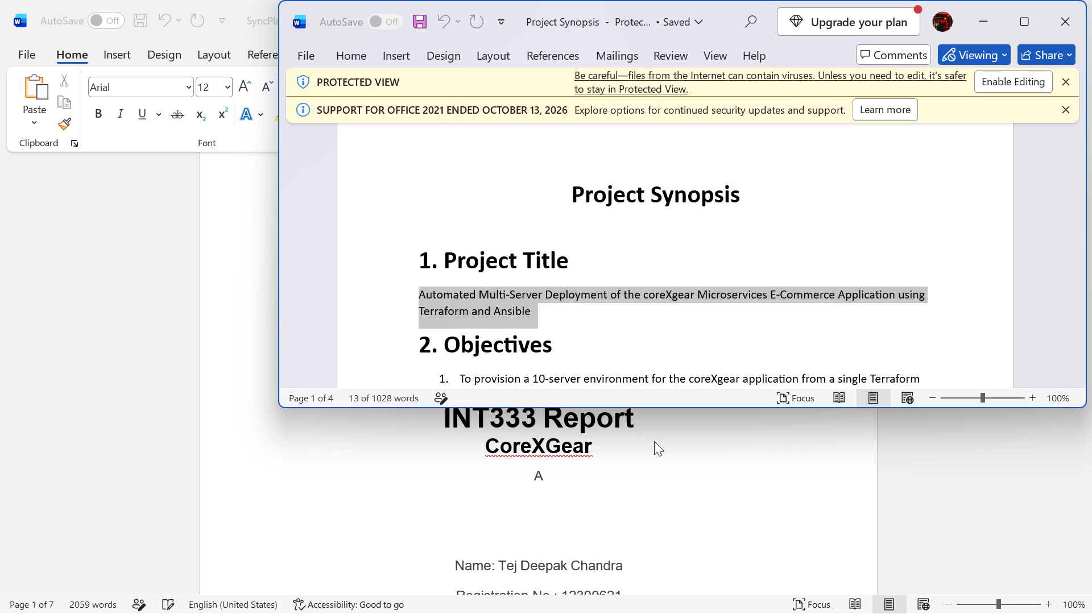
key(alt+Tab)
key(ctrl+v)
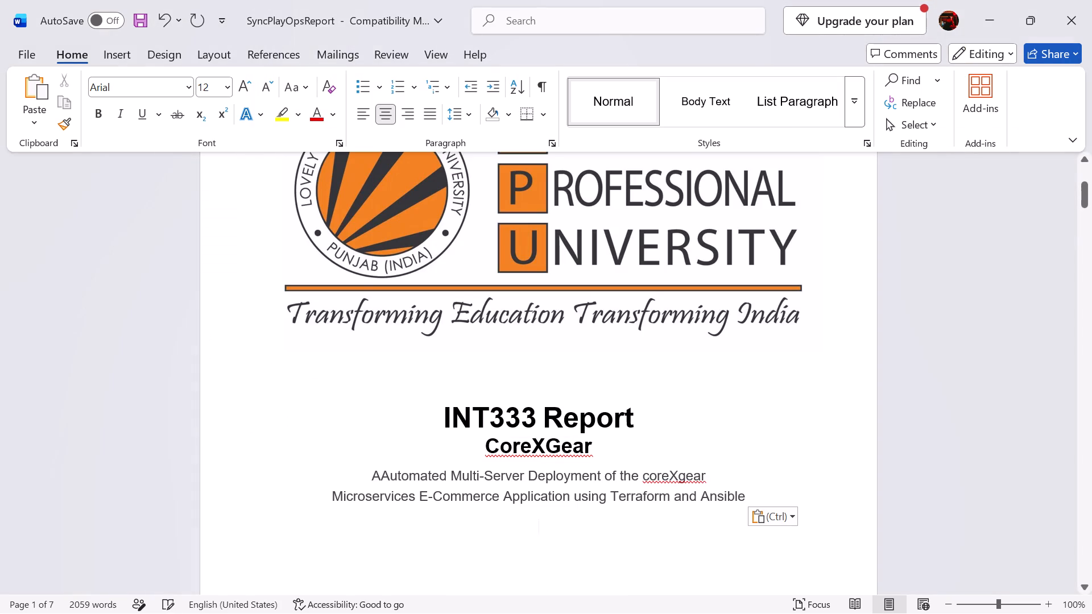
click(382, 471)
key(BackSpace)
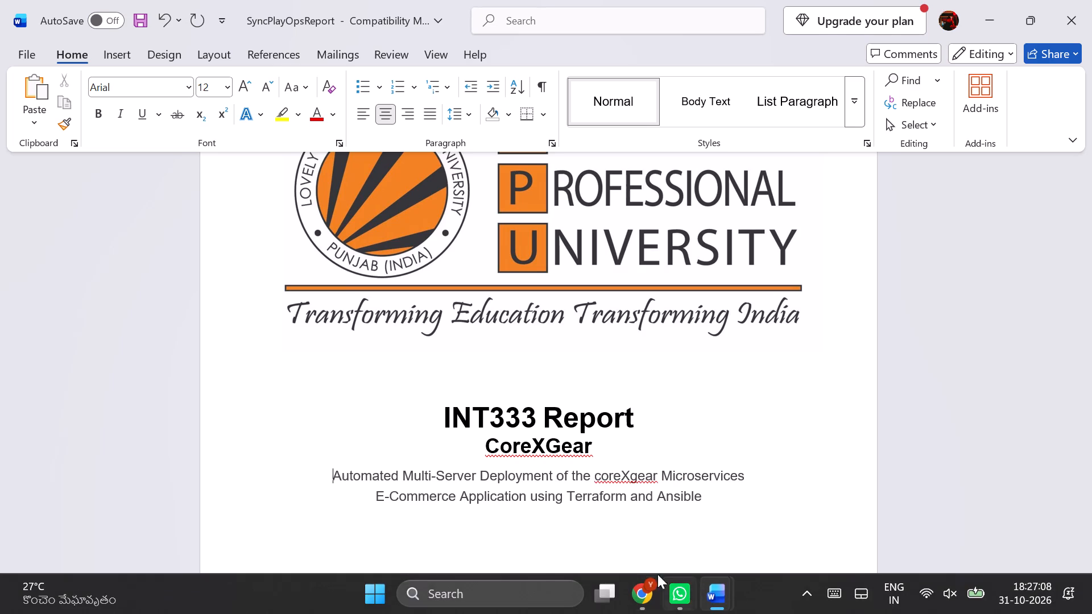
Replace the friend's name on the cover page's Name line with the report author's full name.
scroll(545, 503, down, 2)
scroll(626, 497, down, 3)
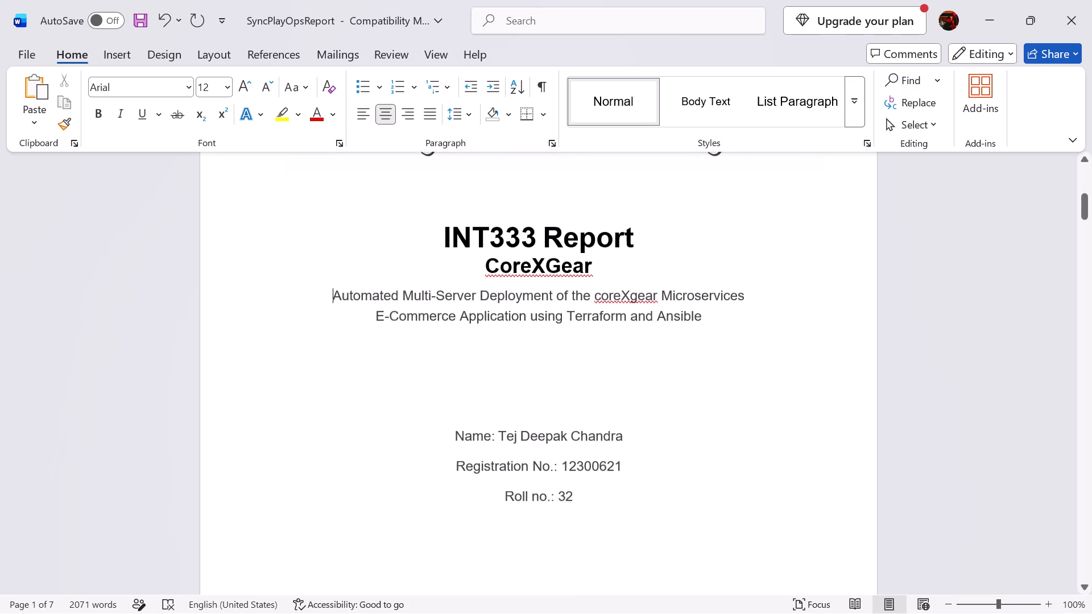
click(625, 418)
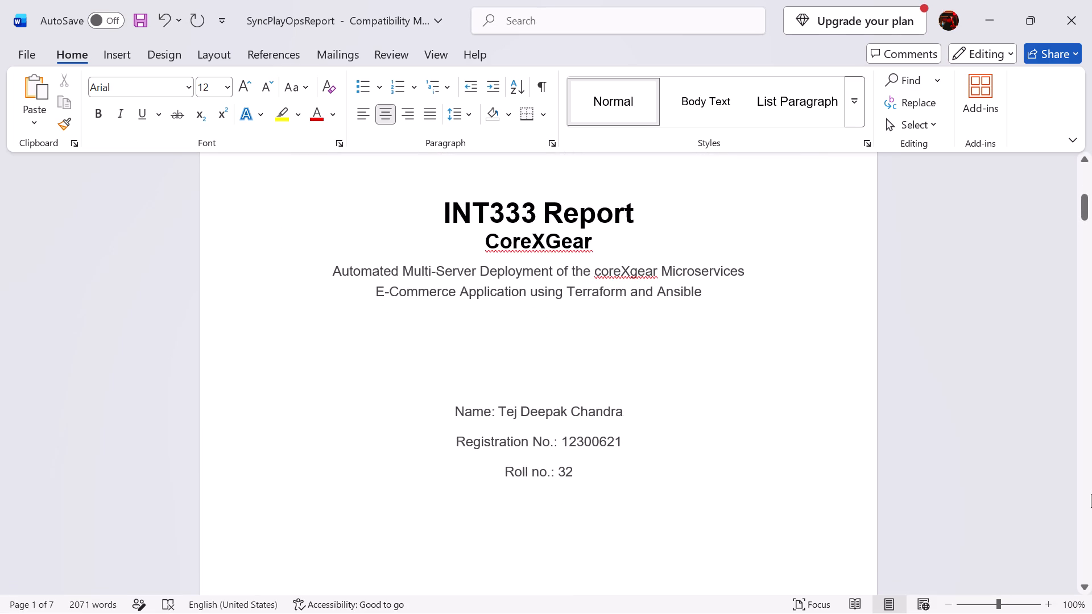
key(Left)
key(BackSpace)
key(BackSpace)
key(BackSpace)
key(BackSpace)
key(BackSpace)
key(BackSpace)
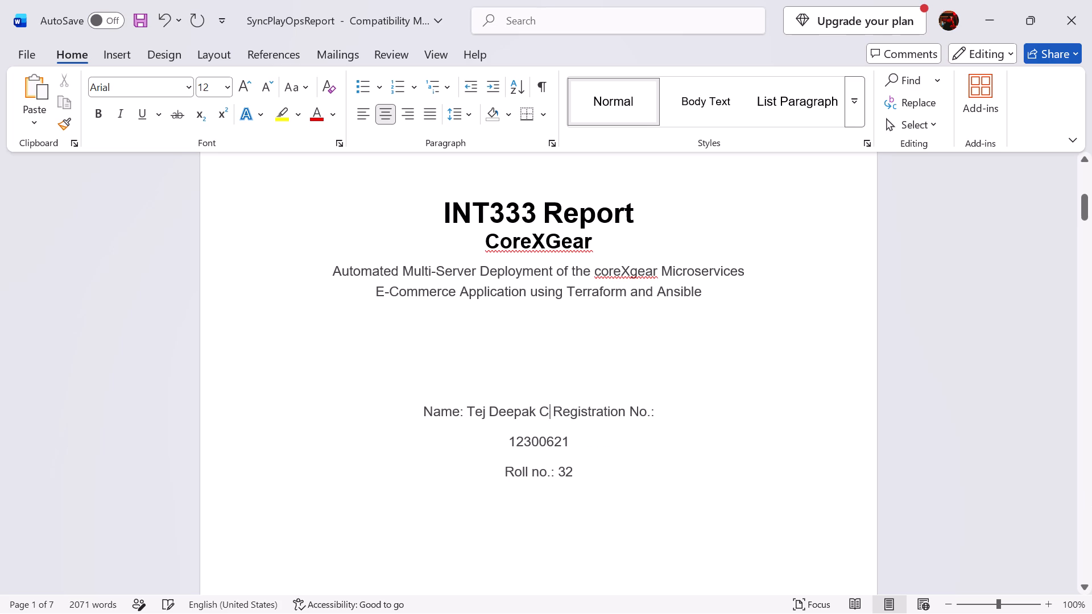
key(BackSpace)
key(BackSpace)
key(BackSpace)
key(BackSpace)
key(BackSpace)
key(BackSpace)
key(BackSpace)
key(BackSpace)
key(BackSpace)
key(BackSpace)
key(BackSpace)
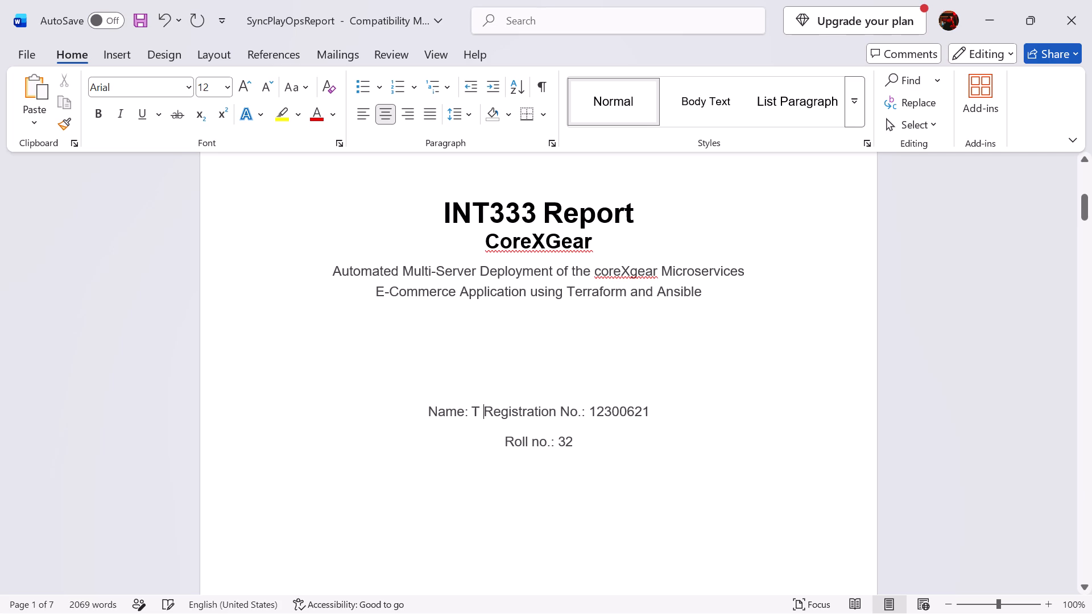
key(BackSpace)
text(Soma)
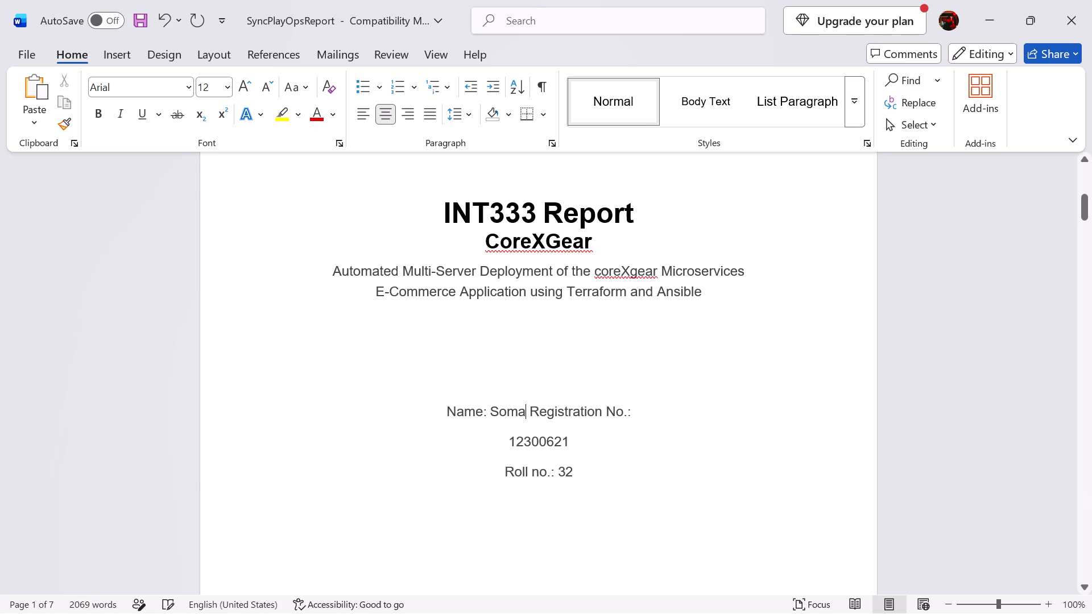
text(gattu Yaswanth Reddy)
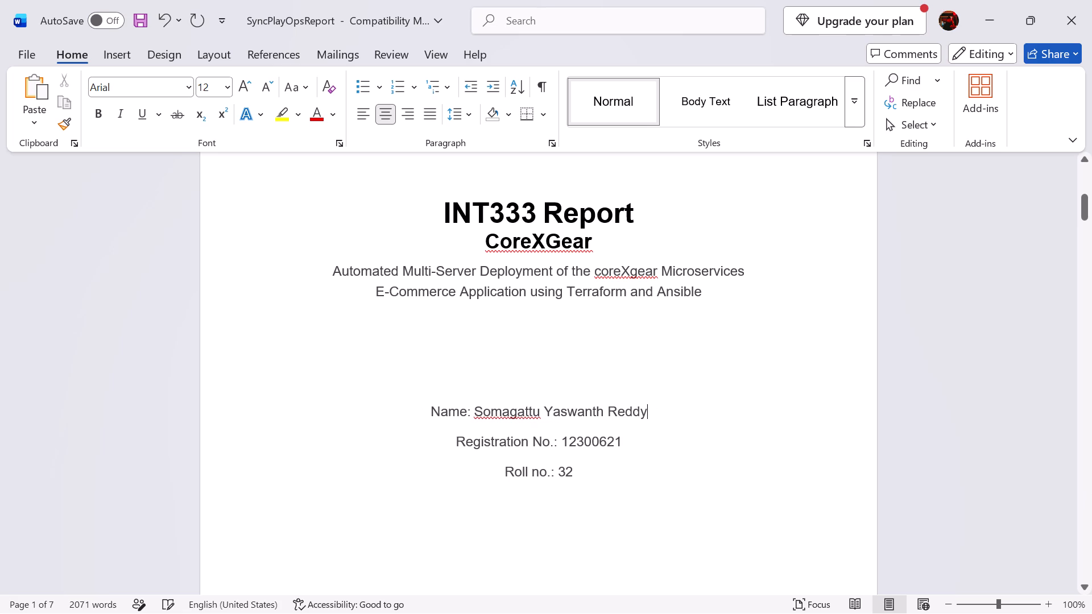
Replace the ending of the cover page's registration number with the report author's digits.
click(622, 438)
key(BackSpace)
key(BackSpace)
key(BackSpace)
key(BackSpace)
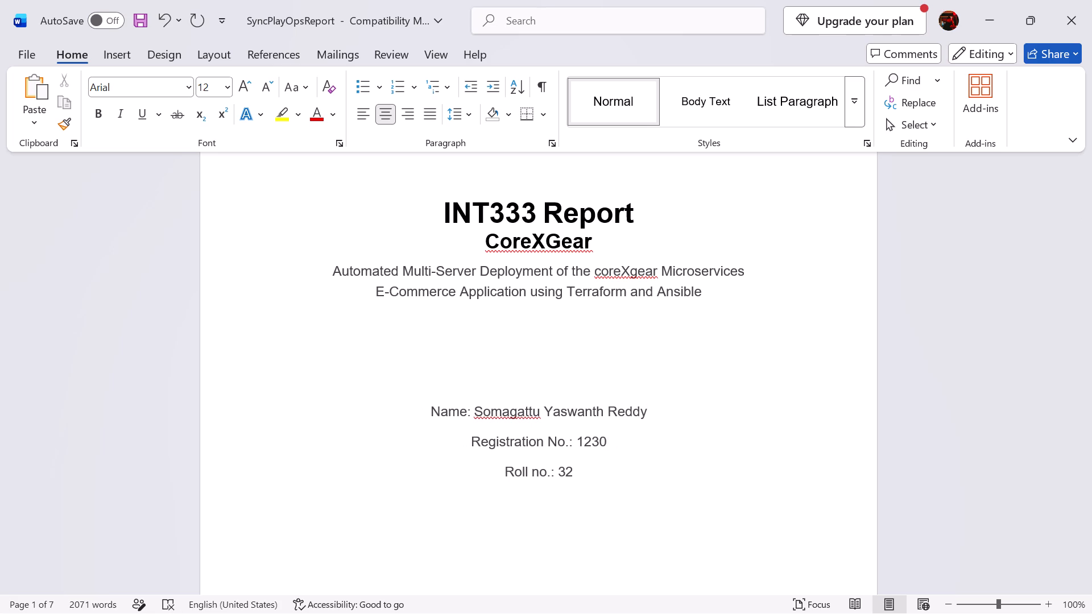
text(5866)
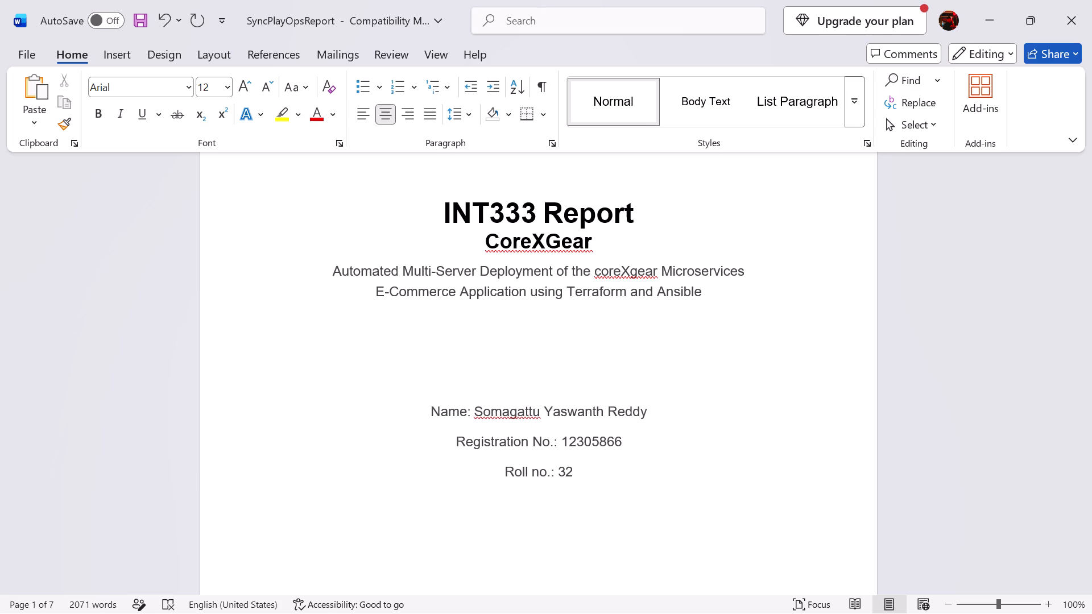
Change the first digit of the cover page's roll number to match the report author's.
click(587, 472)
key(Left)
key(Left)
key(BackSpace)
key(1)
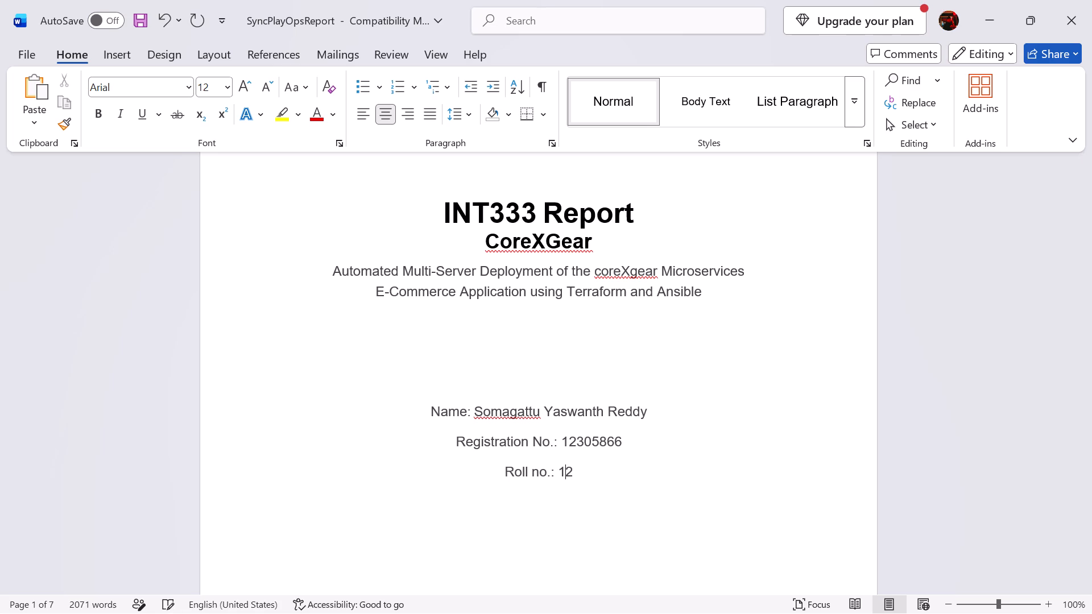
scroll(594, 472, down, 7)
scroll(594, 472, up, 1)
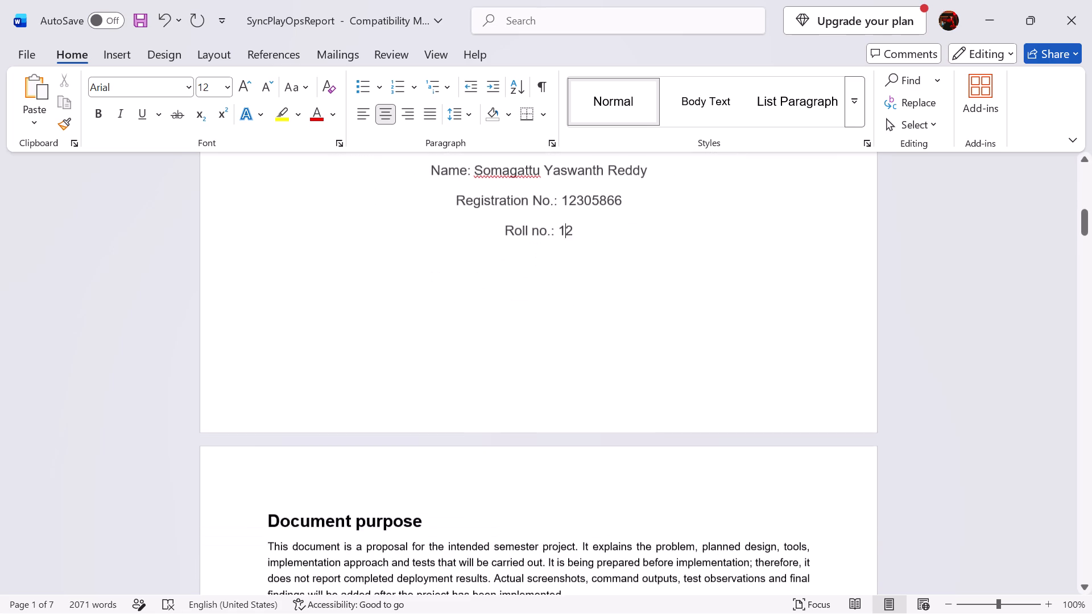
scroll(594, 472, down, 4)
click(505, 434)
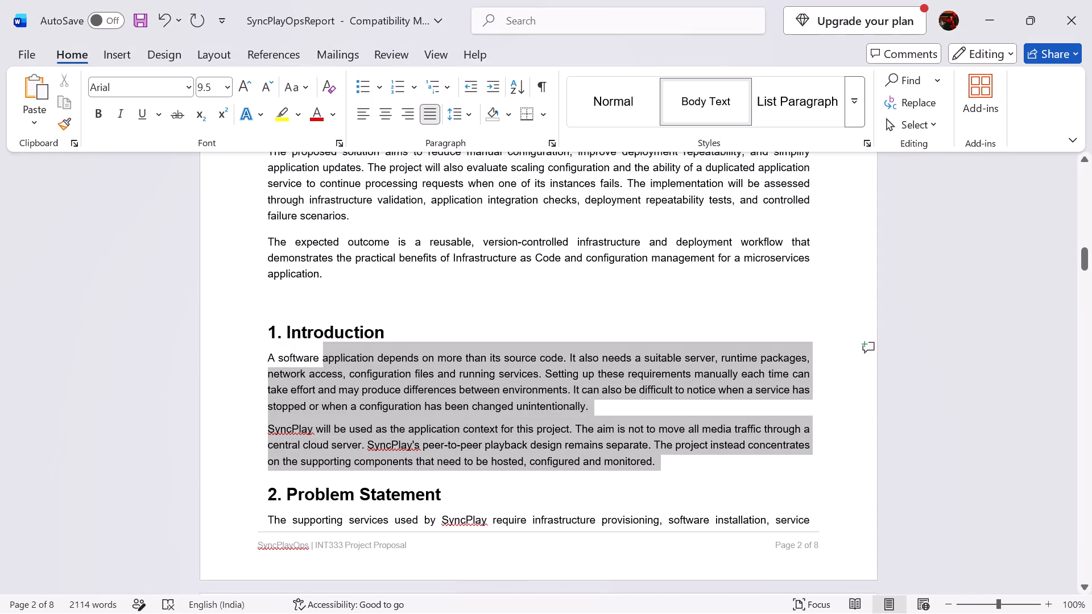
drag(346, 356, 284, 358)
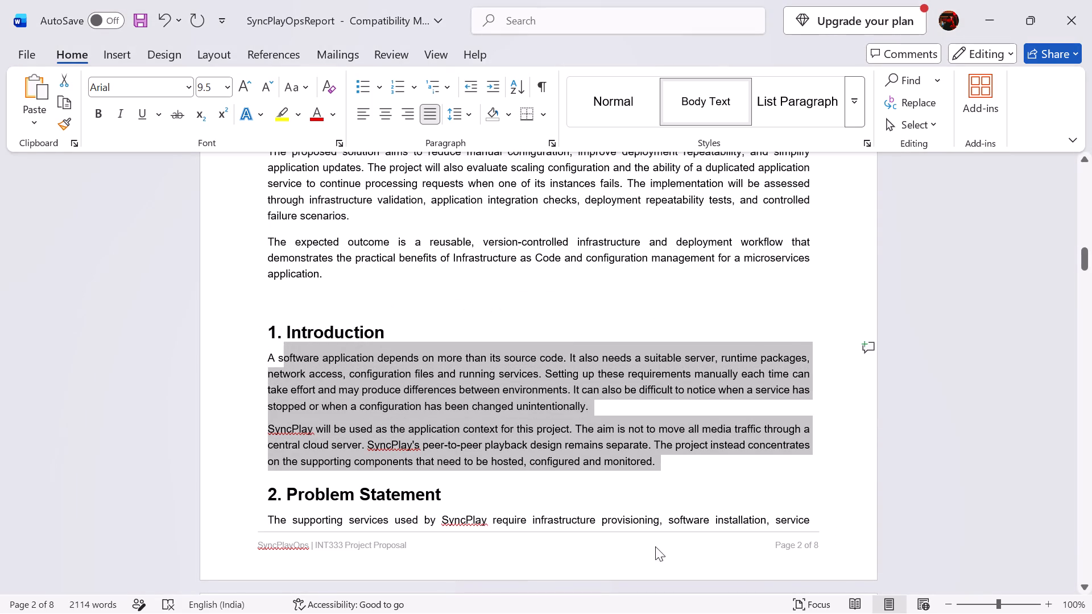
key(BackSpace)
key(BackSpace)
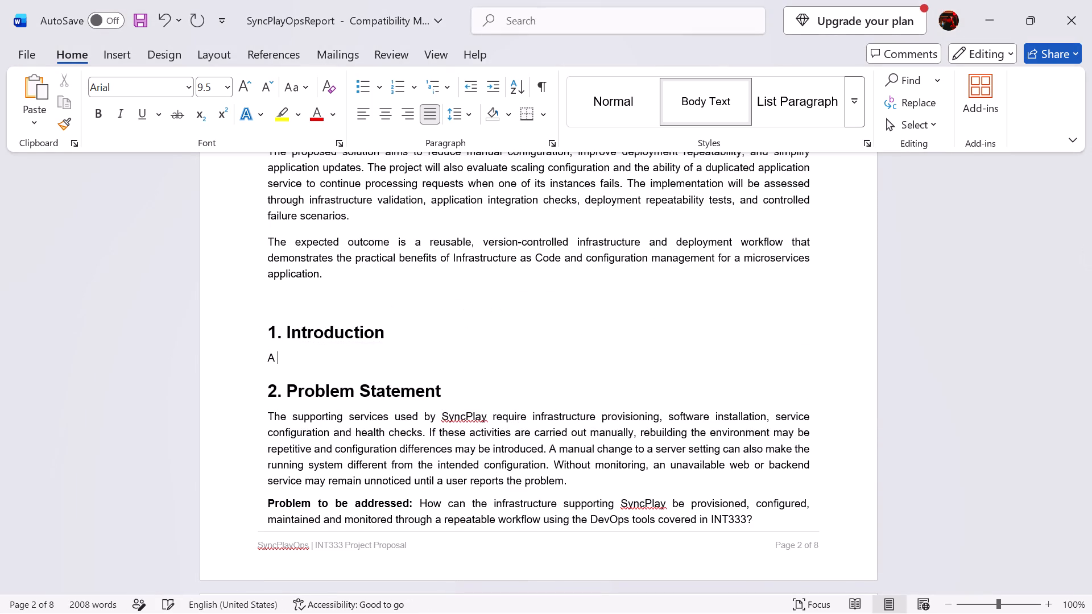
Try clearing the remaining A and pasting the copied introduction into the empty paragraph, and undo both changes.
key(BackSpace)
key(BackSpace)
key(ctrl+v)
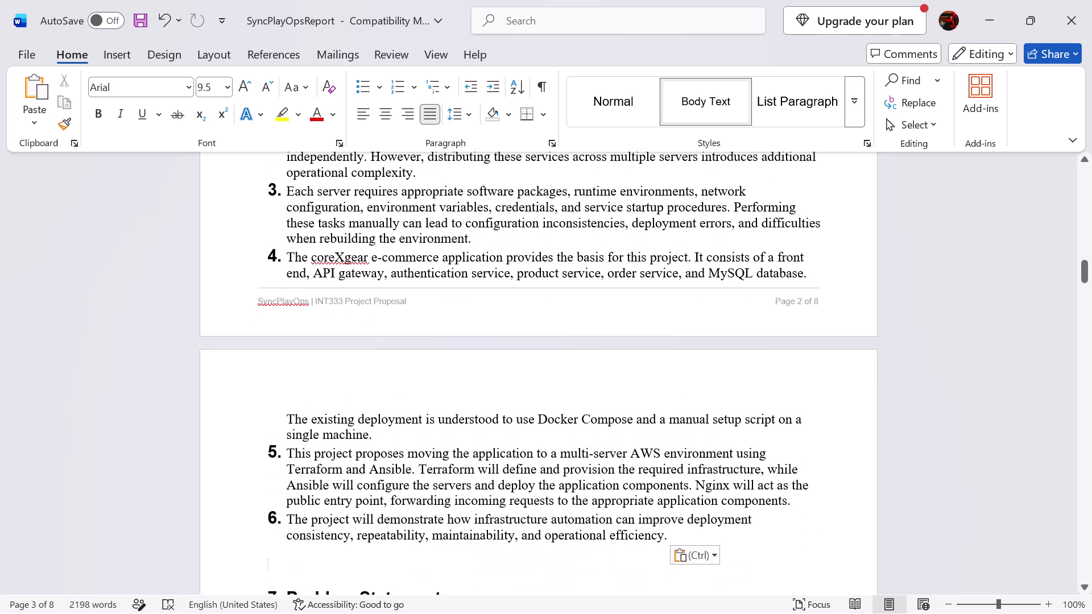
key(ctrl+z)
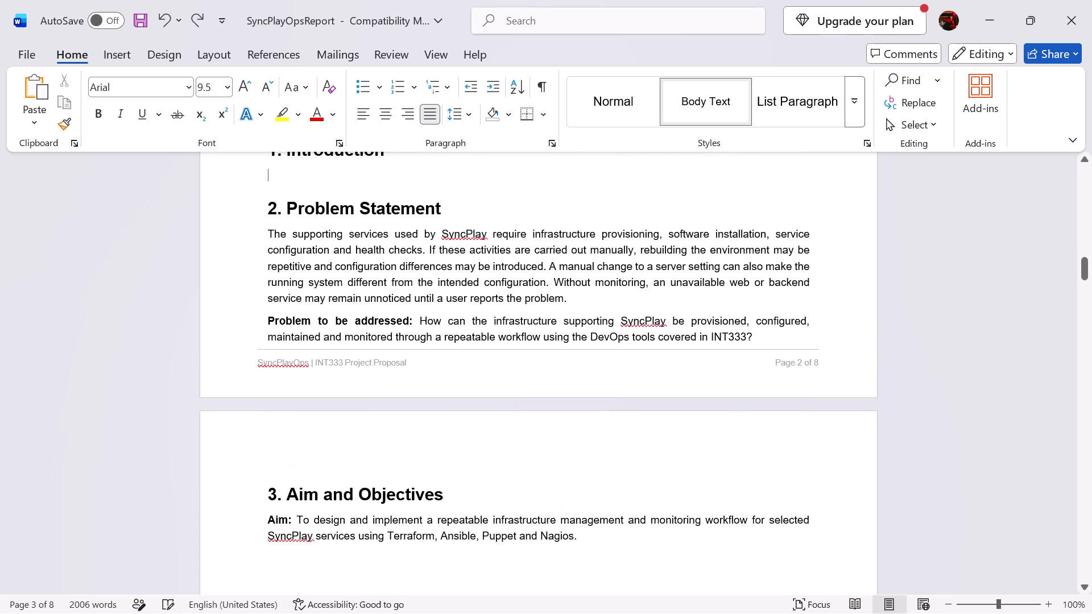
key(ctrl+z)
Paste the copied coreXgear introduction under 1. Introduction and remove the extra A before "Modern".
key(ctrl+v)
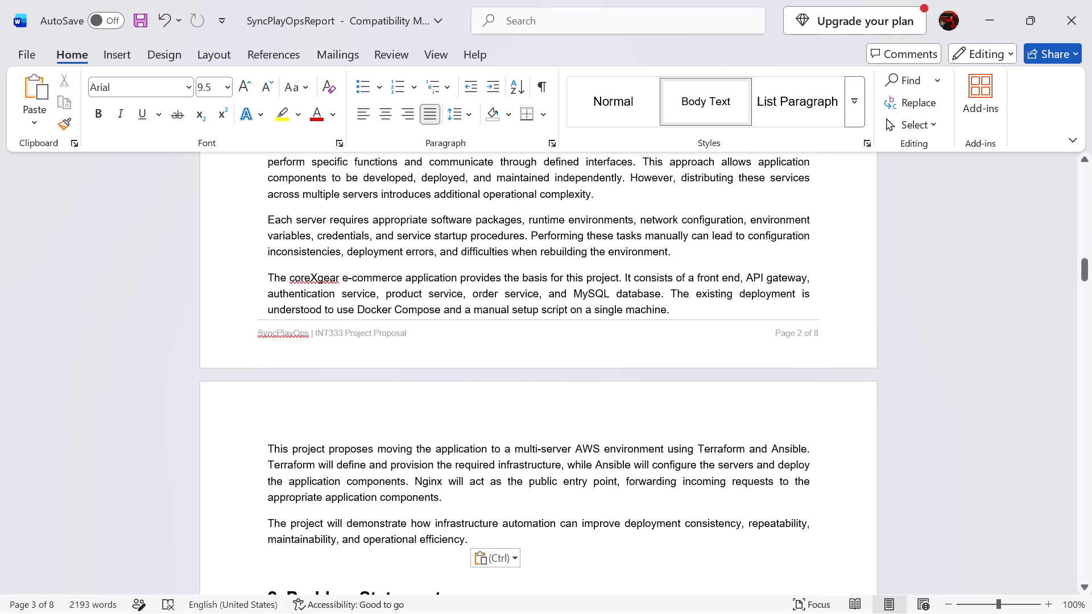
scroll(483, 413, up, 3)
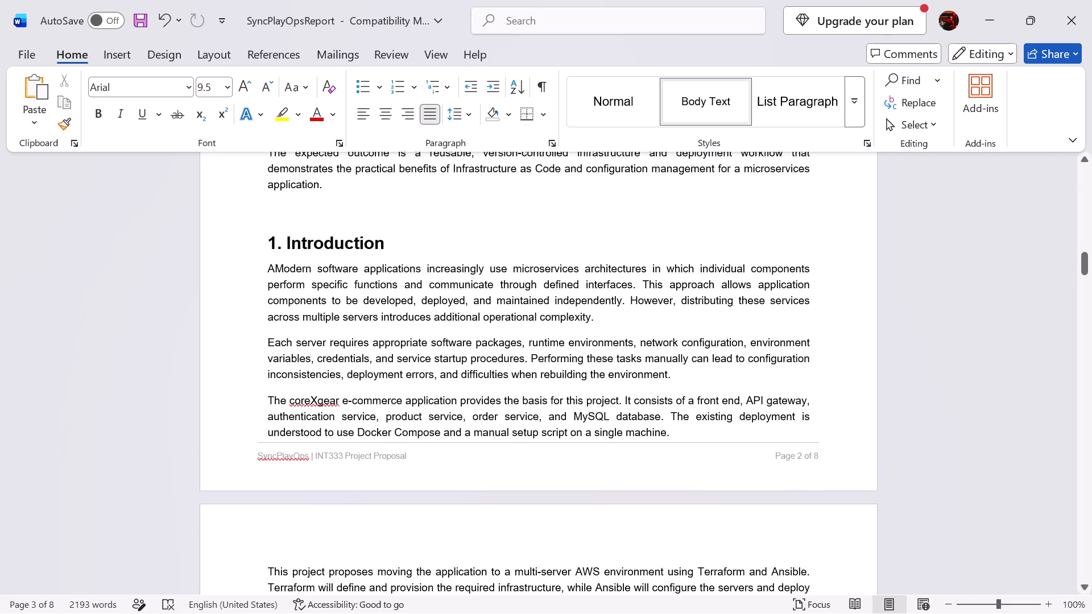
click(277, 268)
key(BackSpace)
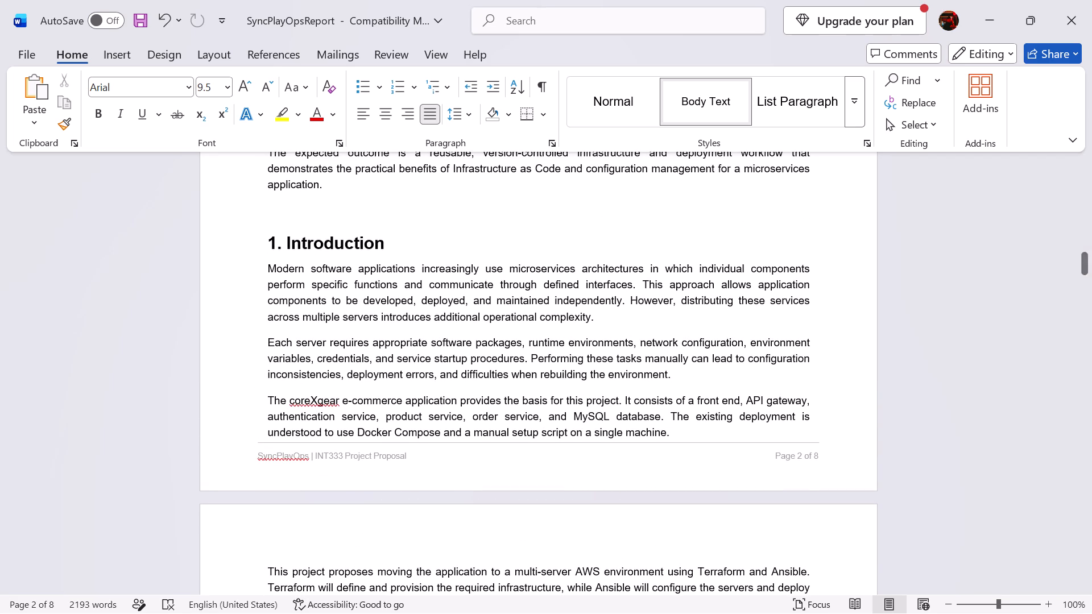
Delete the text "SyncPlayOps | INT333 Project Proposal" from the Section 2 page footer, keeping the page number.
click(292, 447)
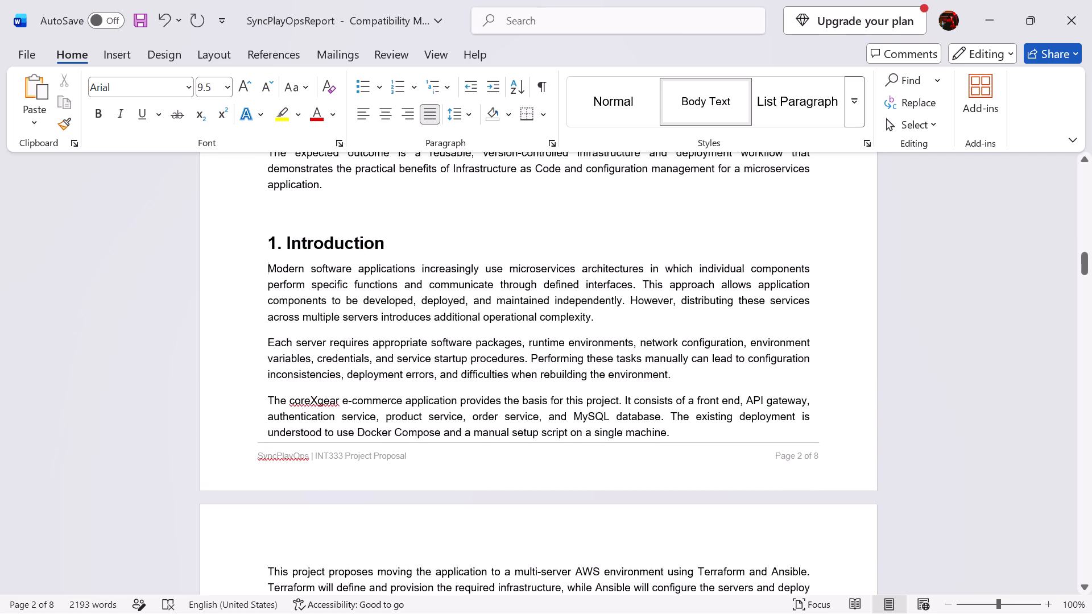
click(292, 454)
scroll(409, 460, down, 2)
scroll(942, 373, down, 1)
scroll(942, 373, up, 2)
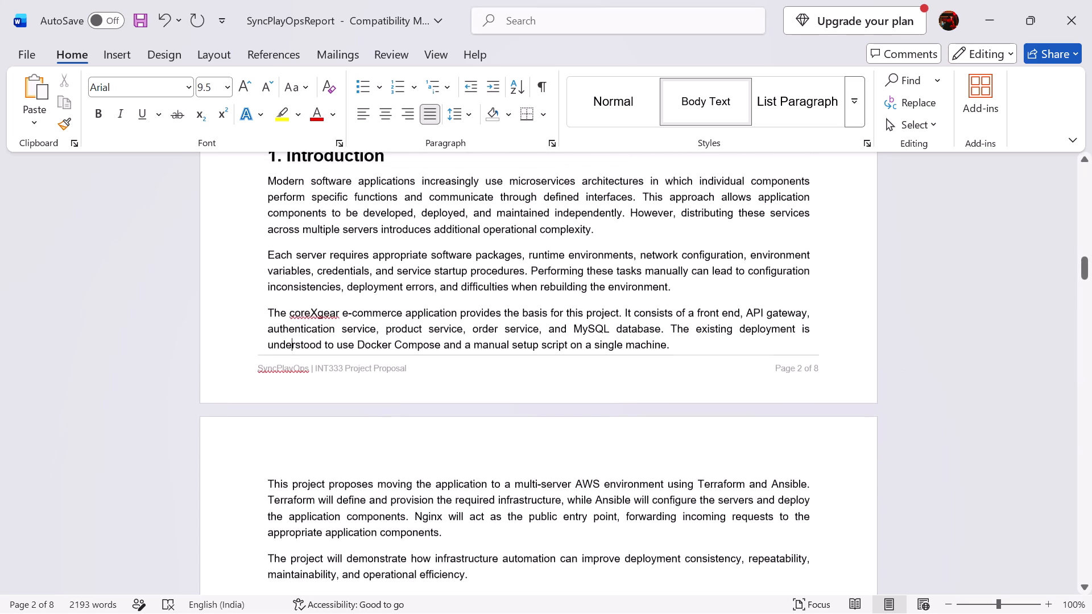
double_click(292, 411)
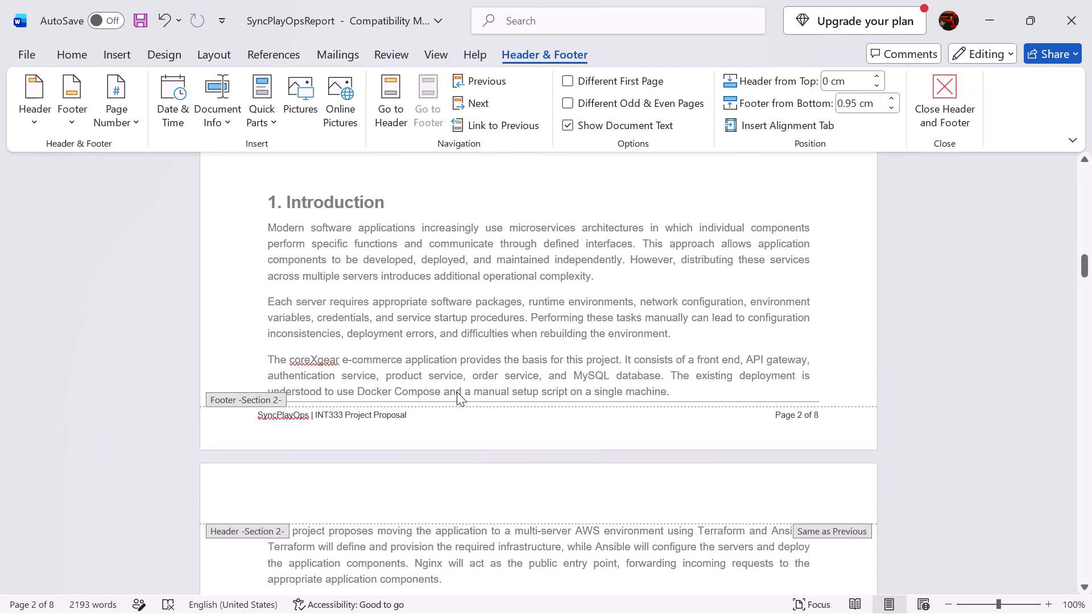
scroll(608, 412, up, 3)
scroll(607, 412, down, 2)
scroll(606, 410, up, 5)
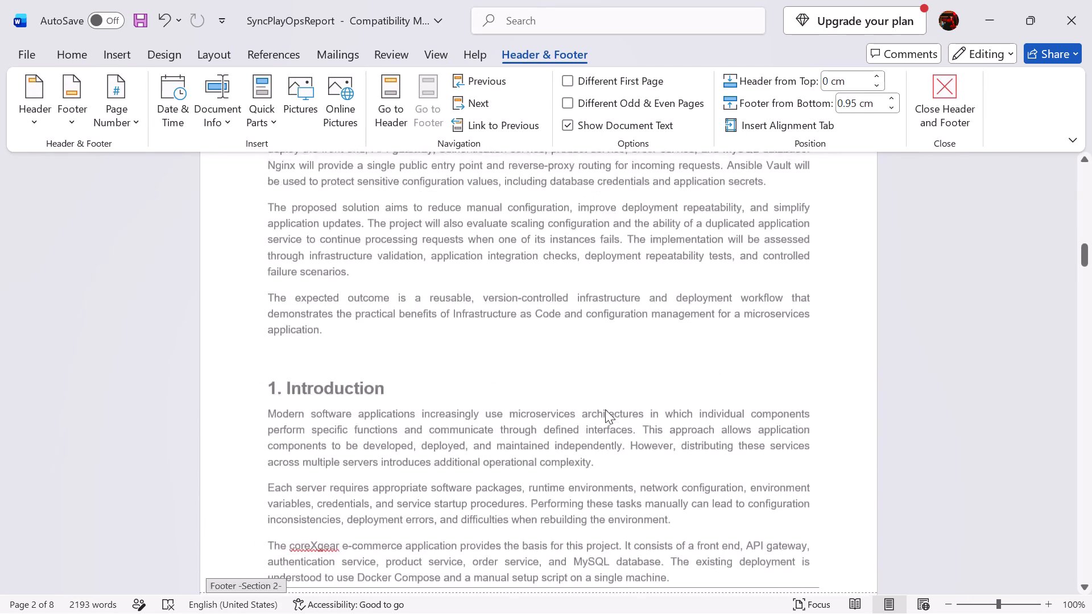
scroll(605, 409, up, 15)
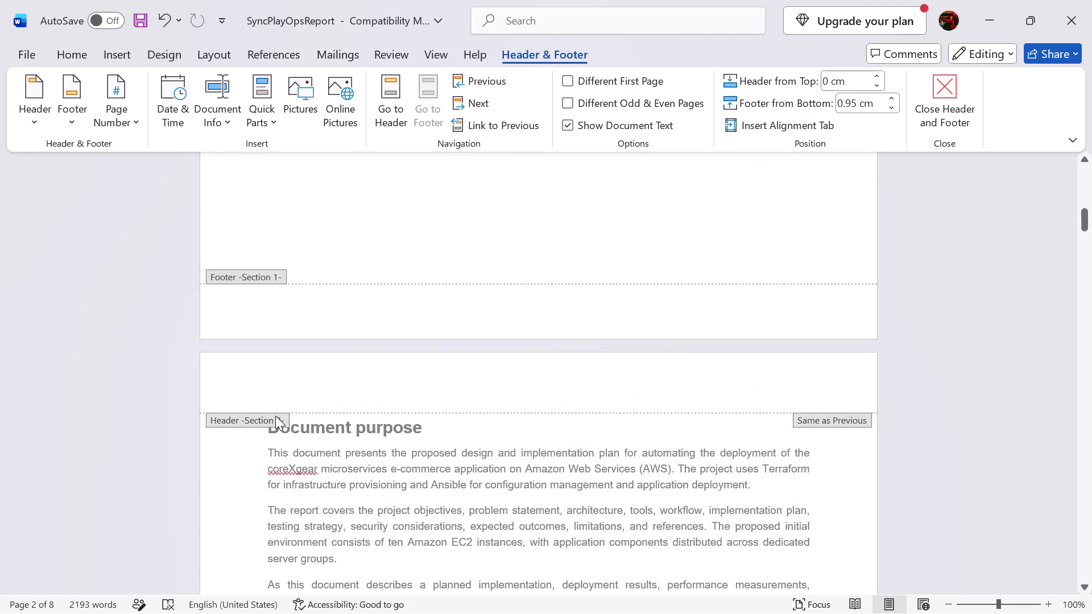
scroll(770, 430, down, 1)
scroll(770, 430, up, 1)
scroll(770, 430, down, 16)
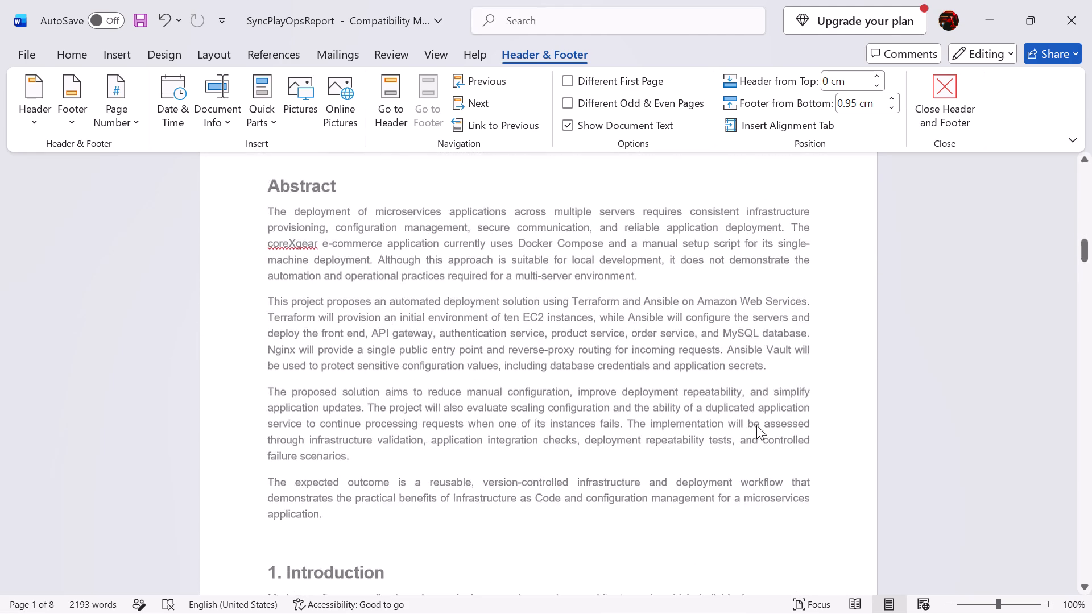
scroll(756, 425, down, 1)
scroll(445, 482, down, 5)
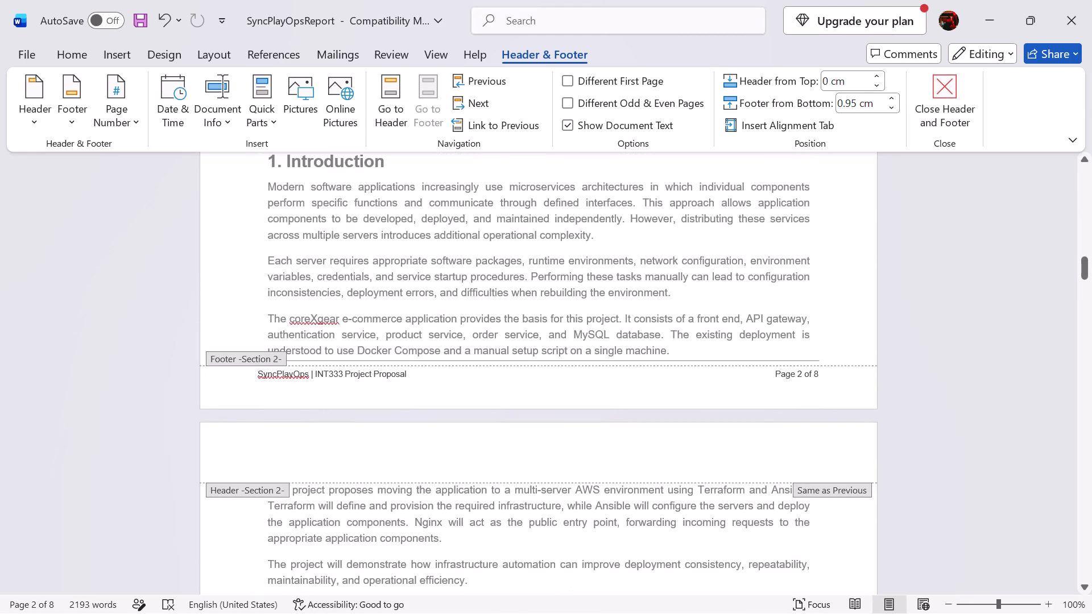
click(345, 373)
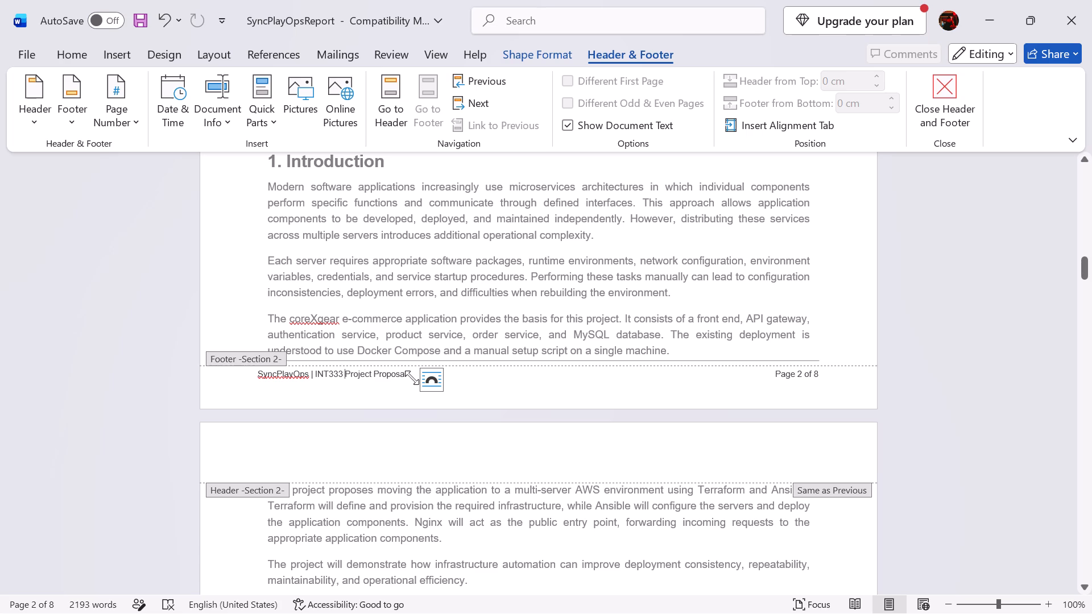
key(Right)
key(Right)
key(Right)
key(Right)
key(Right)
key(Right)
key(Right)
key(Right)
key(Right)
key(Right)
key(Right)
key(Right)
key(Right)
key(Right)
key(Right)
key(Right)
key(Right)
key(BackSpace)
key(BackSpace)
key(BackSpace)
key(BackSpace)
key(BackSpace)
key(BackSpace)
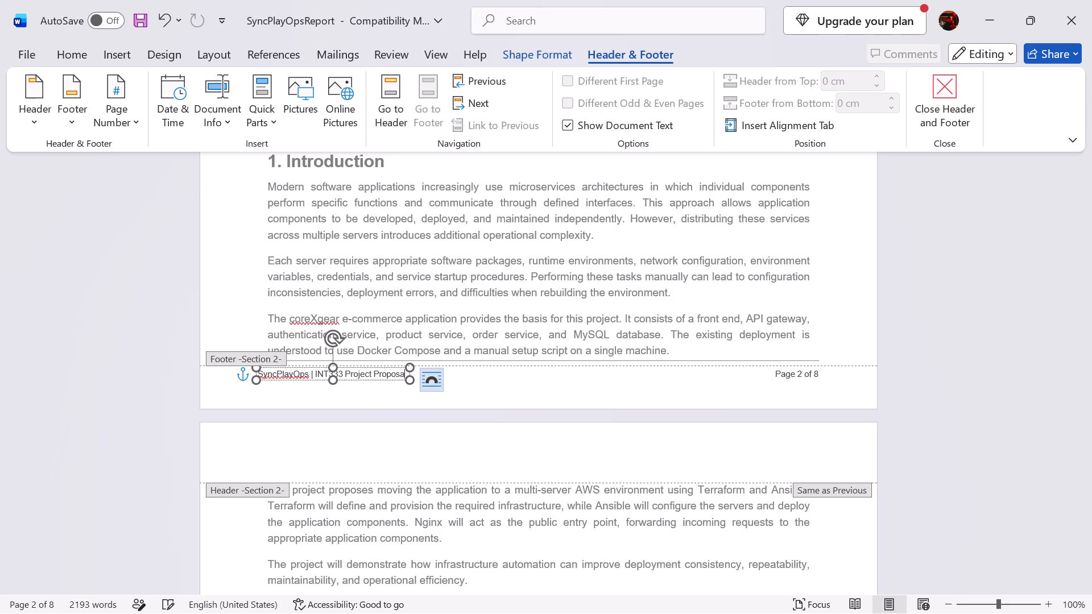
key(BackSpace)
key(BackSpace)
key(BackSpace)
key(BackSpace)
key(BackSpace)
key(BackSpace)
key(BackSpace)
key(BackSpace)
key(BackSpace)
key(BackSpace)
key(BackSpace)
key(BackSpace)
key(BackSpace)
key(BackSpace)
key(BackSpace)
key(BackSpace)
key(BackSpace)
key(BackSpace)
key(BackSpace)
key(BackSpace)
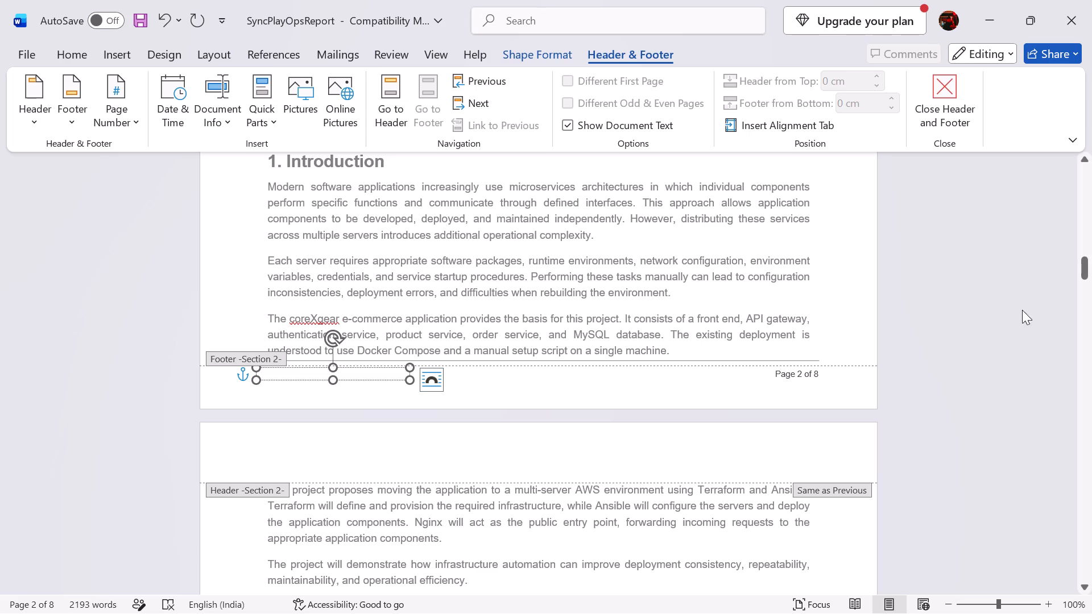
click(1015, 329)
click(949, 353)
double_click(139, 375)
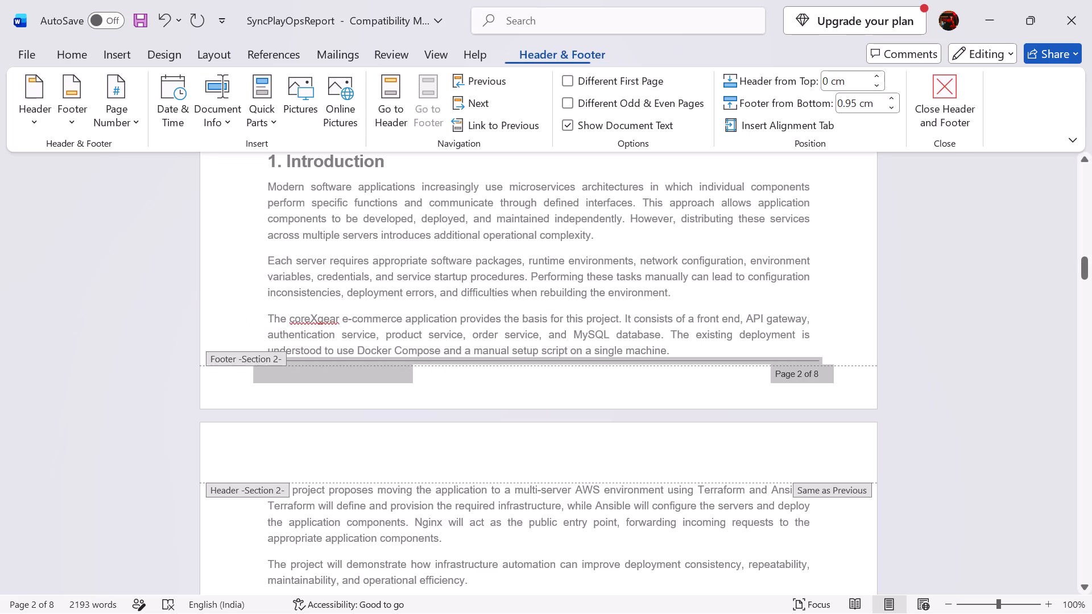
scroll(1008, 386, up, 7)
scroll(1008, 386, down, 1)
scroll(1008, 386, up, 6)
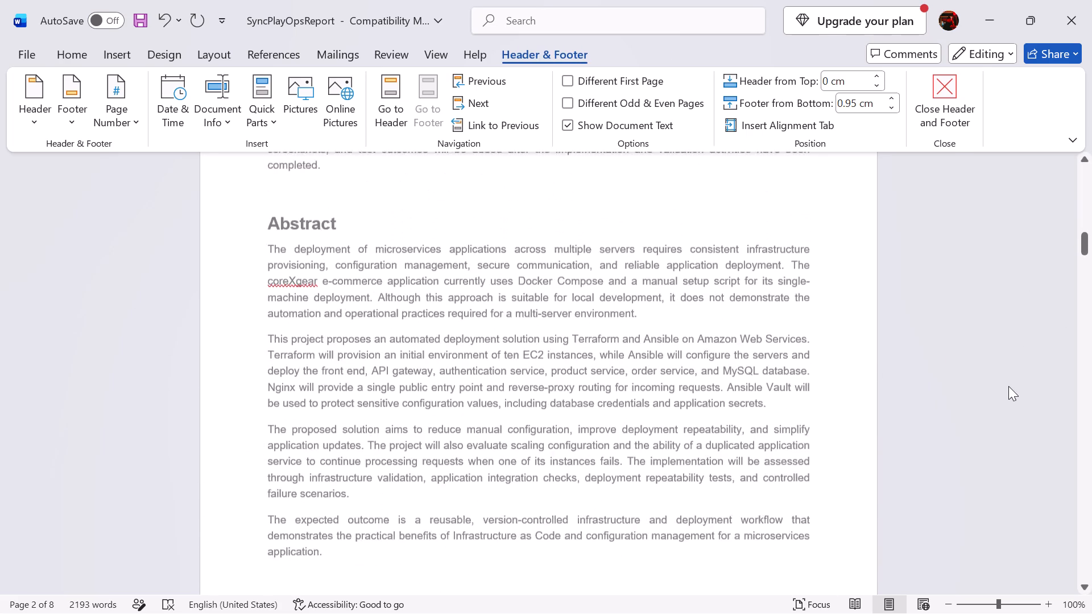
scroll(1008, 386, up, 12)
scroll(1008, 386, up, 11)
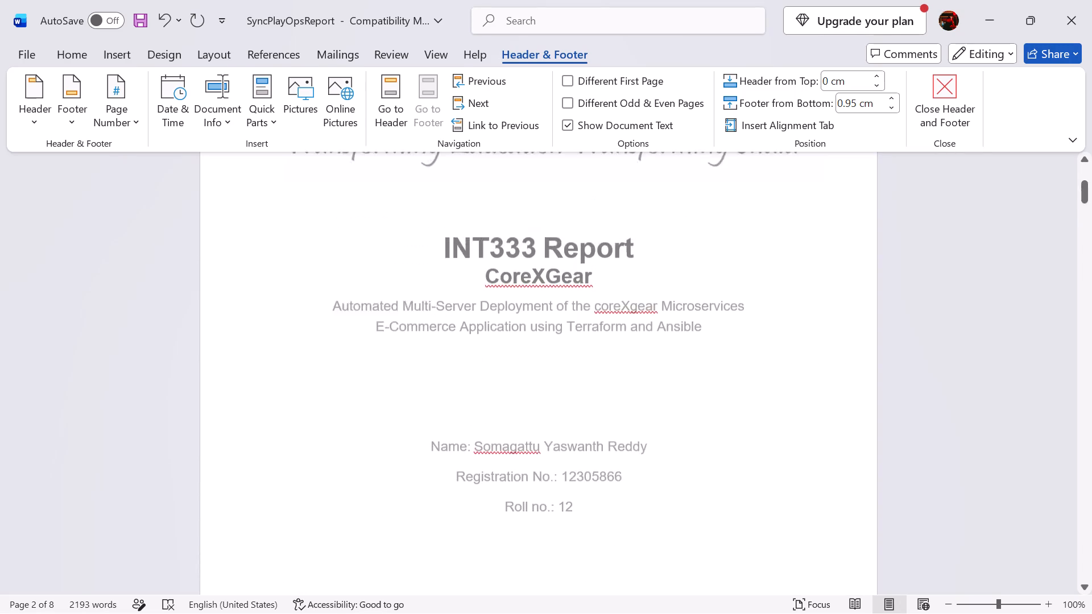
scroll(1008, 386, up, 10)
double_click(1041, 383)
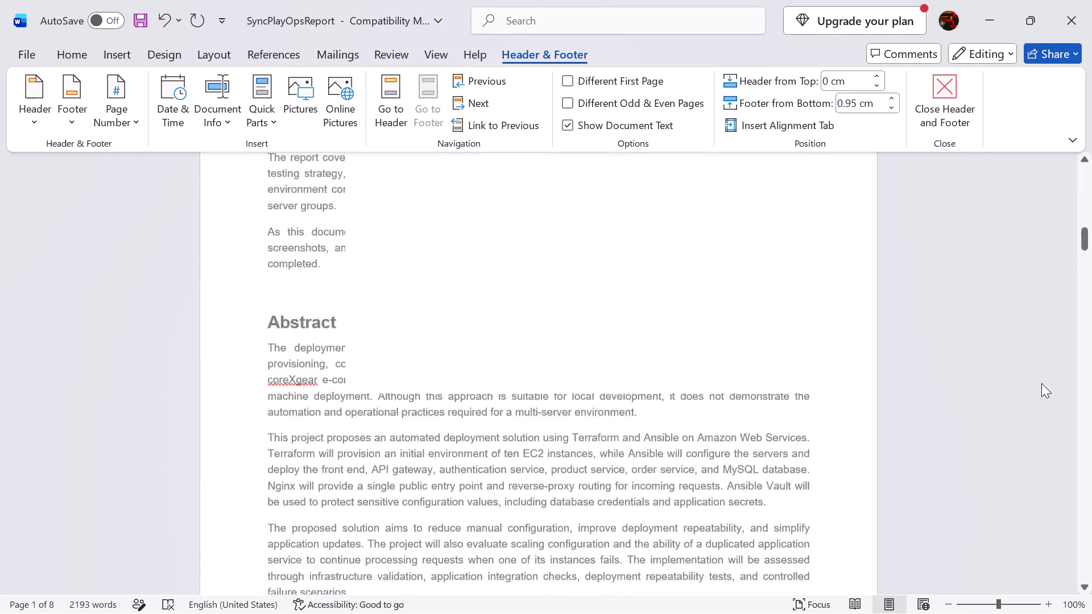
scroll(999, 383, up, 5)
scroll(999, 383, down, 3)
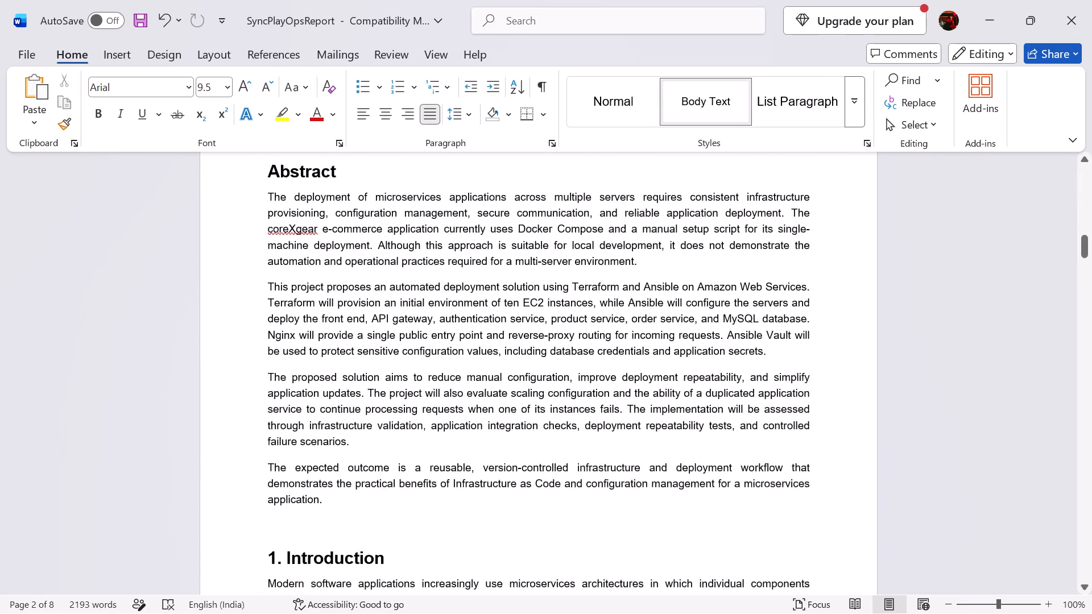
scroll(999, 383, down, 17)
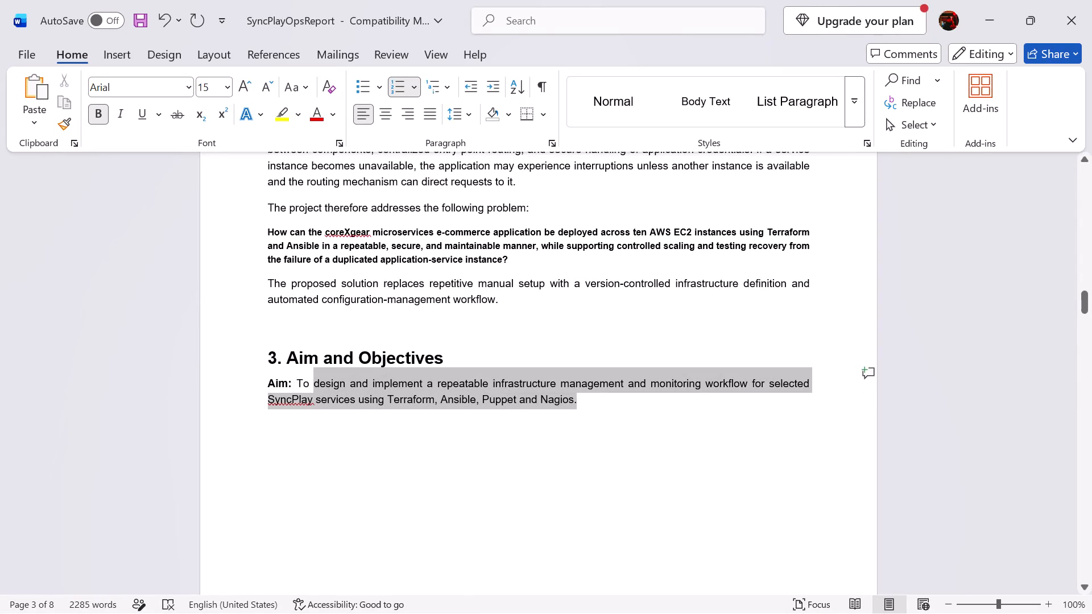
drag(321, 387, 305, 381)
key(ctrl+v)
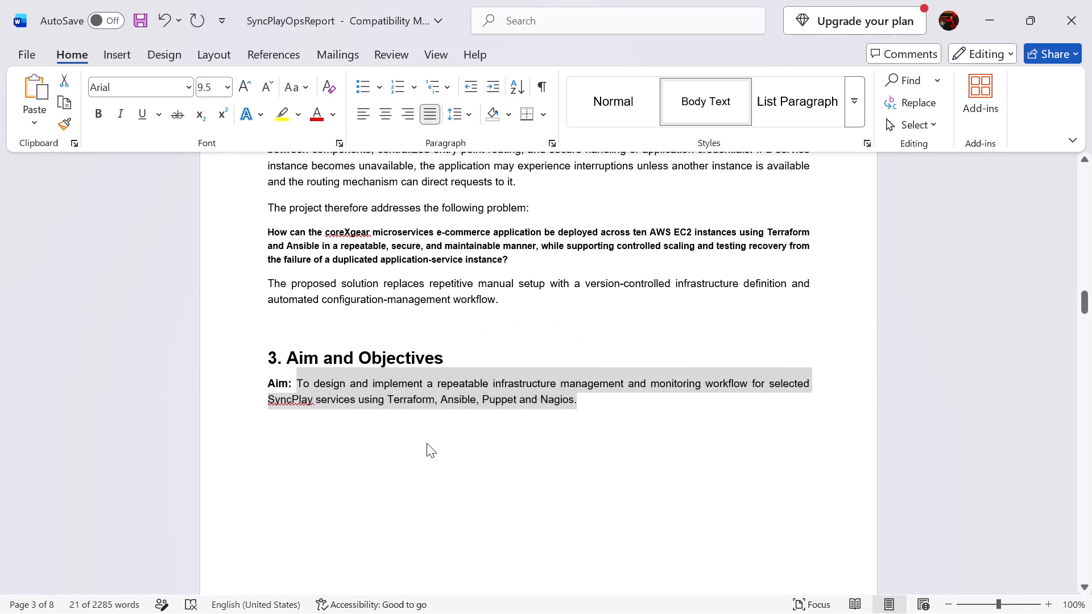
click(945, 440)
Switch to ChatGPT in Chrome and copy all ten items listed under 3.2 Objectives.
scroll(515, 442, down, 2)
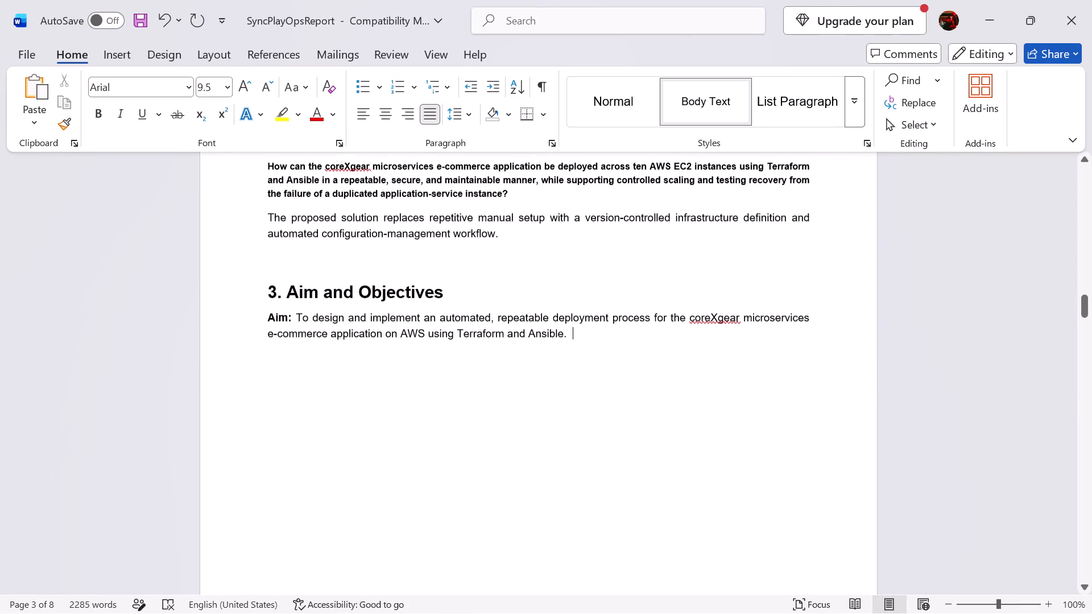
scroll(516, 441, down, 12)
key(alt+Tab)
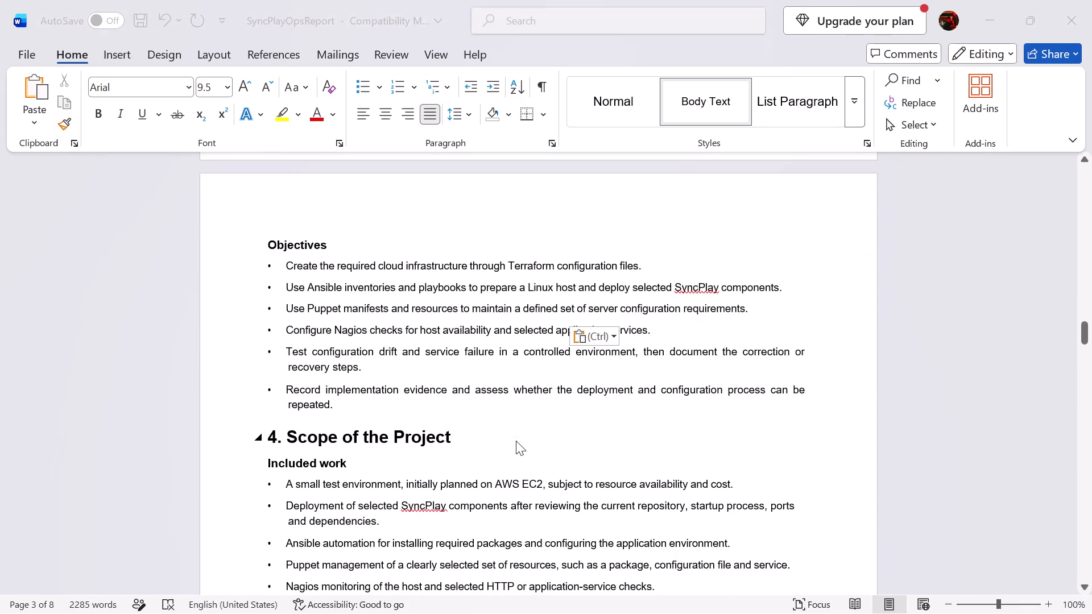
scroll(622, 417, down, 2)
scroll(614, 417, up, 1)
scroll(491, 424, down, 1)
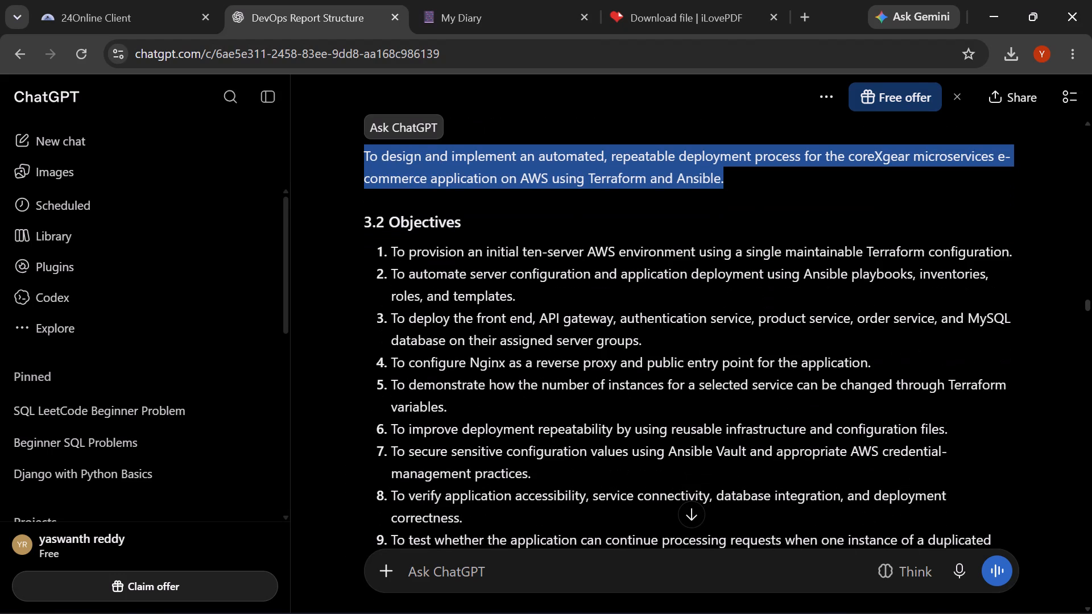
scroll(659, 383, down, 2)
scroll(659, 383, up, 1)
scroll(659, 383, down, 1)
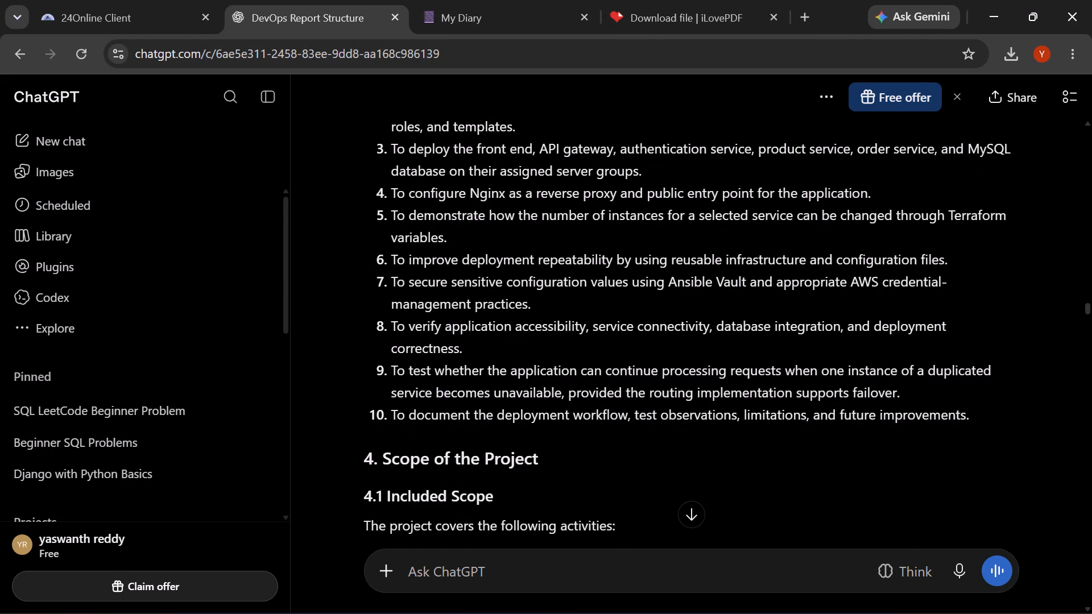
scroll(659, 383, up, 1)
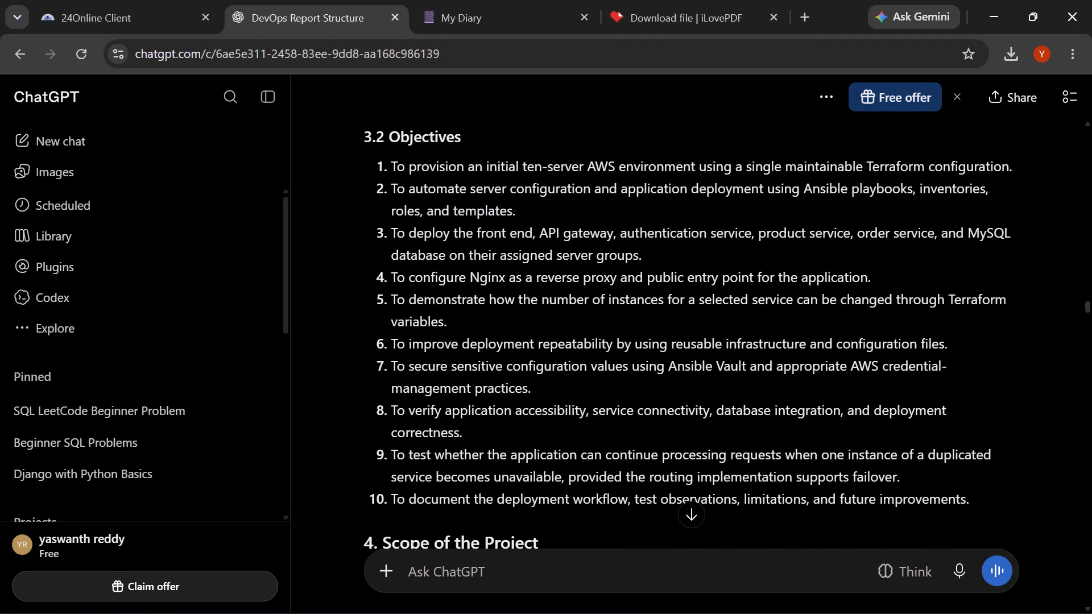
click(968, 505)
drag(961, 499, 328, 170)
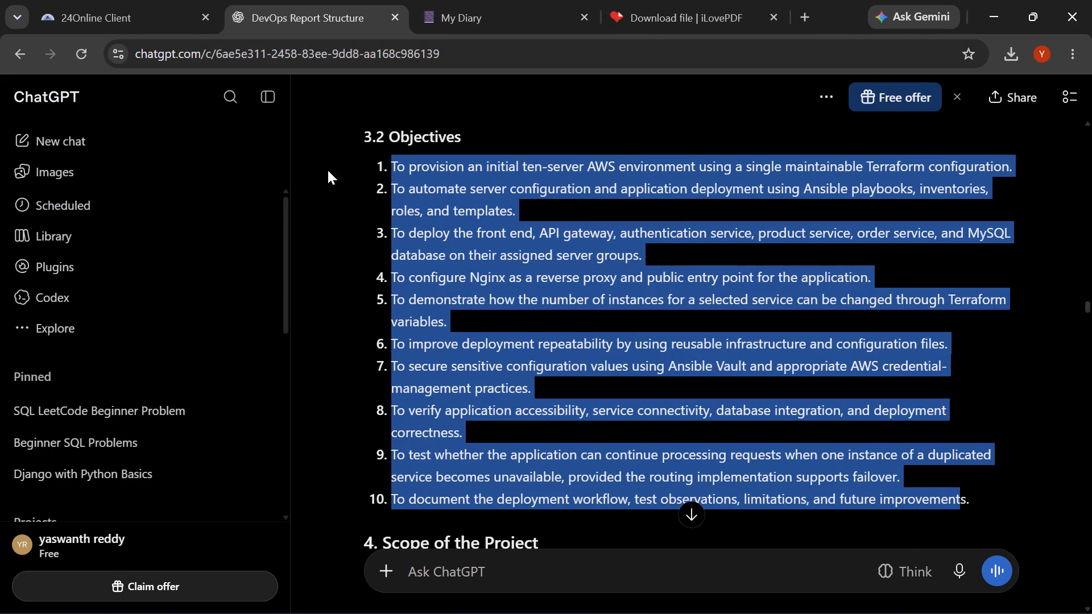
drag(328, 170, 314, 177)
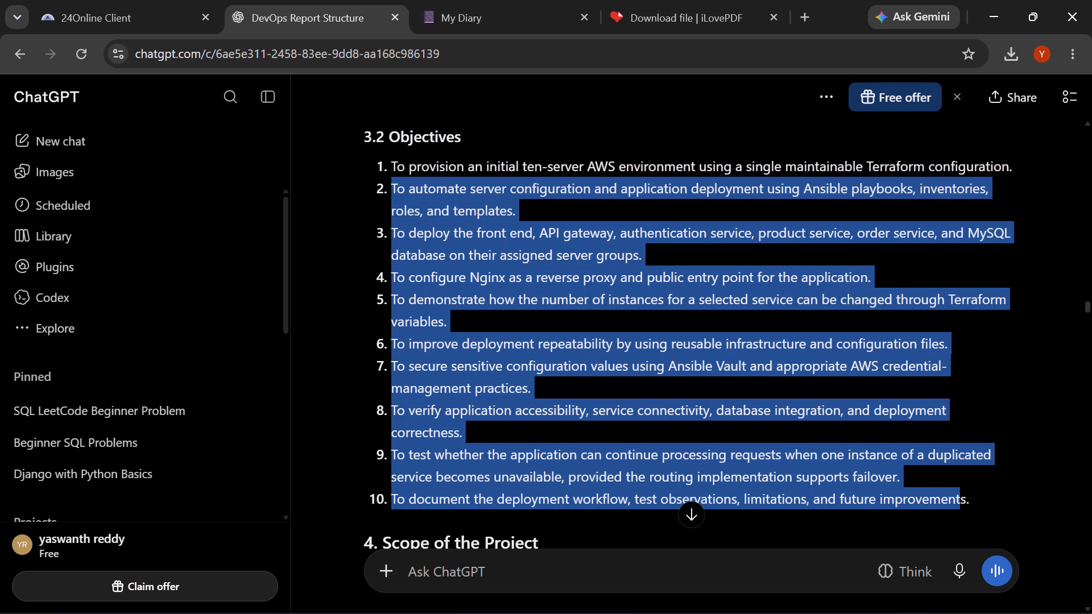
click(915, 292)
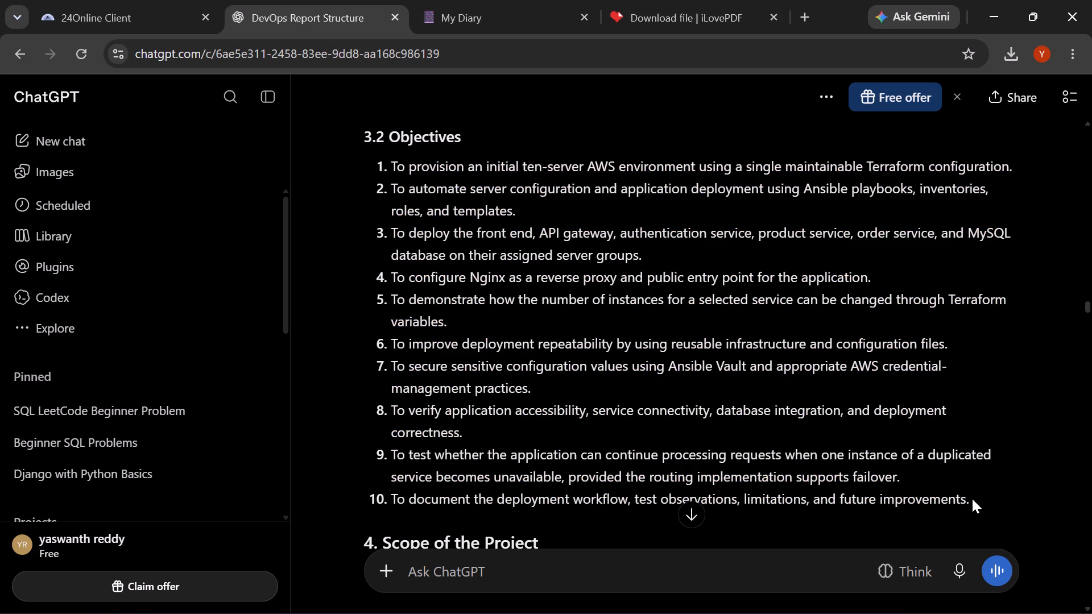
drag(973, 505, 384, 159)
key(ctrl+c)
In the Word report, replace the old SyncPlay bullets under Objectives with the copied coreXgear objectives.
key(alt+Tab)
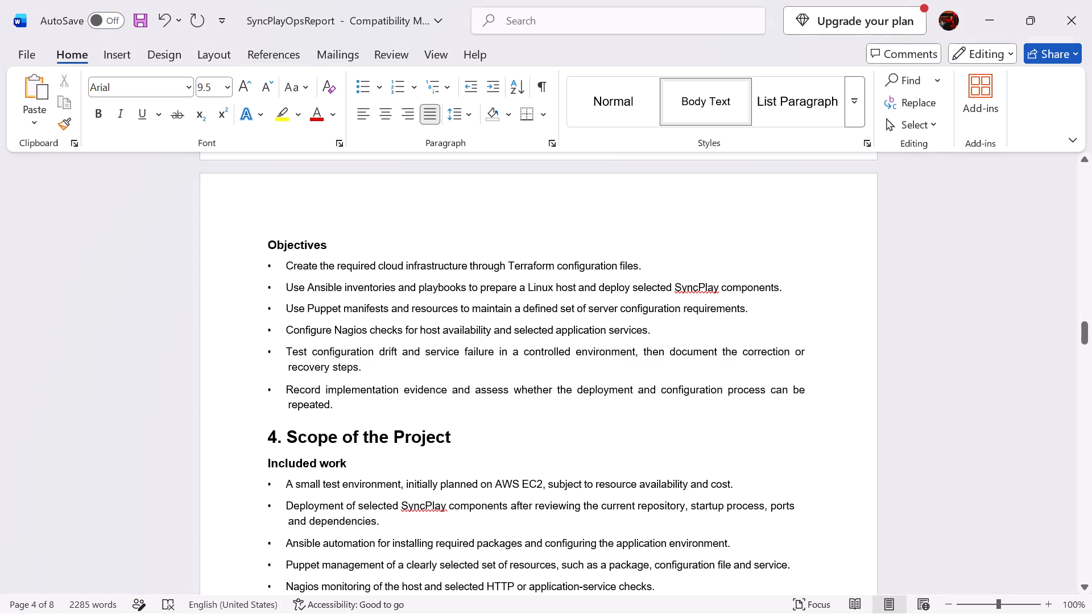
drag(334, 404, 304, 314)
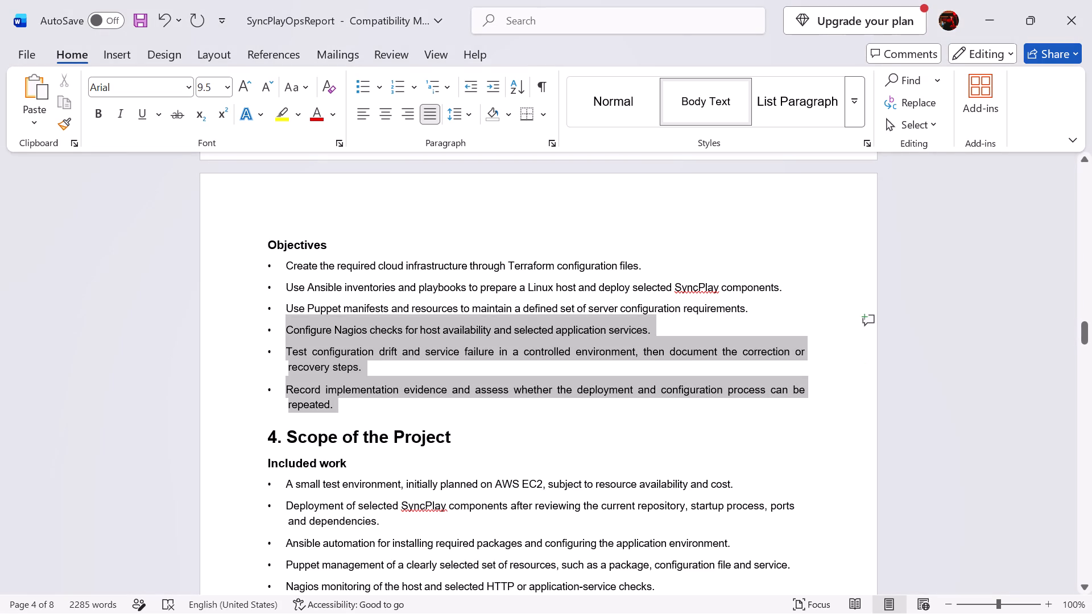
drag(304, 314, 327, 264)
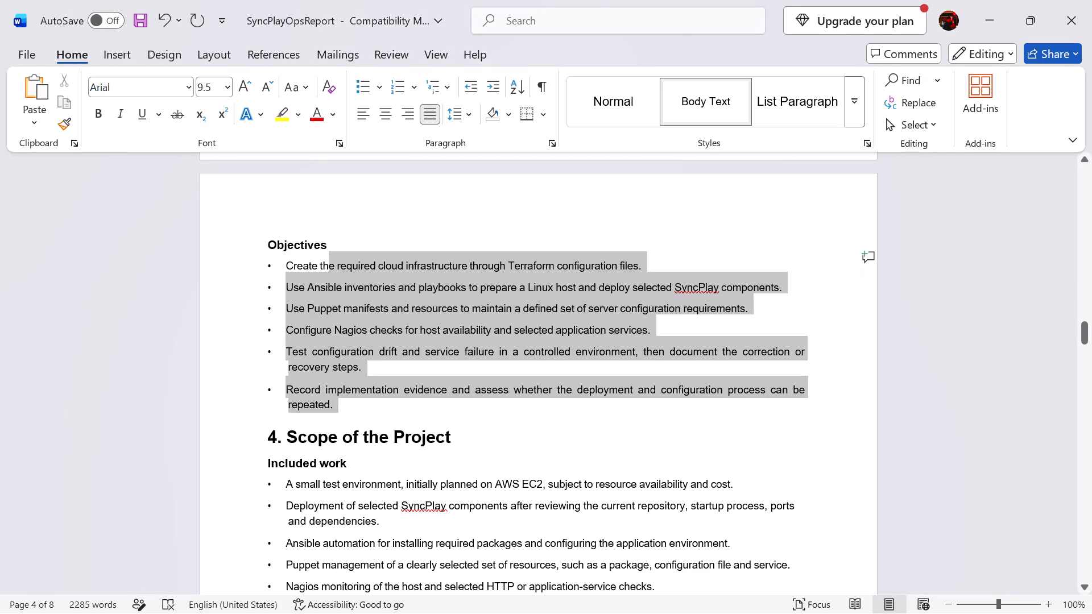
drag(327, 264, 328, 264)
key(BackSpace)
key(BackSpace)
key(BackSpace)
key(BackSpace)
key(BackSpace)
key(BackSpace)
key(BackSpace)
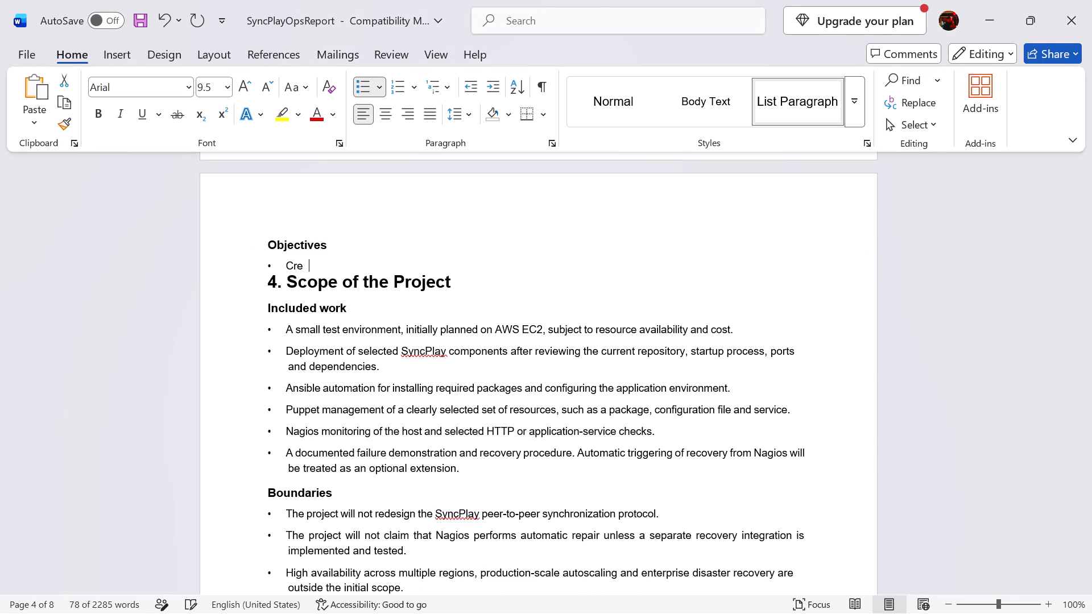
key(BackSpace)
key(BackSpace)
key(ctrl+v)
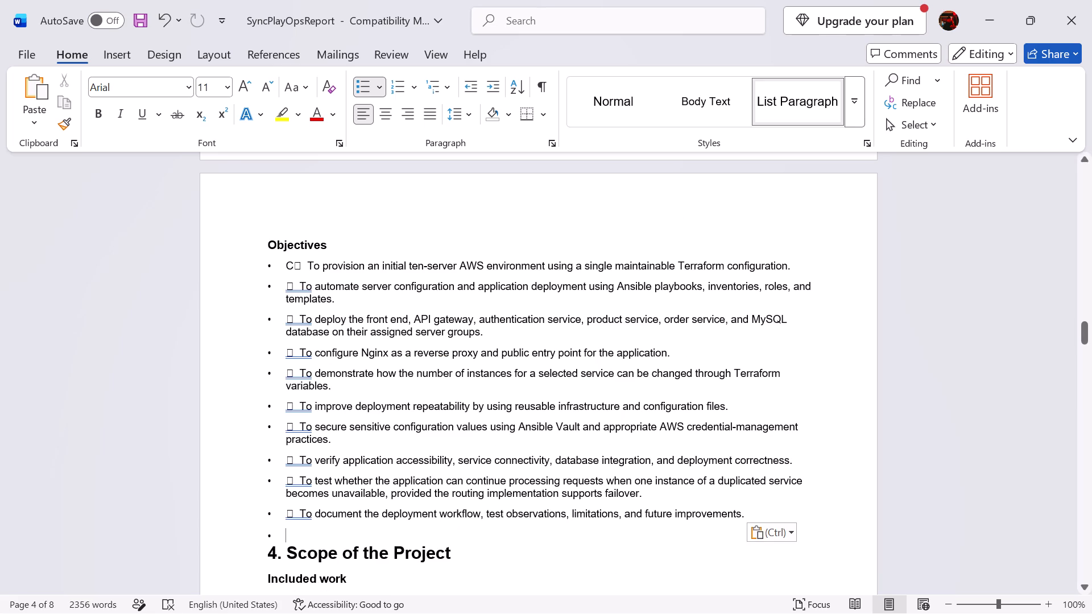
Remove the stray leading characters before "To" in the first three Objectives bullets: provision, automate and deploy, including the leftover "C".
click(311, 262)
key(Left)
key(BackSpace)
key(BackSpace)
key(BackSpace)
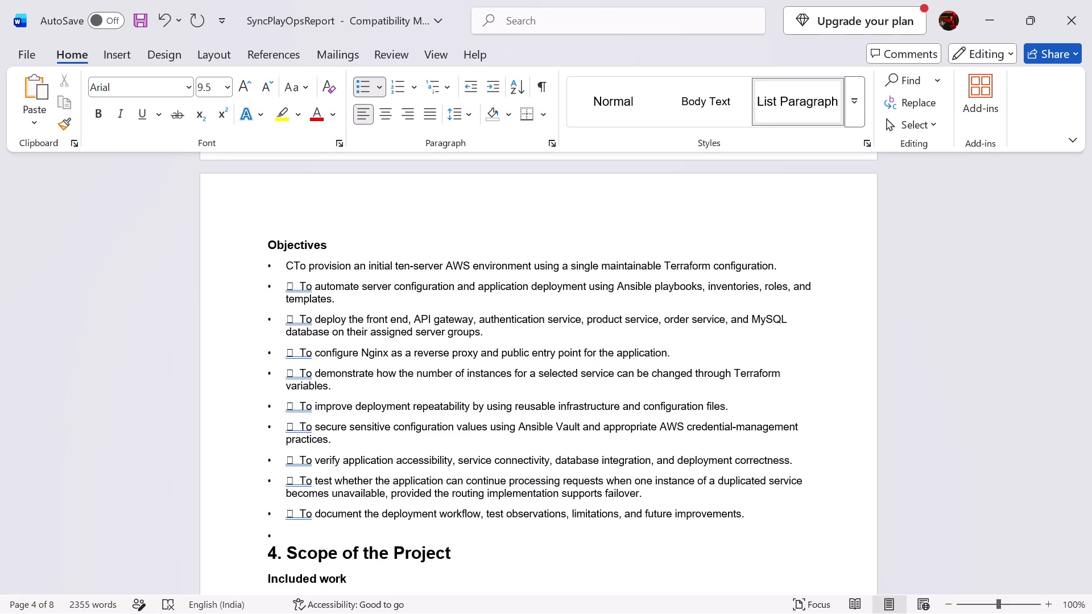
key(BackSpace)
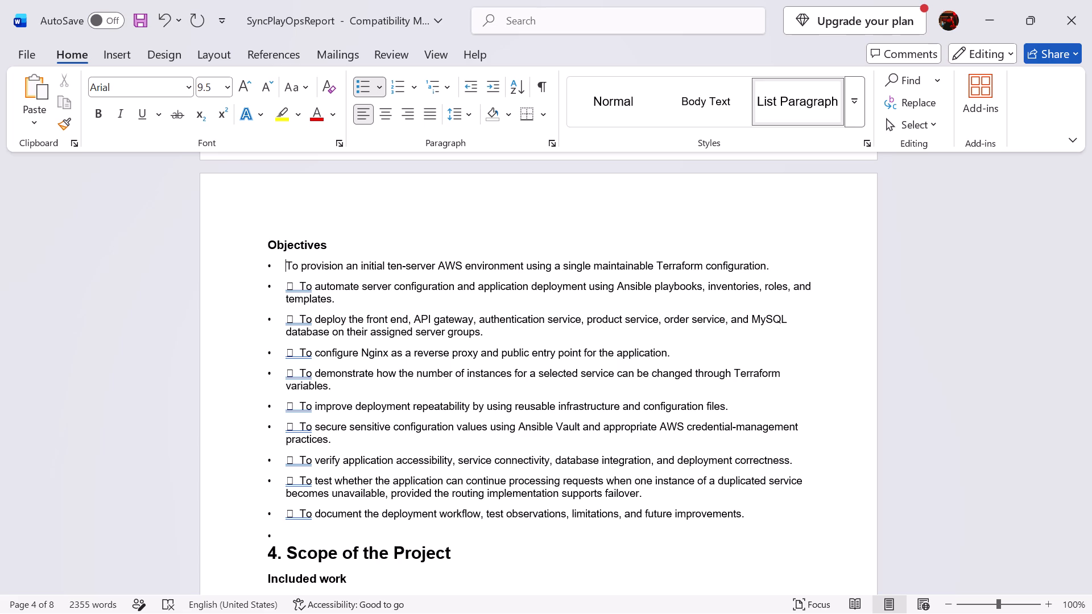
click(299, 286)
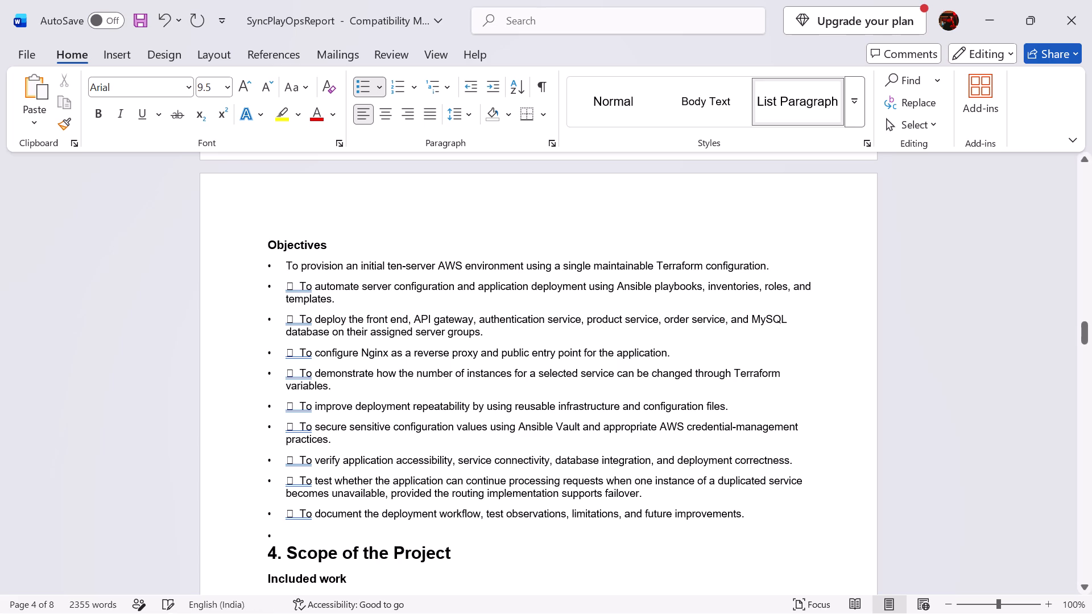
key(BackSpace)
key(BackSpace)
key(BackSpace)
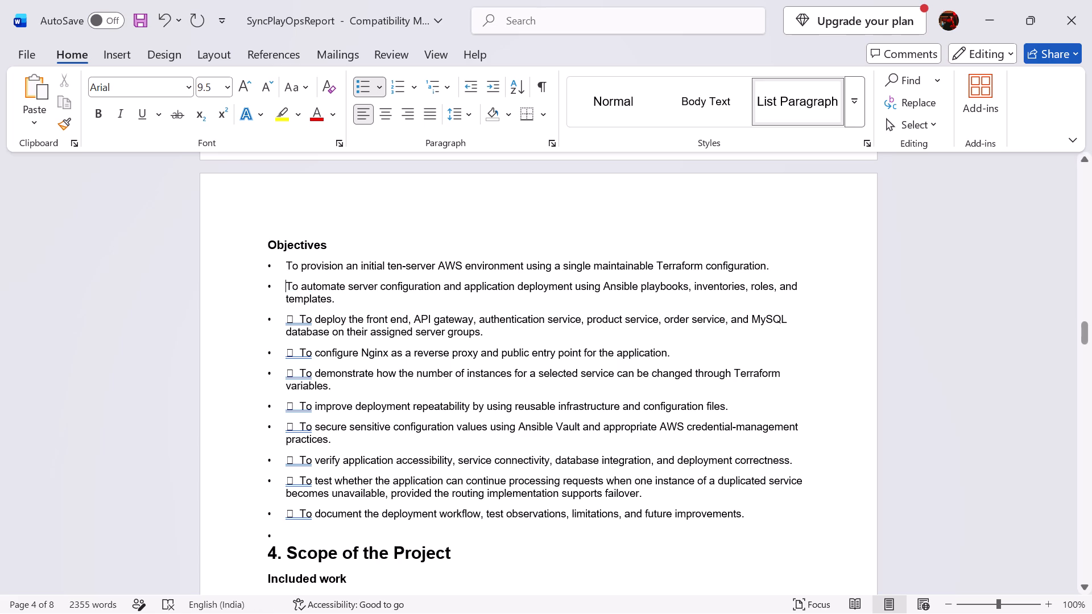
click(301, 320)
key(BackSpace)
key(BackSpace)
key(BackSpace)
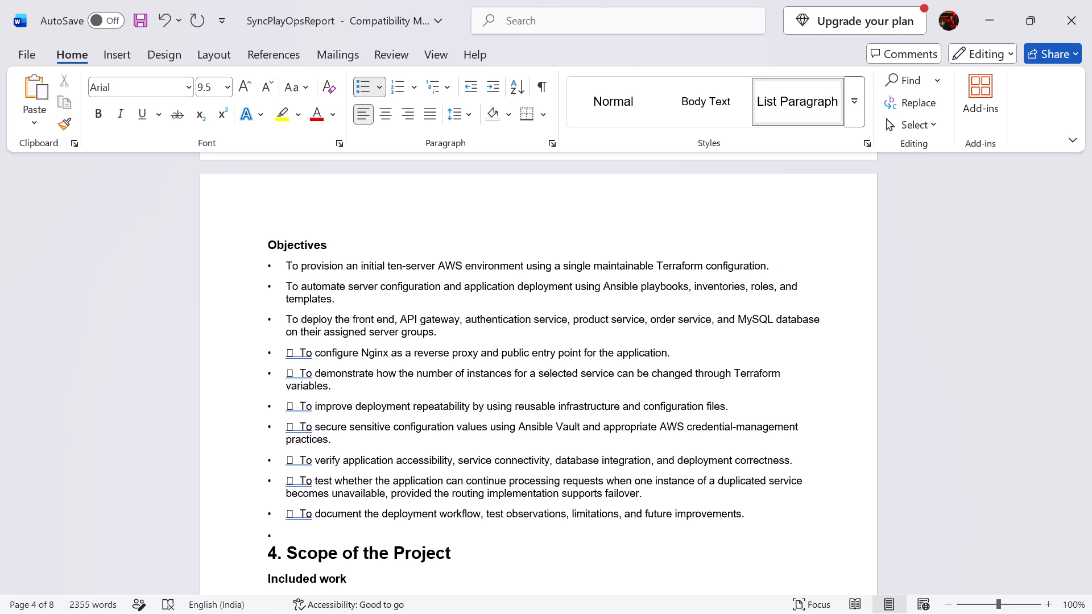
Remove the stray box symbol and spaces before "To" in the configure Nginx, demonstrate, improve and secure Objectives bullets.
click(301, 350)
key(BackSpace)
key(BackSpace)
key(BackSpace)
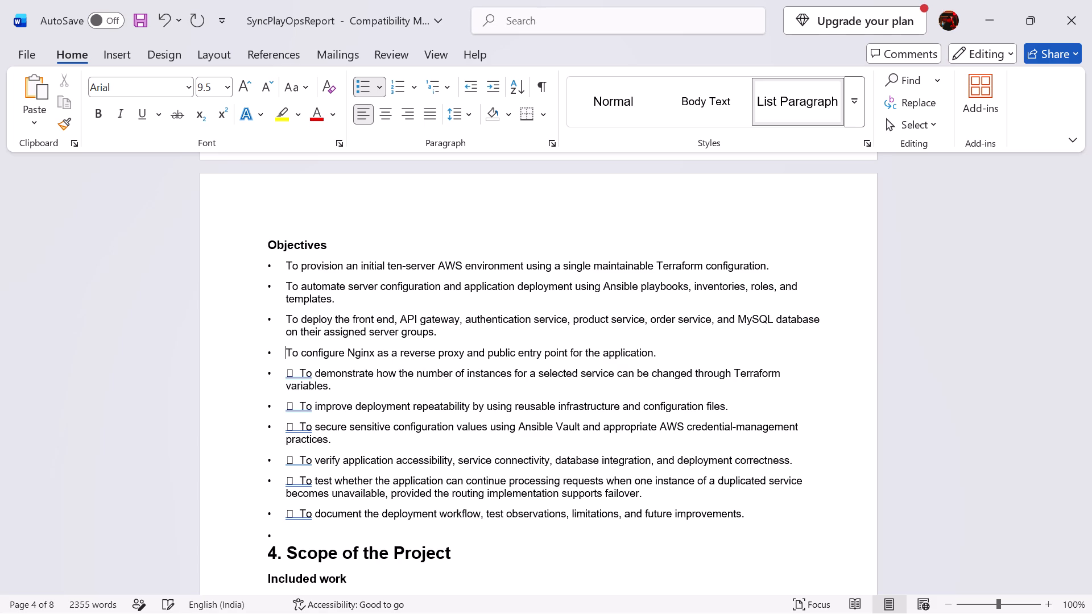
click(301, 374)
key(BackSpace)
key(BackSpace)
key(BackSpace)
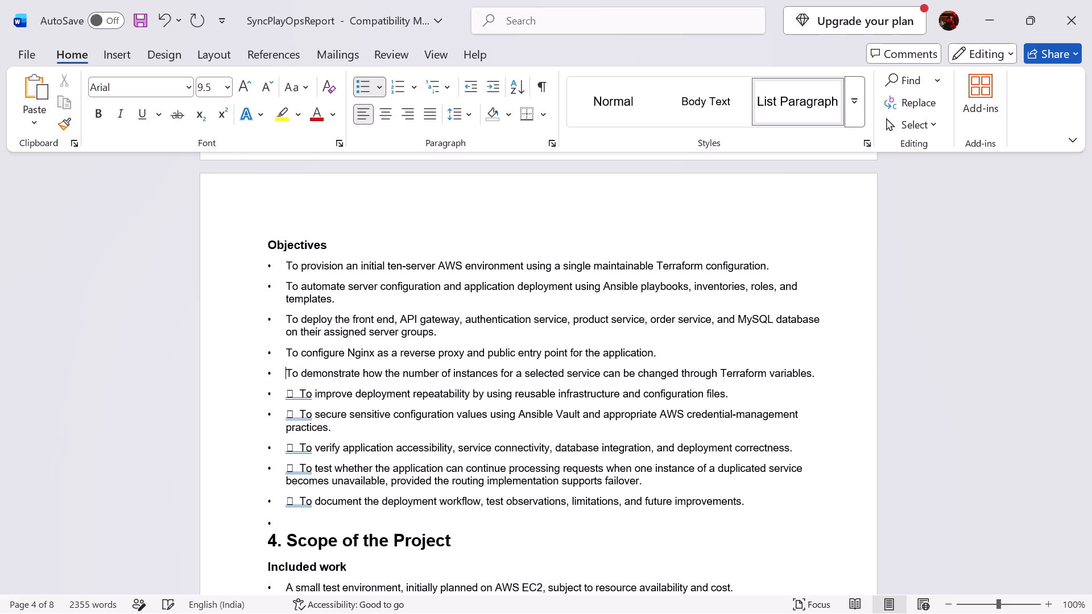
click(300, 391)
key(BackSpace)
key(BackSpace)
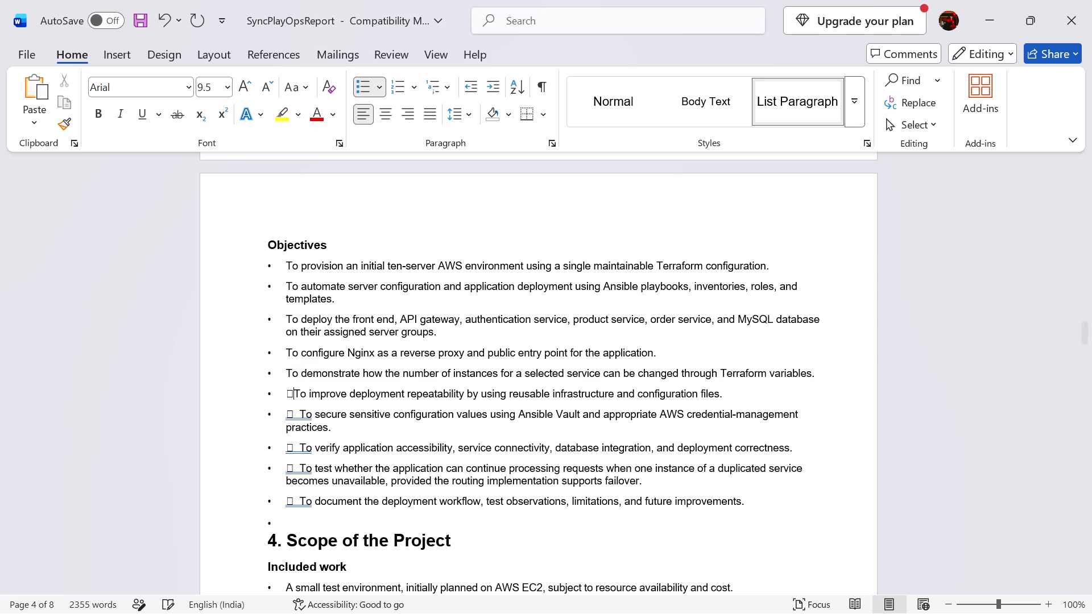
key(BackSpace)
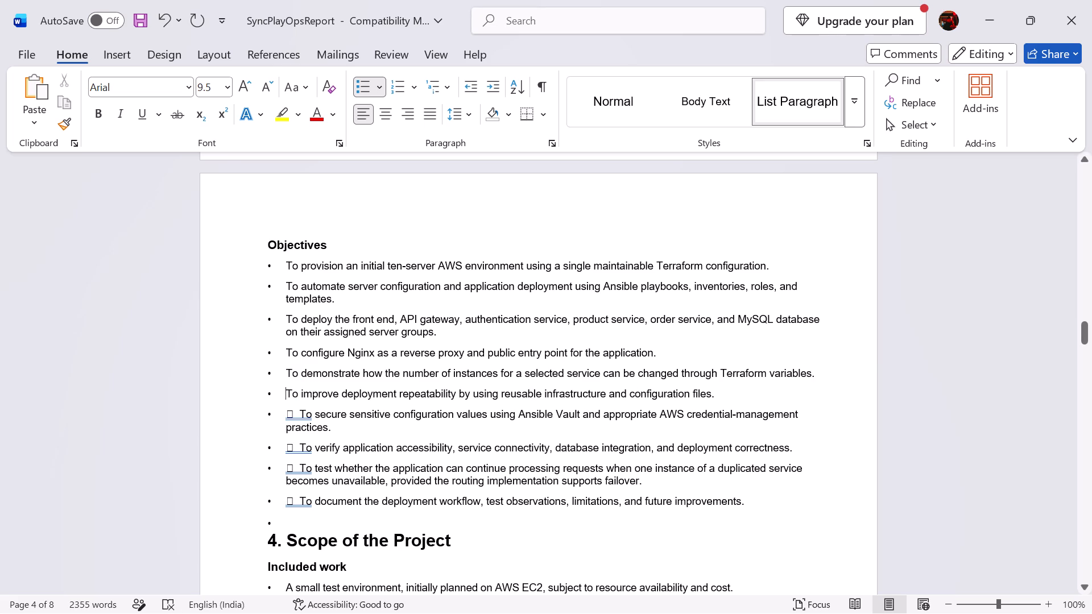
click(299, 411)
key(BackSpace)
key(BackSpace)
key(BackSpace)
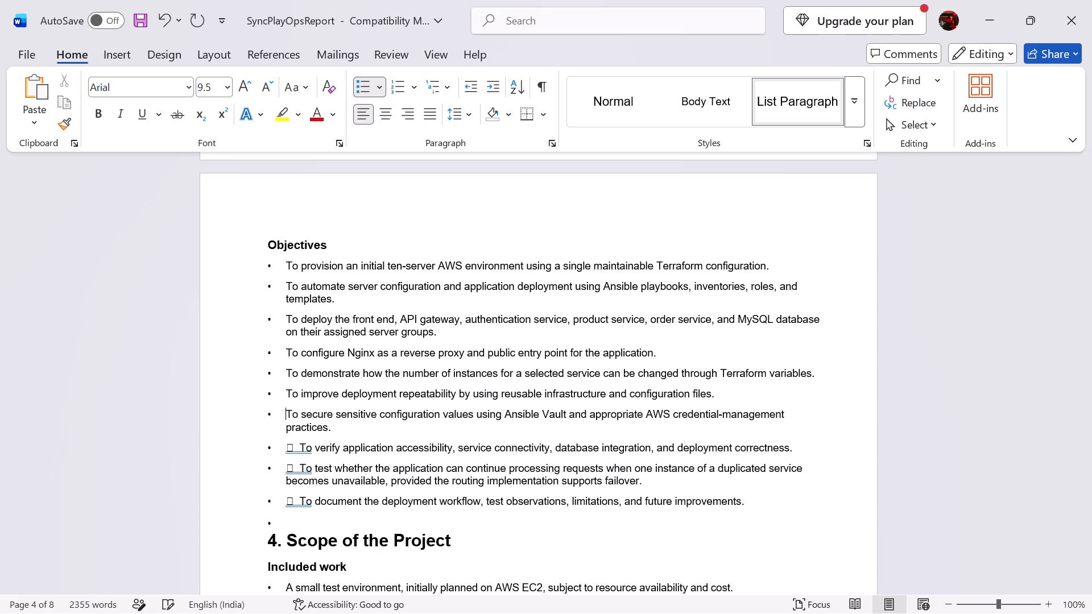
Remove the stray box symbol and spaces before "To" in the last three Objectives bullets: verify, test and document.
click(296, 443)
key(Right)
key(BackSpace)
key(BackSpace)
key(BackSpace)
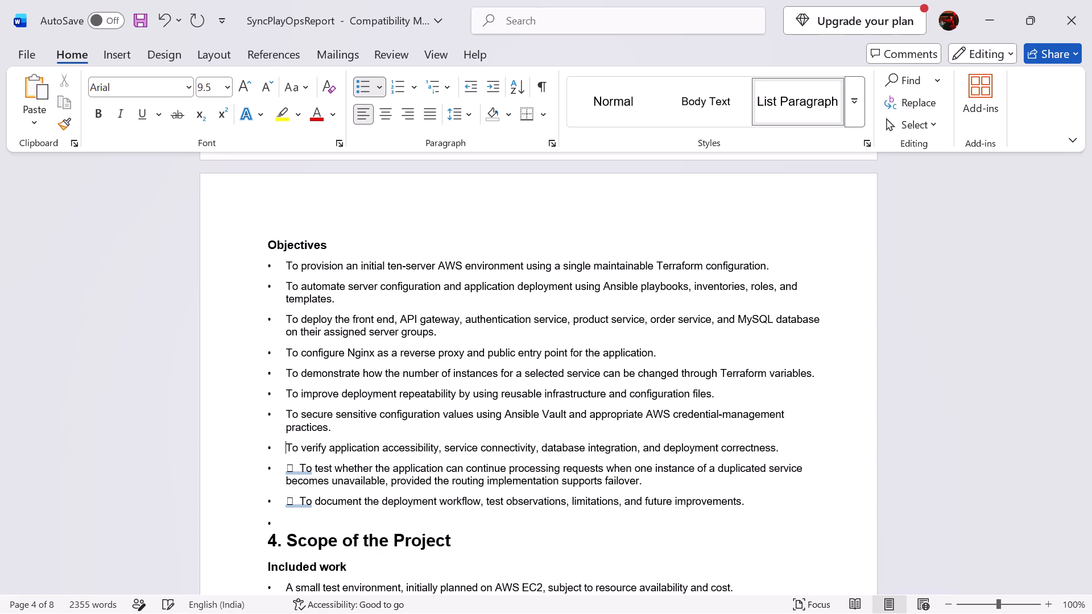
click(301, 468)
key(BackSpace)
key(BackSpace)
key(BackSpace)
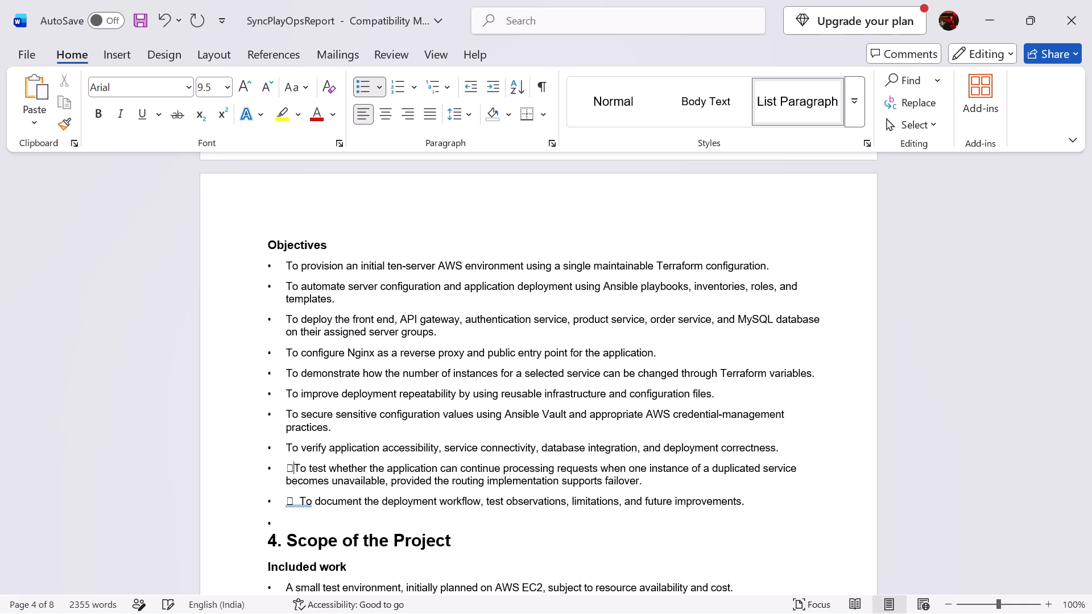
click(300, 497)
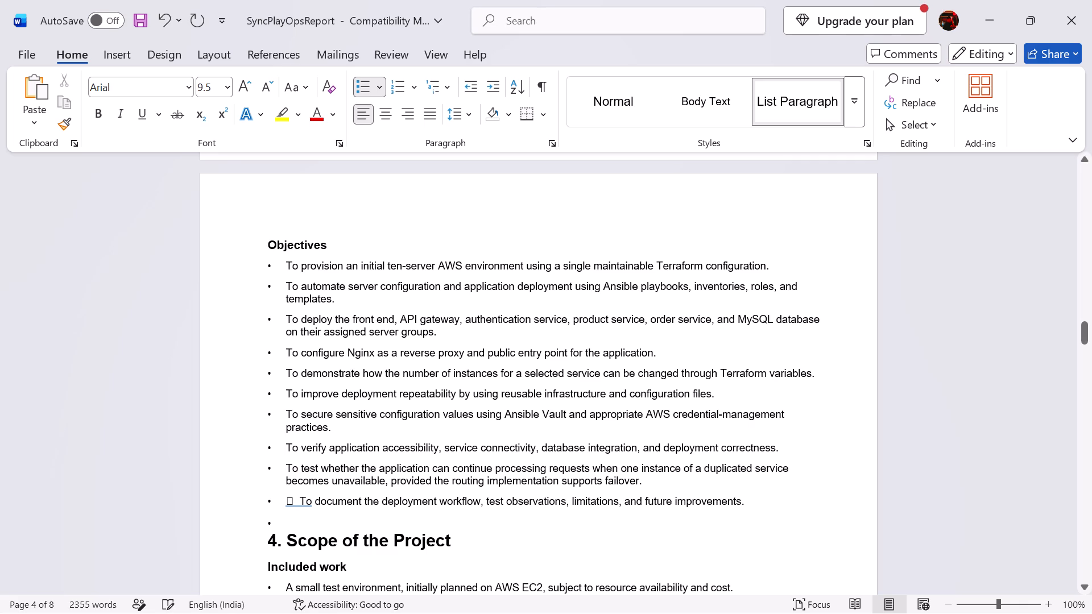
key(BackSpace)
key(BackSpace)
key(BackSpace)
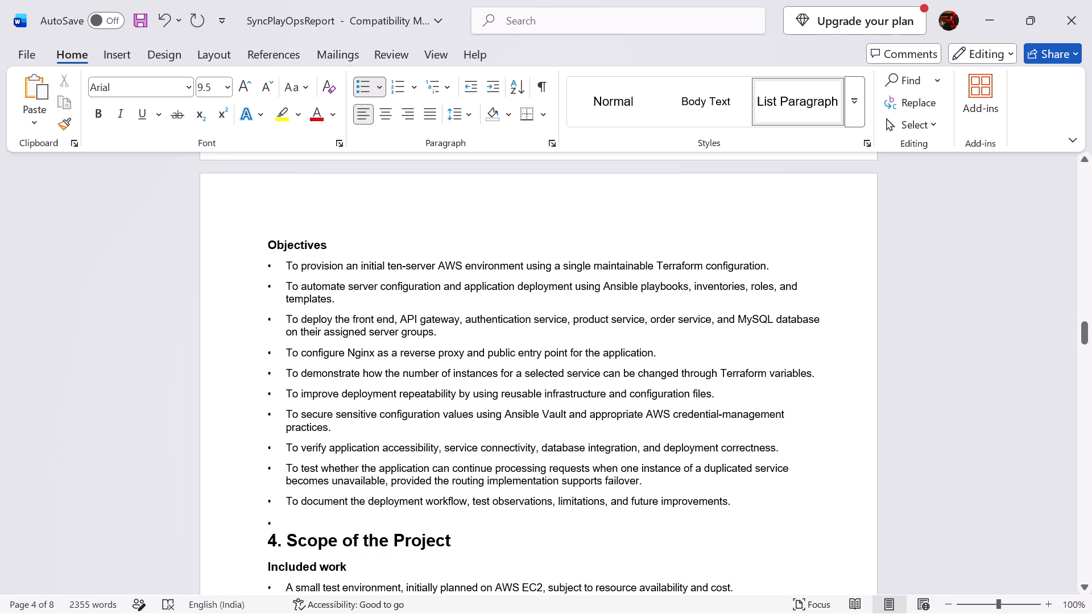
scroll(884, 450, down, 6)
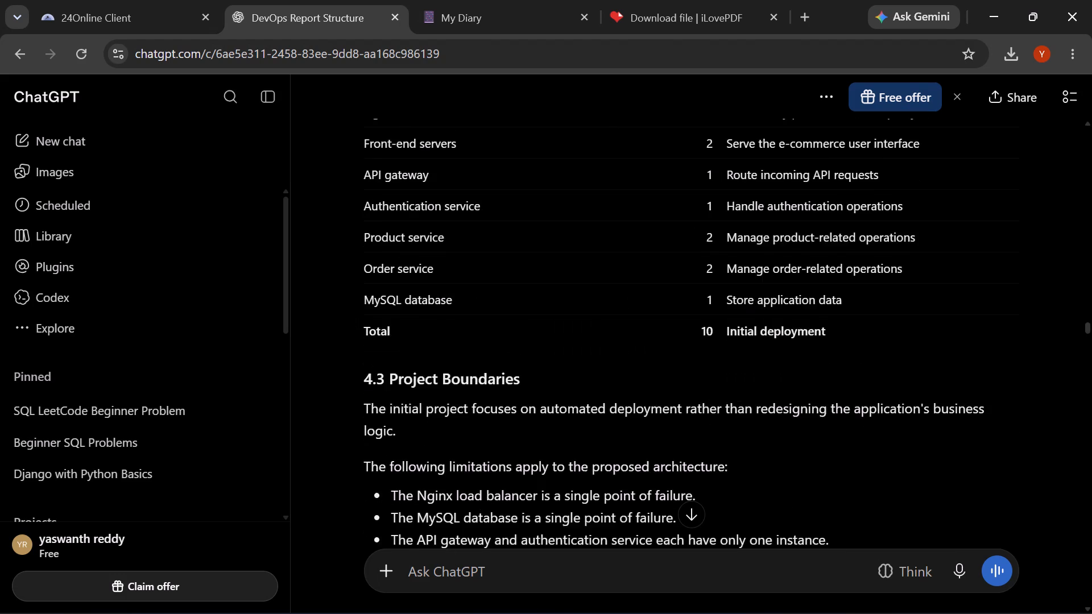
scroll(506, 304, down, 3)
scroll(506, 304, up, 1)
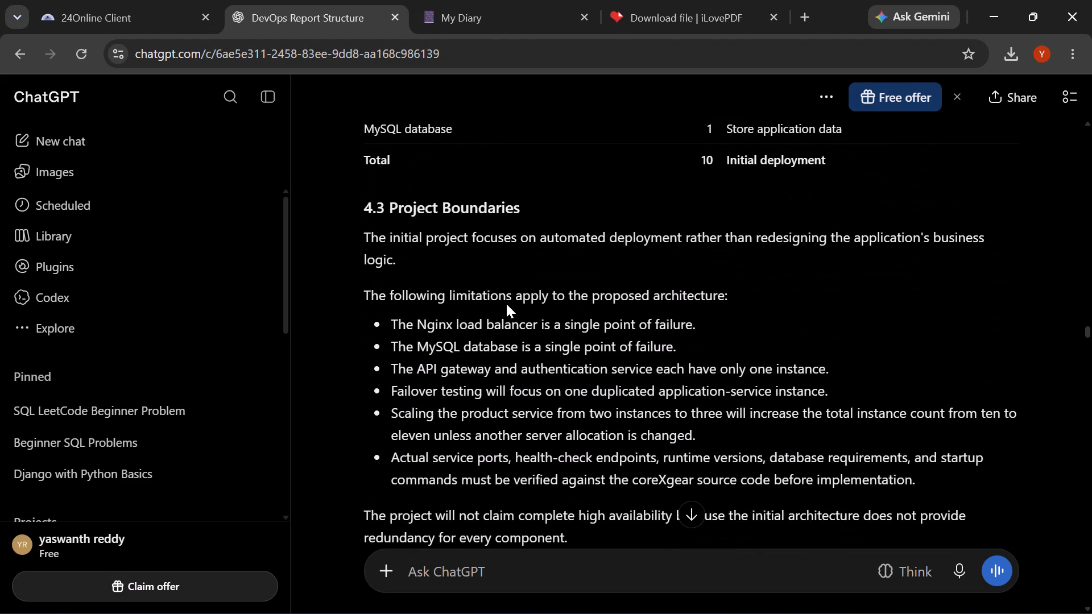
scroll(506, 304, down, 4)
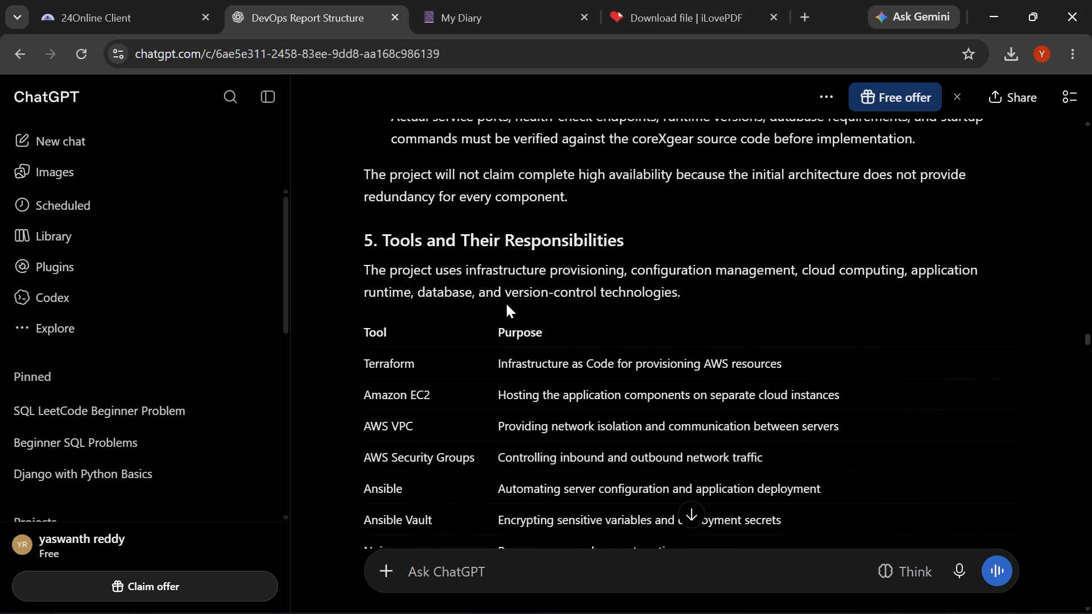
scroll(506, 304, down, 2)
Examine the Word report's 5. Tools and Their Responsibilities table and its 6. Proposed Architecture section.
key(alt+Tab)
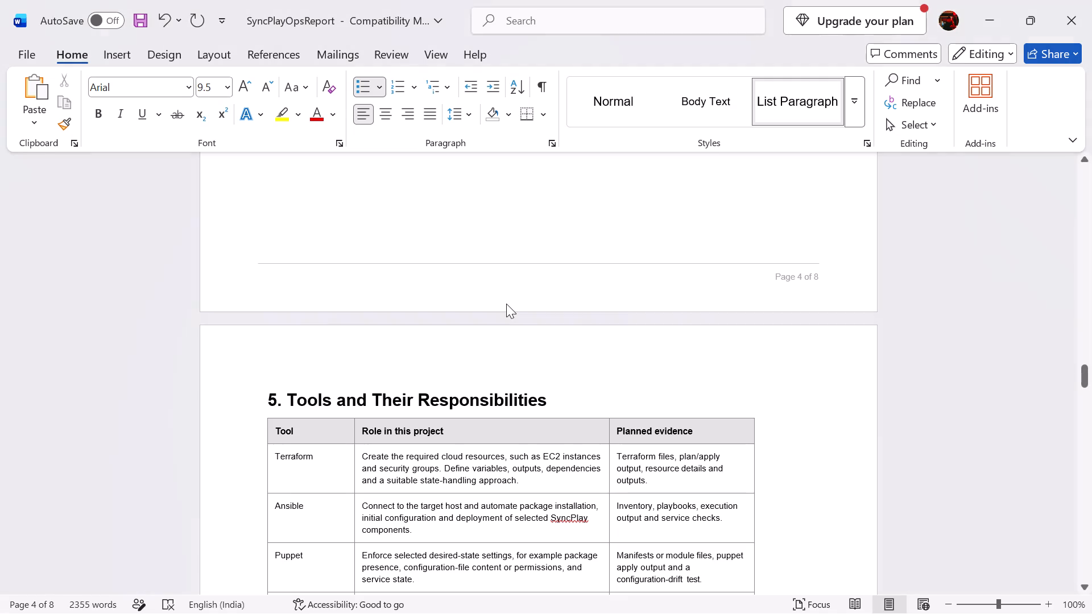
scroll(506, 304, down, 1)
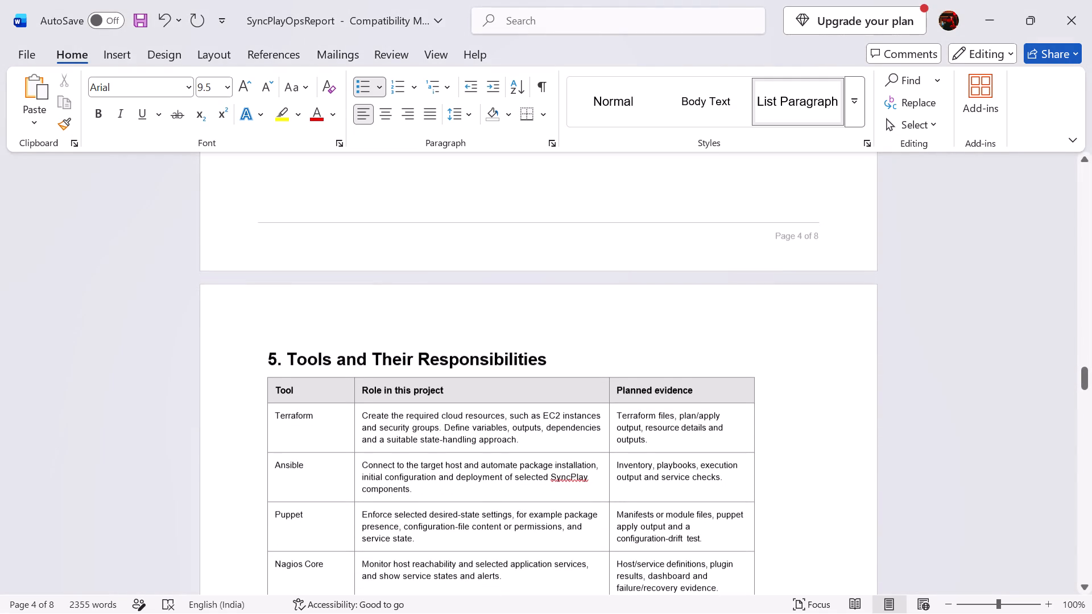
scroll(506, 304, down, 2)
scroll(506, 304, up, 1)
scroll(506, 304, down, 2)
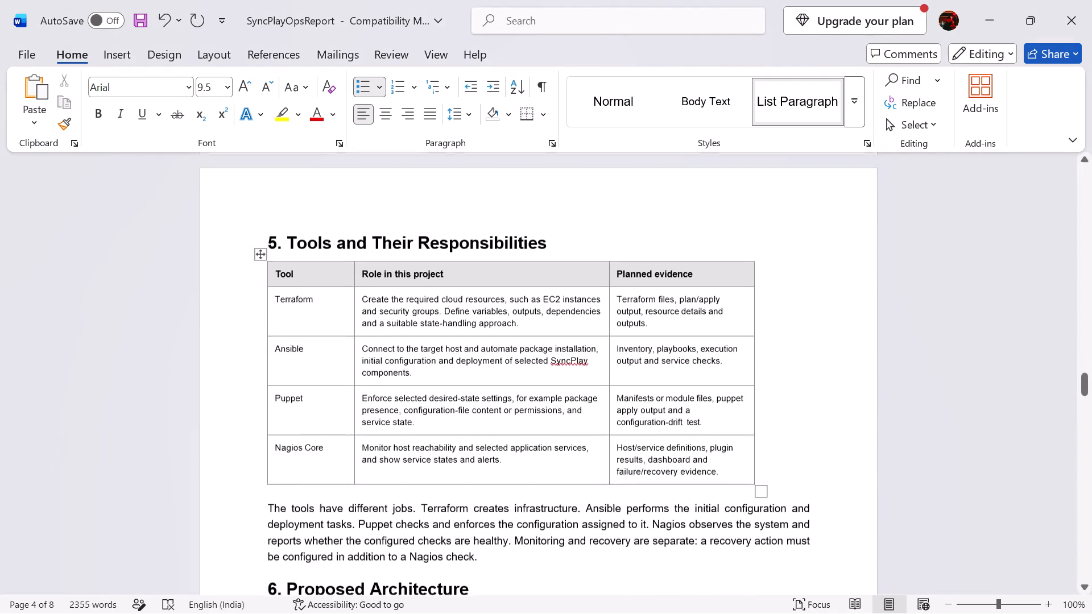
scroll(506, 304, down, 3)
scroll(506, 304, up, 2)
scroll(506, 304, down, 7)
Switch to ChatGPT and examine its 6.2 Architecture Diagram and 6.3 Request Flow sections.
key(alt+Tab)
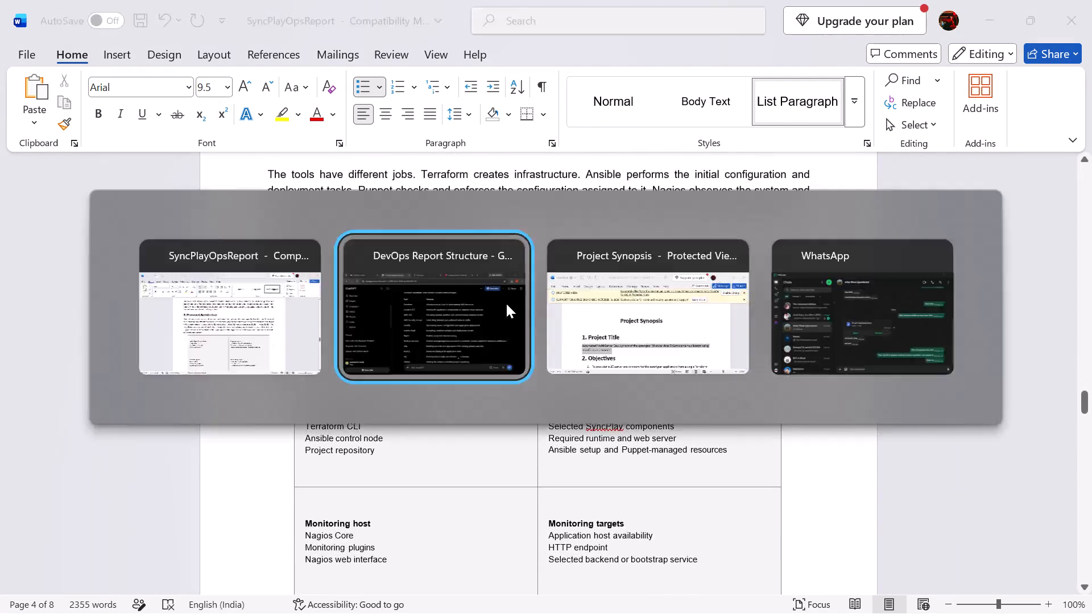
scroll(607, 305, down, 9)
scroll(607, 305, up, 3)
scroll(607, 305, down, 5)
scroll(607, 305, up, 1)
scroll(607, 305, down, 10)
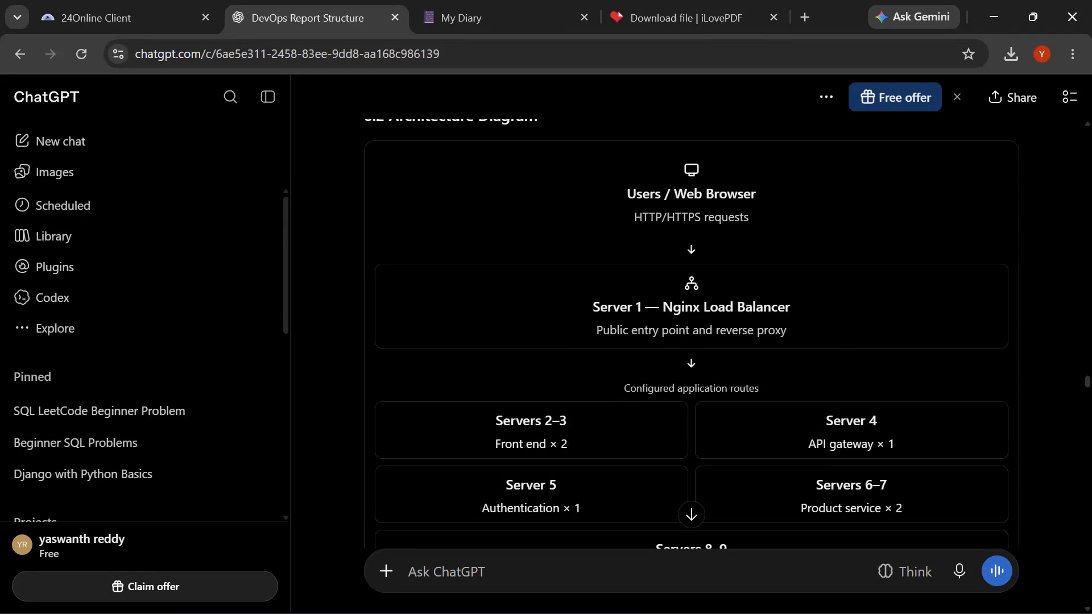
scroll(607, 305, up, 3)
scroll(607, 305, down, 9)
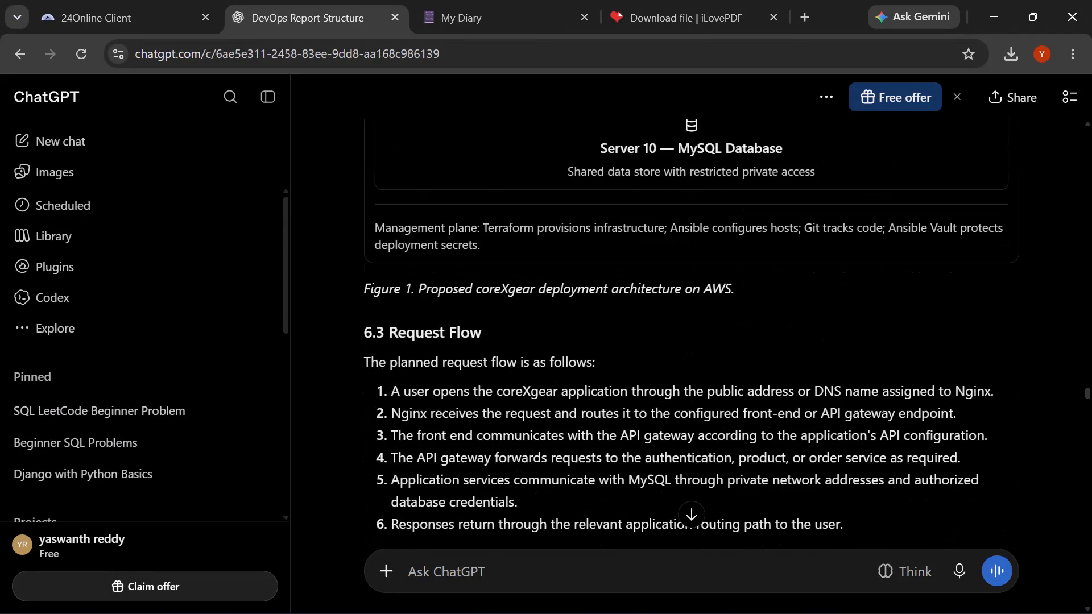
Return to the Word report and review the 6. Proposed Architecture layout and the 4. Scope of the Project lists.
key(alt+Tab)
scroll(607, 305, down, 3)
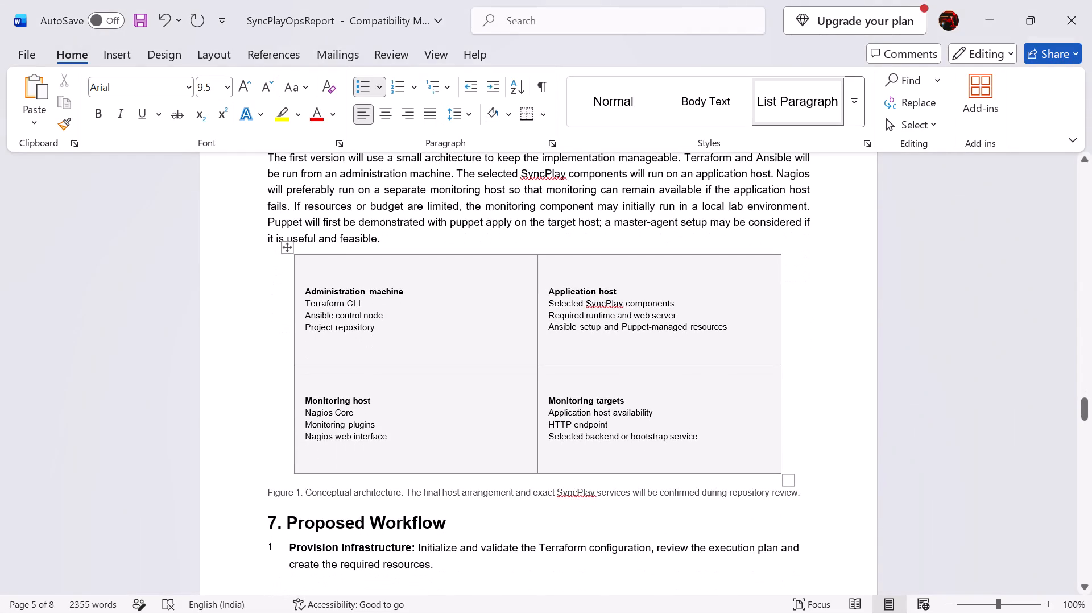
scroll(526, 323, up, 2)
scroll(526, 323, down, 1)
scroll(526, 323, up, 2)
key(alt+Tab)
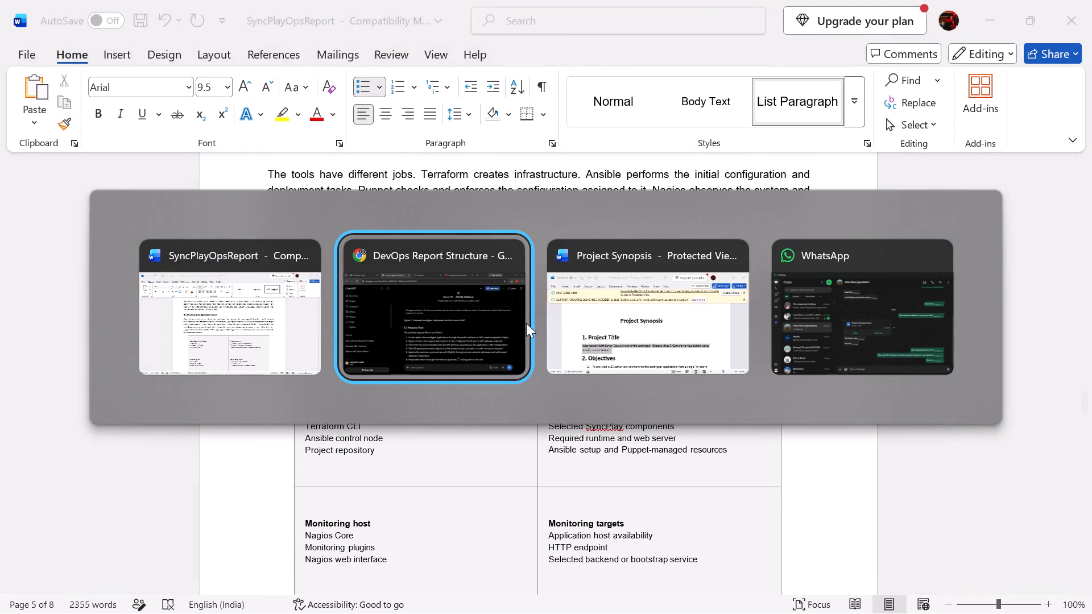
key(alt+Tab)
scroll(284, 357, up, 5)
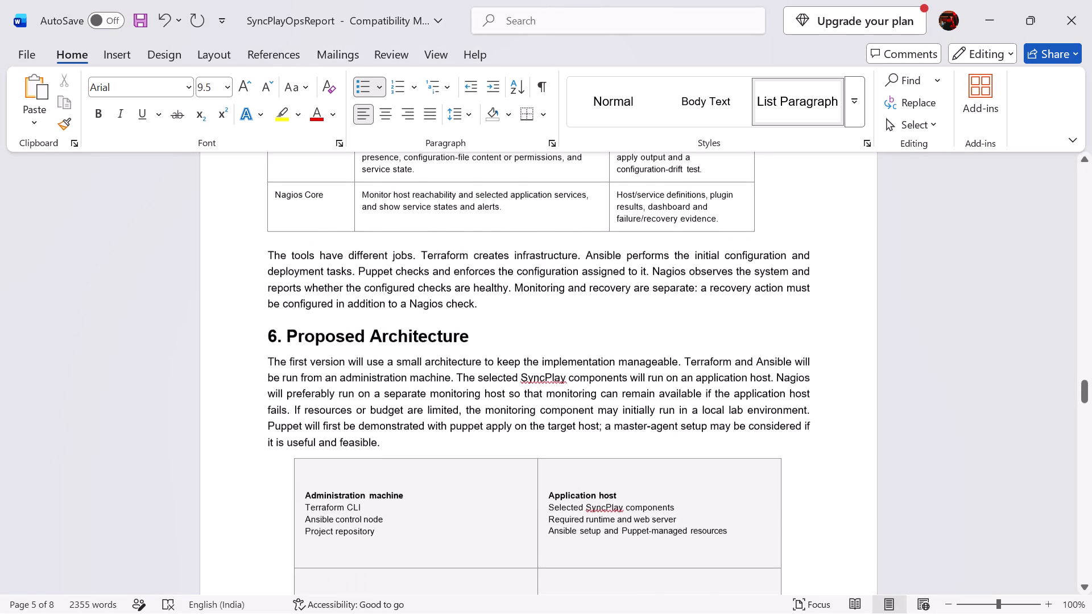
scroll(284, 357, up, 3)
scroll(284, 357, down, 1)
scroll(284, 357, up, 20)
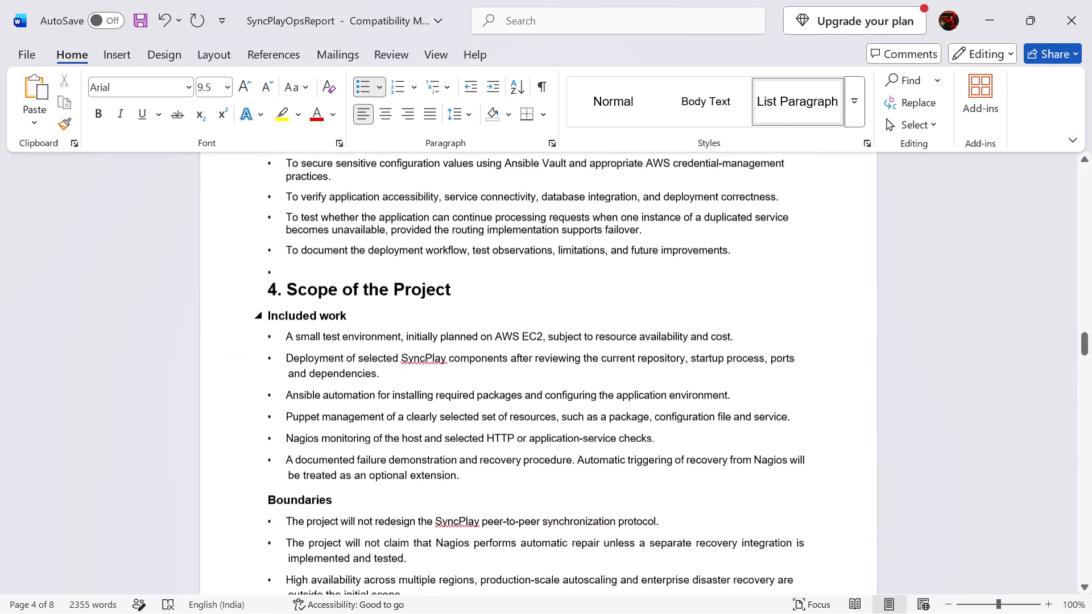
scroll(289, 374, down, 2)
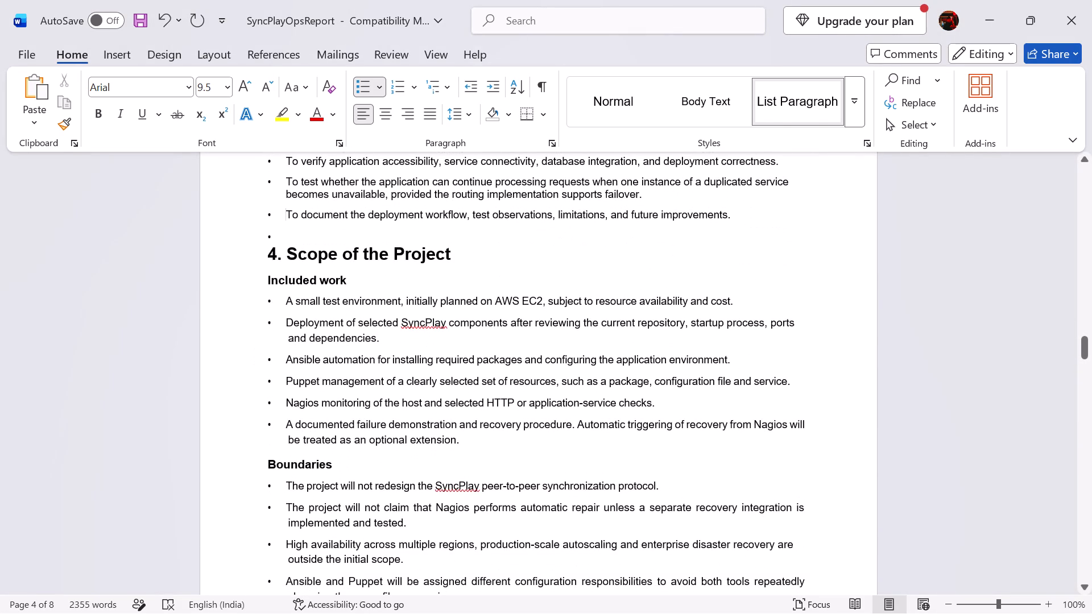
scroll(373, 429, down, 1)
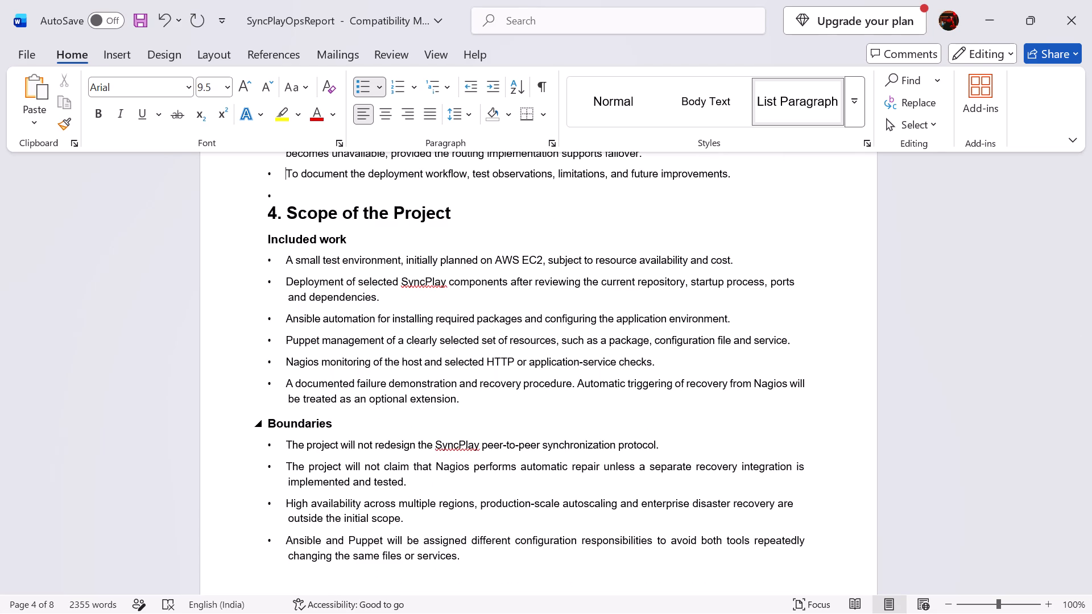
Find coreXgear_AWS_Terraform_Ansible_Project_Report.docx in the ChatGPT conversation and open its preview.
key(alt+Tab)
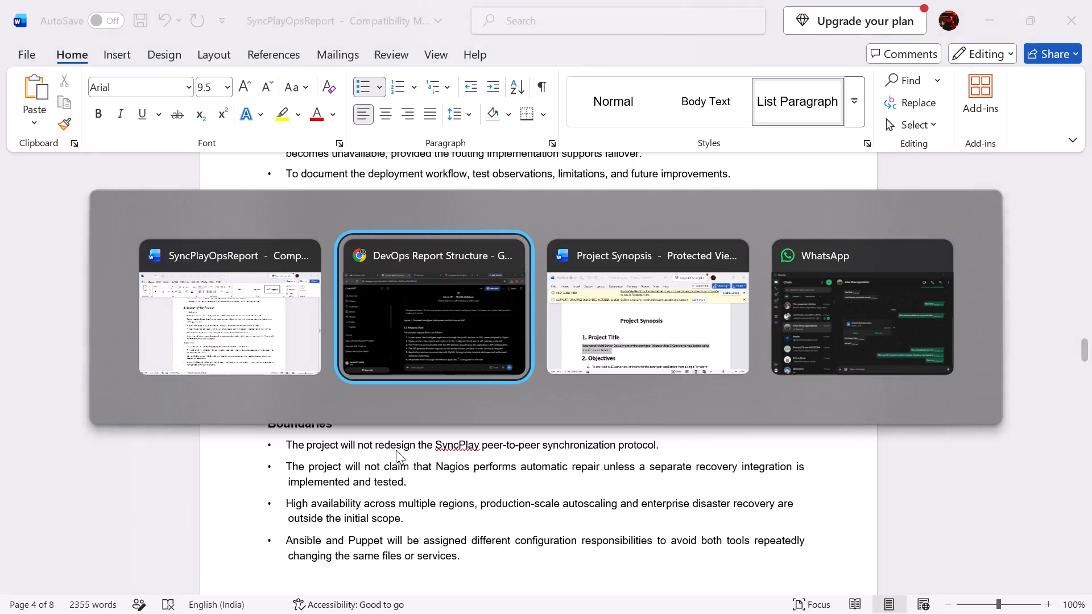
scroll(408, 372, down, 2)
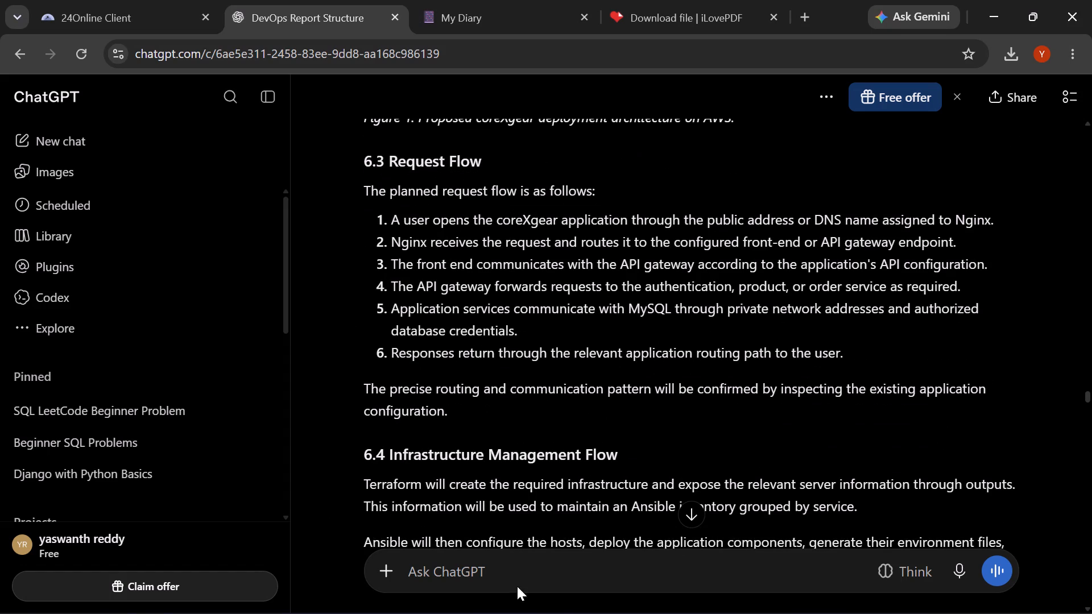
click(491, 574)
scroll(580, 308, up, 6)
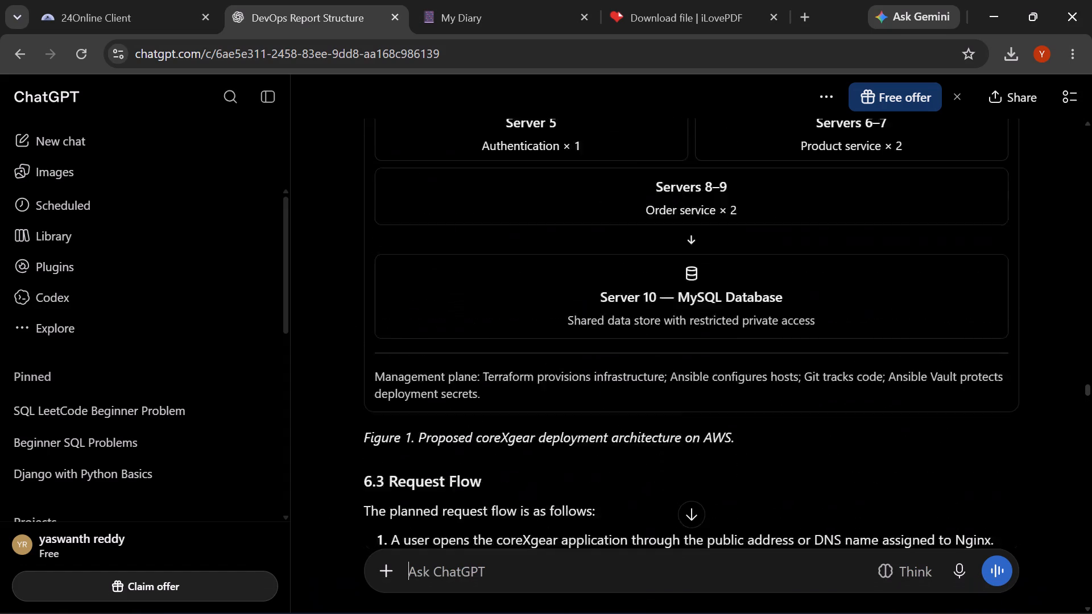
scroll(580, 308, up, 14)
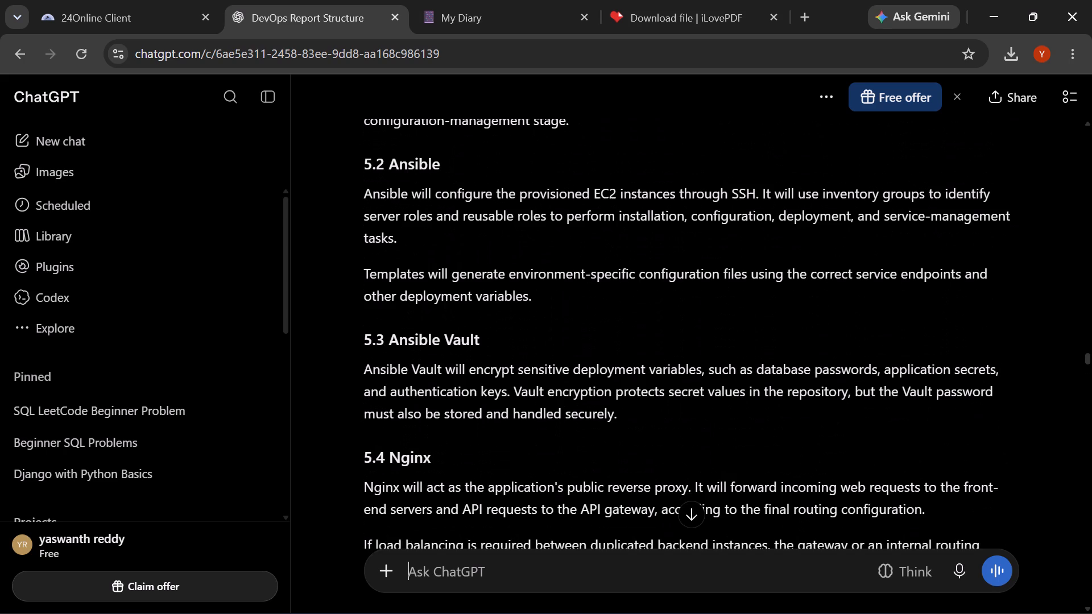
scroll(580, 308, up, 6)
scroll(580, 308, down, 1)
scroll(580, 308, up, 20)
scroll(580, 308, up, 2)
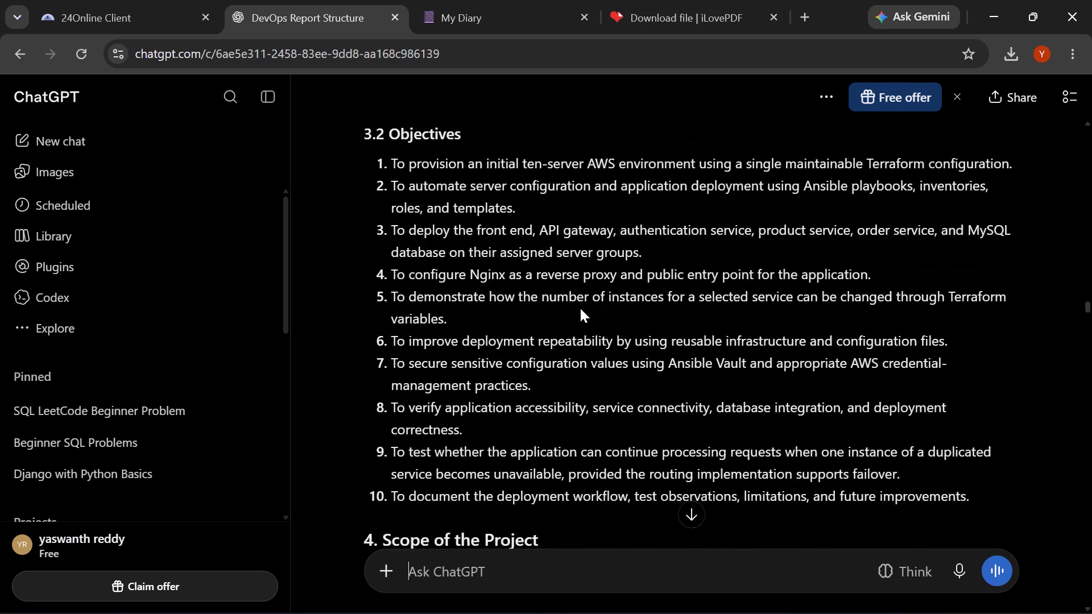
scroll(580, 308, up, 20)
scroll(580, 308, up, 10)
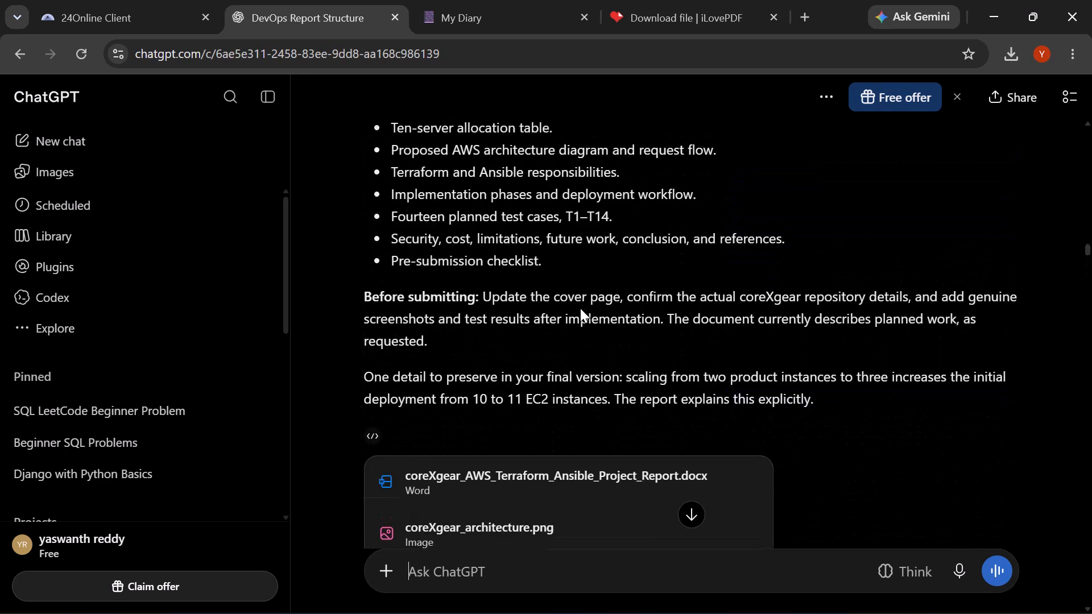
click(657, 476)
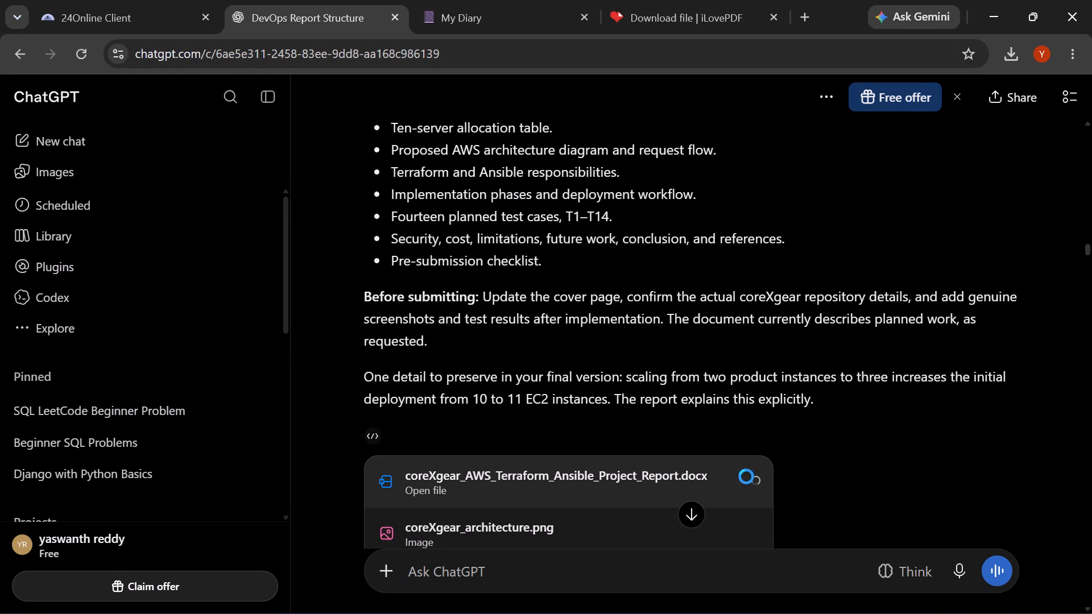
key(alt+x)
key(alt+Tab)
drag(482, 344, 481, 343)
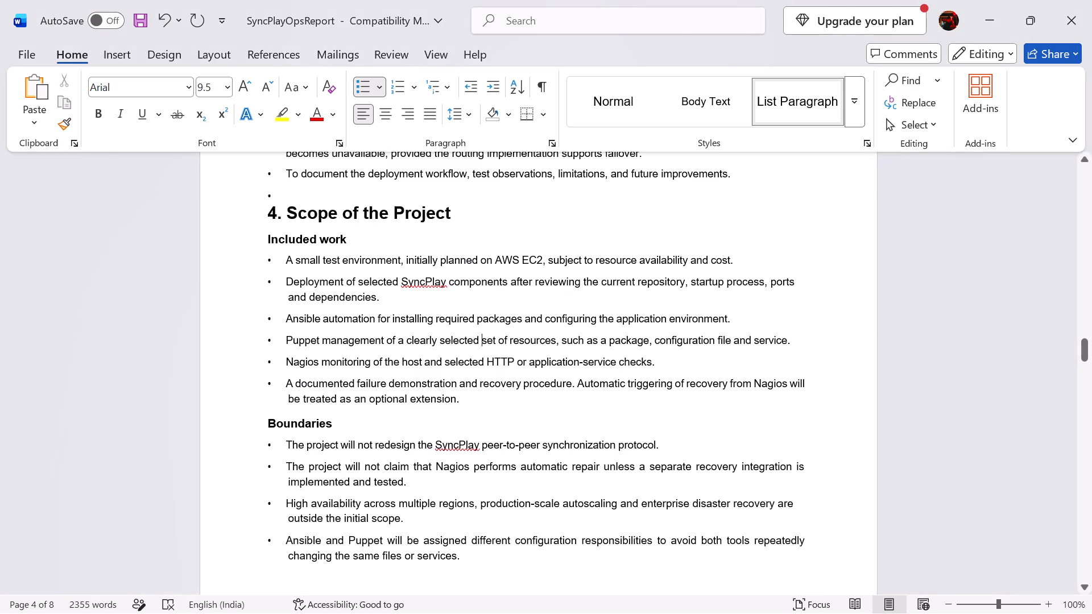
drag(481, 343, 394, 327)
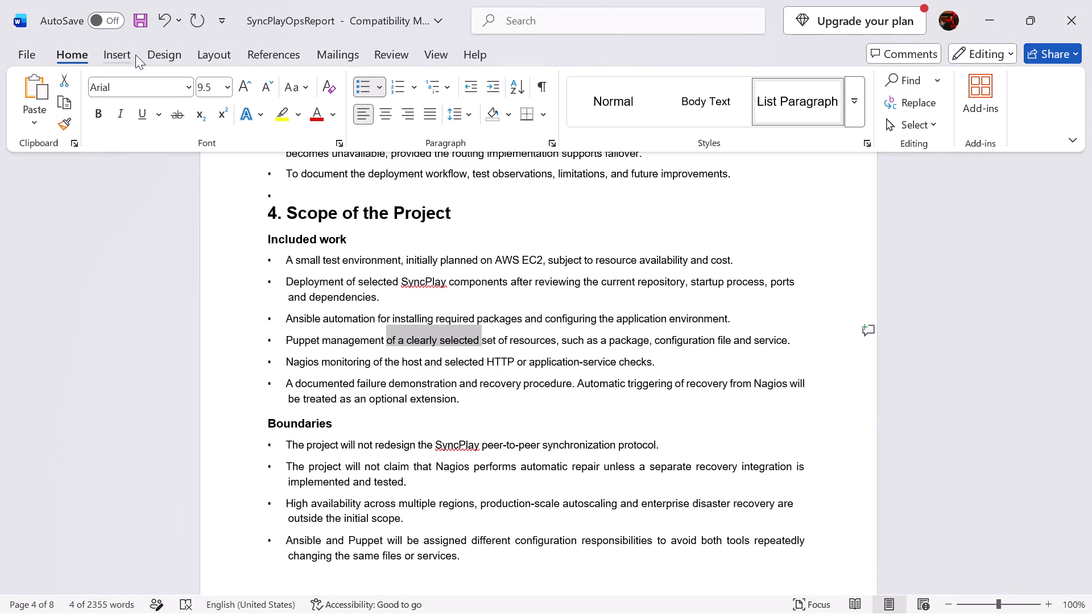
Download coreXgear_AWS_Terraform_Ansible_Project_Report.docx from the ChatGPT preview and open it in Word.
key(alt+Tab)
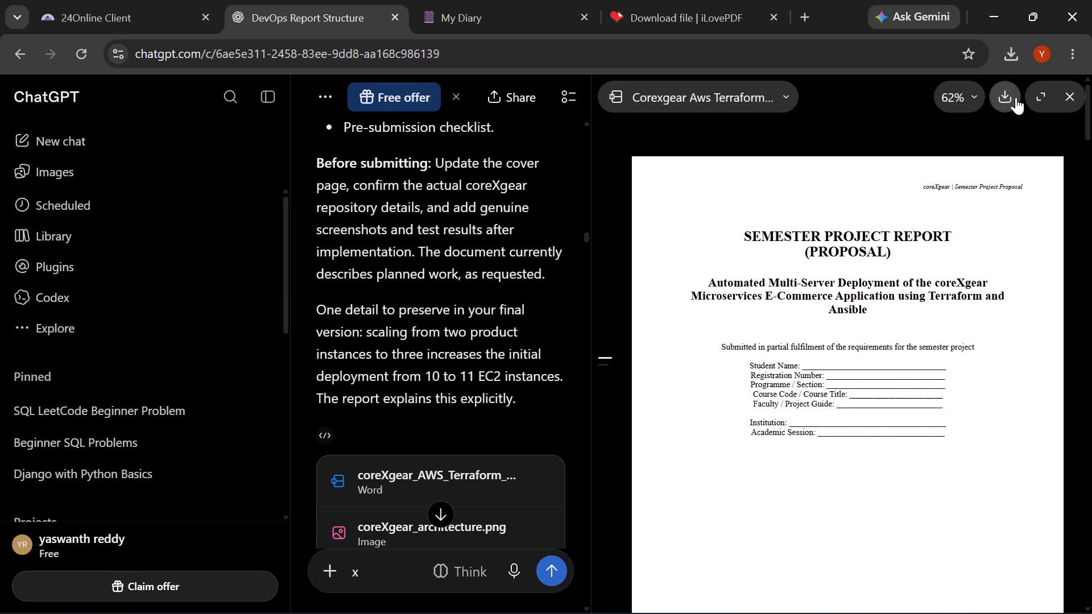
click(994, 97)
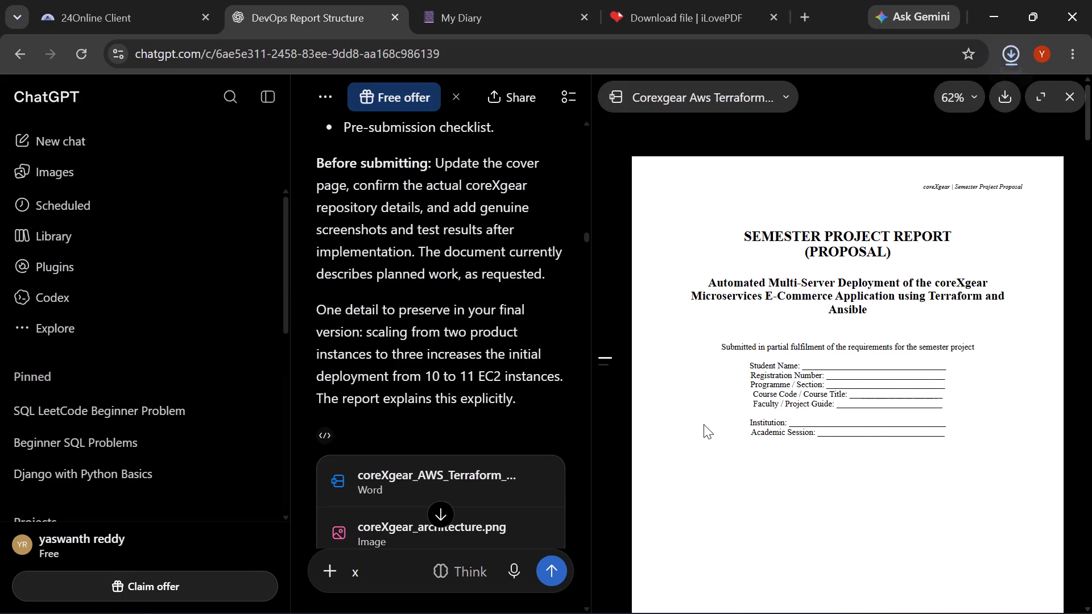
double_click(846, 94)
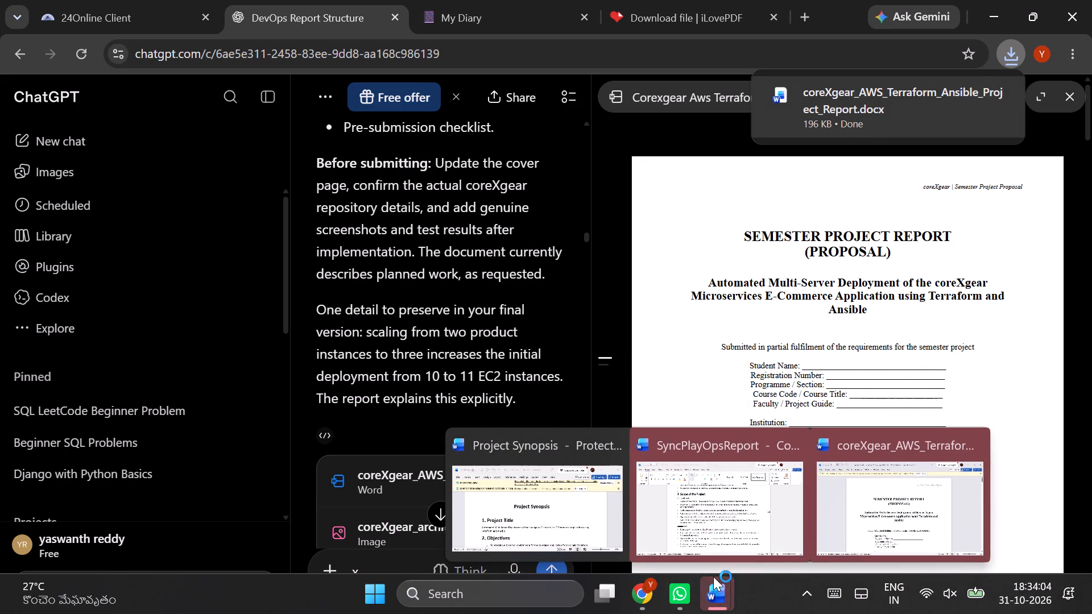
click(956, 468)
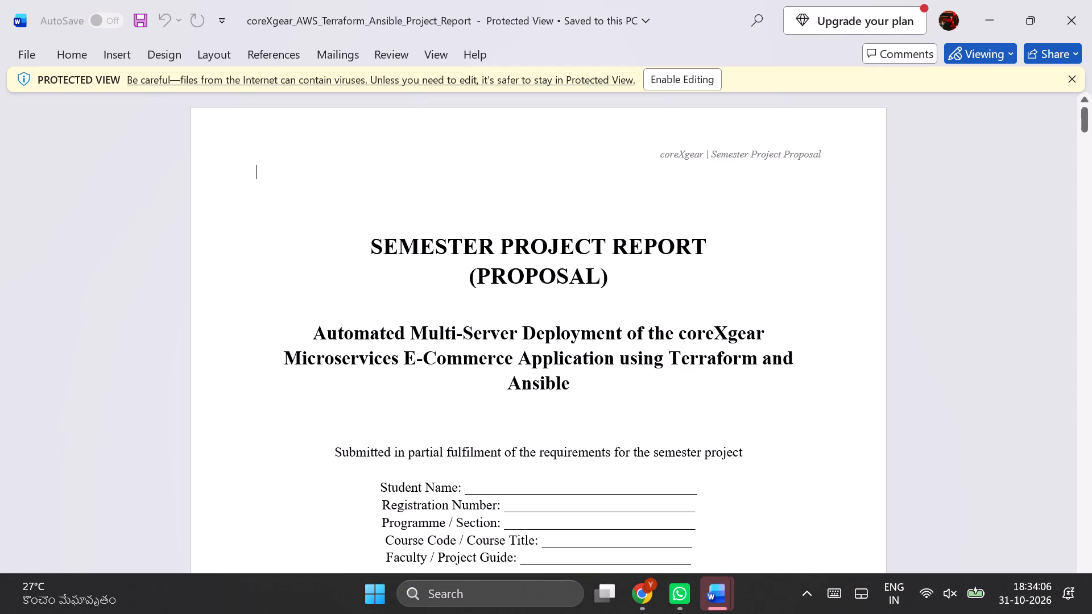
Look through the downloaded coreXgear report from its cover page to 2. Problem Statement, checking its content and formatting.
click(449, 248)
scroll(734, 396, down, 8)
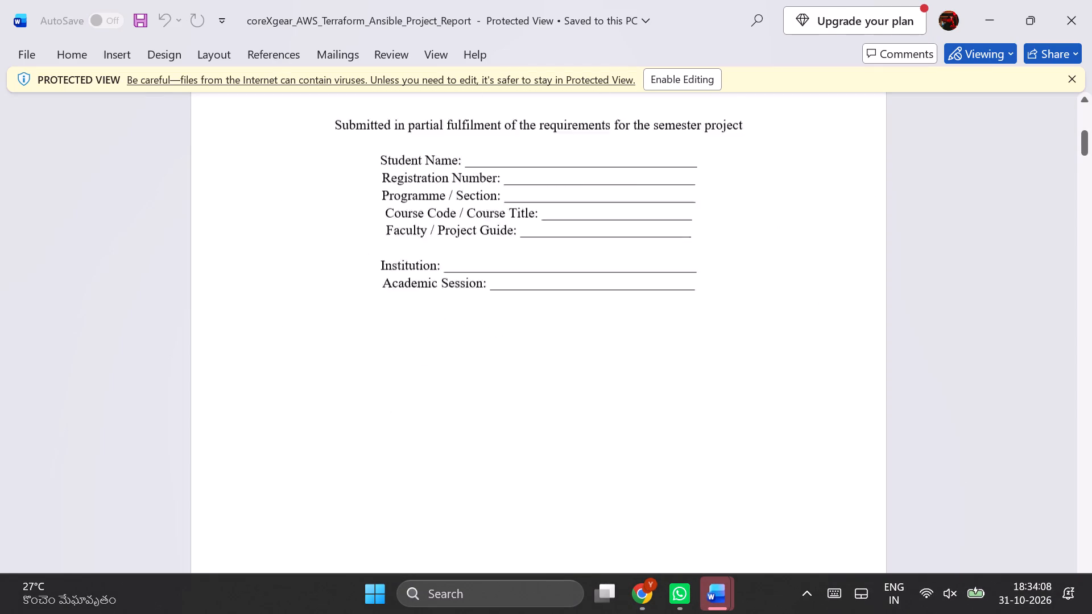
scroll(729, 410, down, 20)
scroll(729, 410, down, 6)
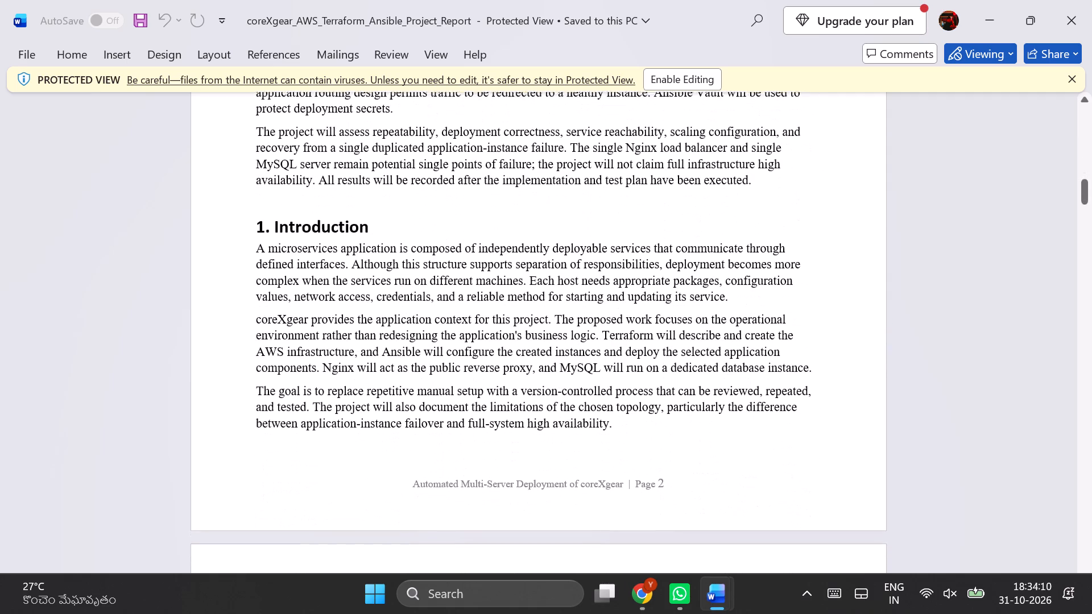
scroll(729, 410, down, 2)
scroll(729, 410, up, 1)
scroll(729, 410, down, 3)
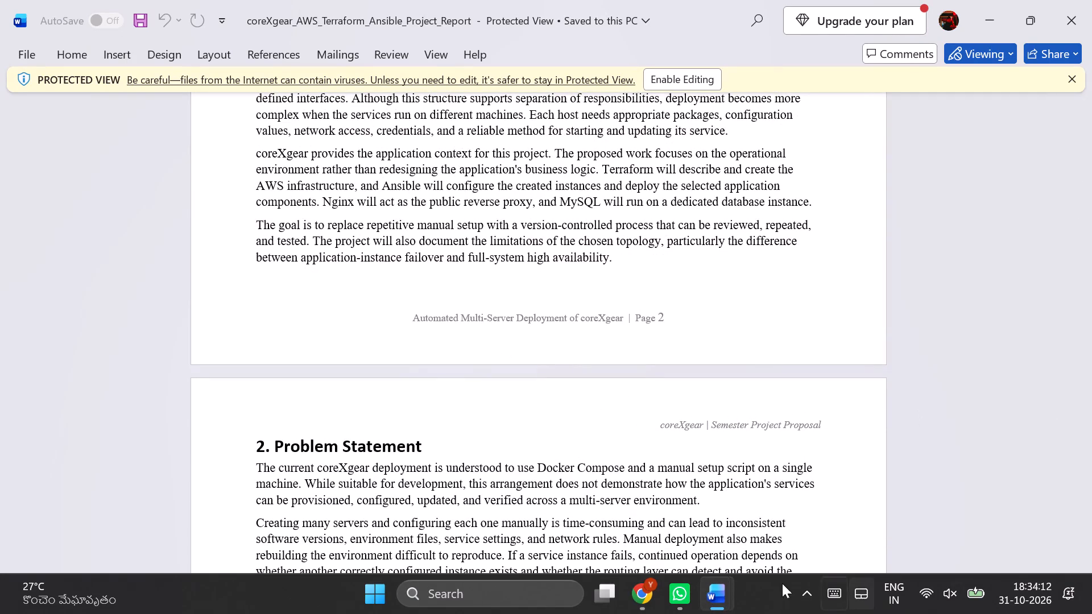
click(1072, 317)
click(744, 360)
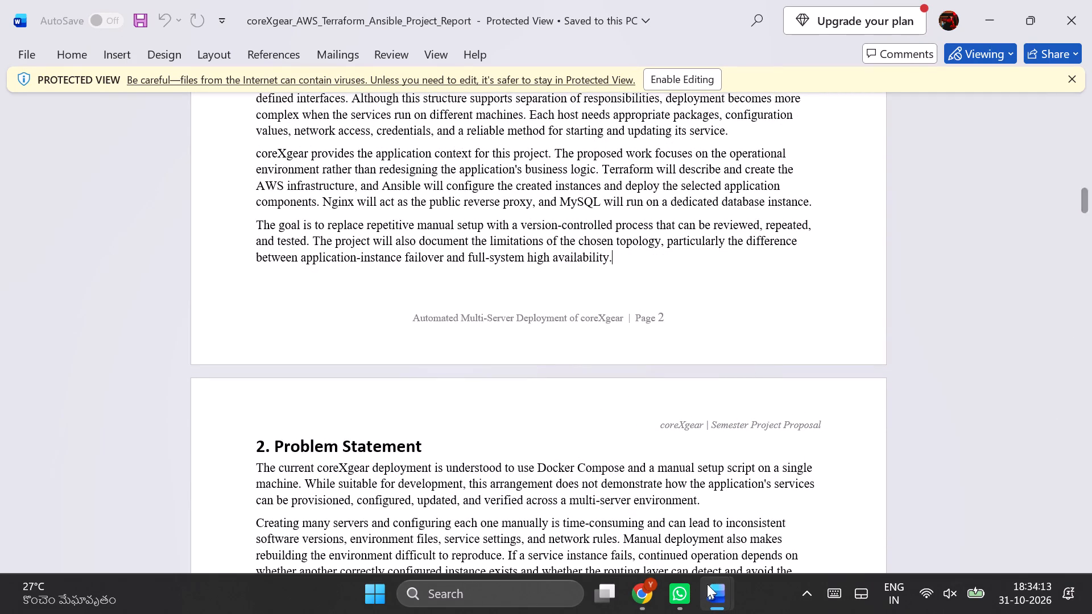
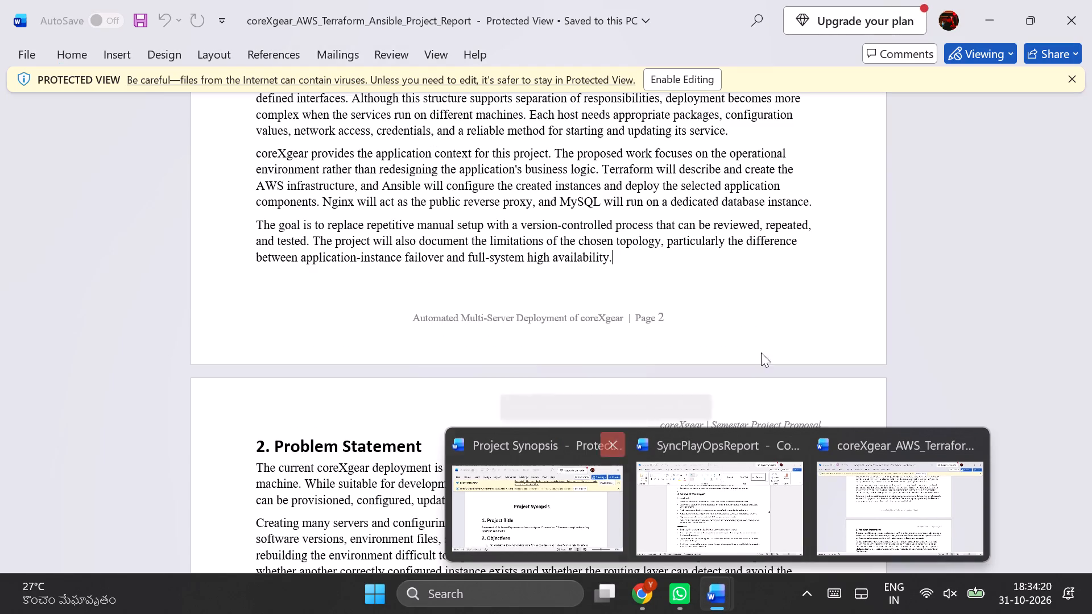
Enable editing for the downloaded coreXgear_AWS_Terraform_Ansible_Project_Report, which is open in Protected View.
click(1091, 196)
click(681, 71)
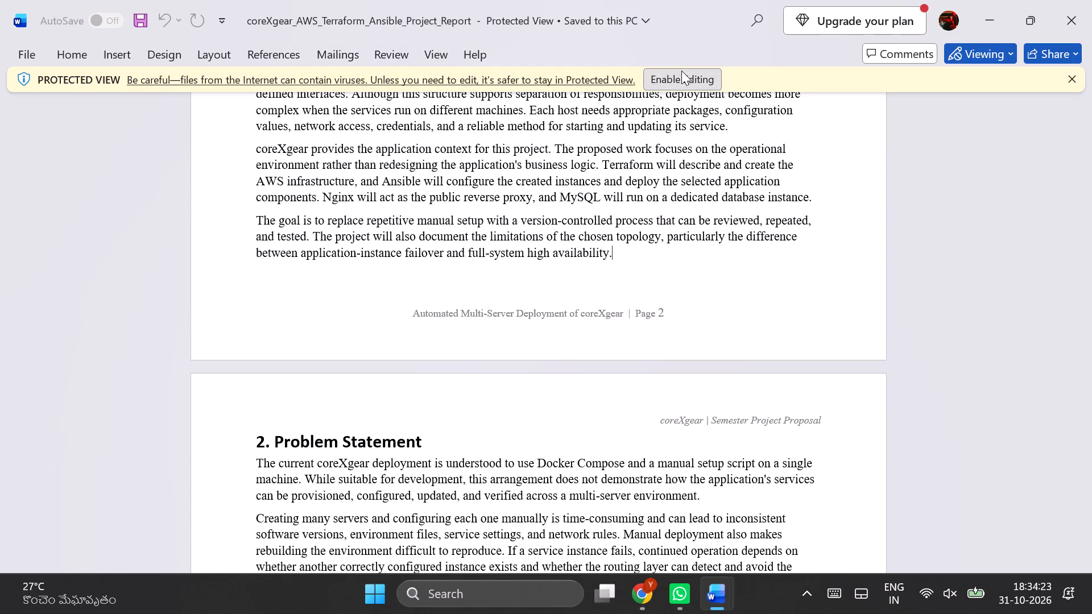
Examine the coreXgear report's cover page and its transition to the Document Purpose page.
drag(576, 435, 610, 435)
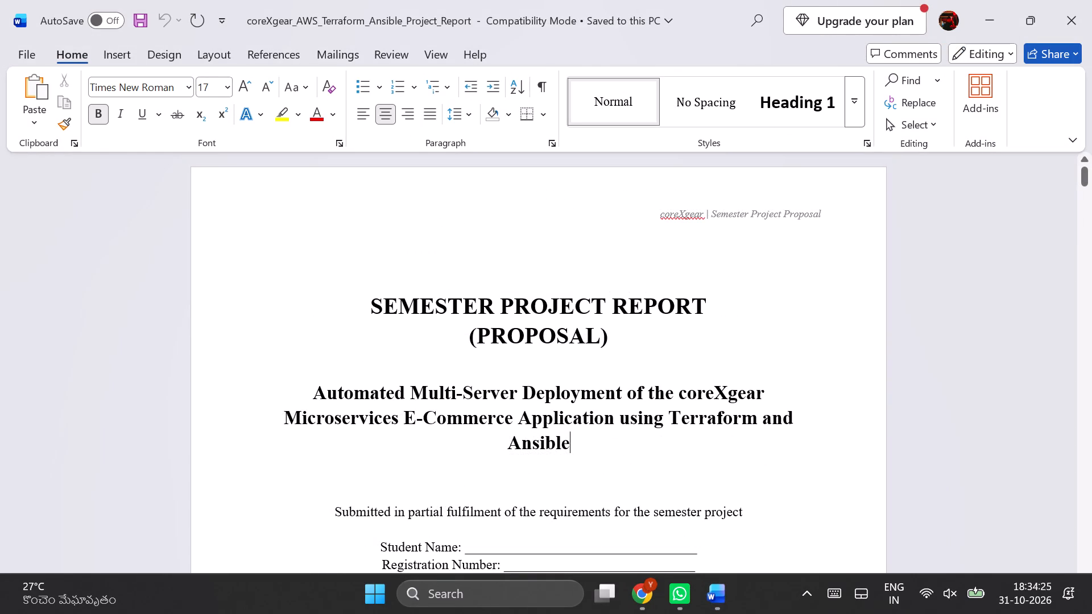
click(847, 382)
click(552, 385)
click(0, 463)
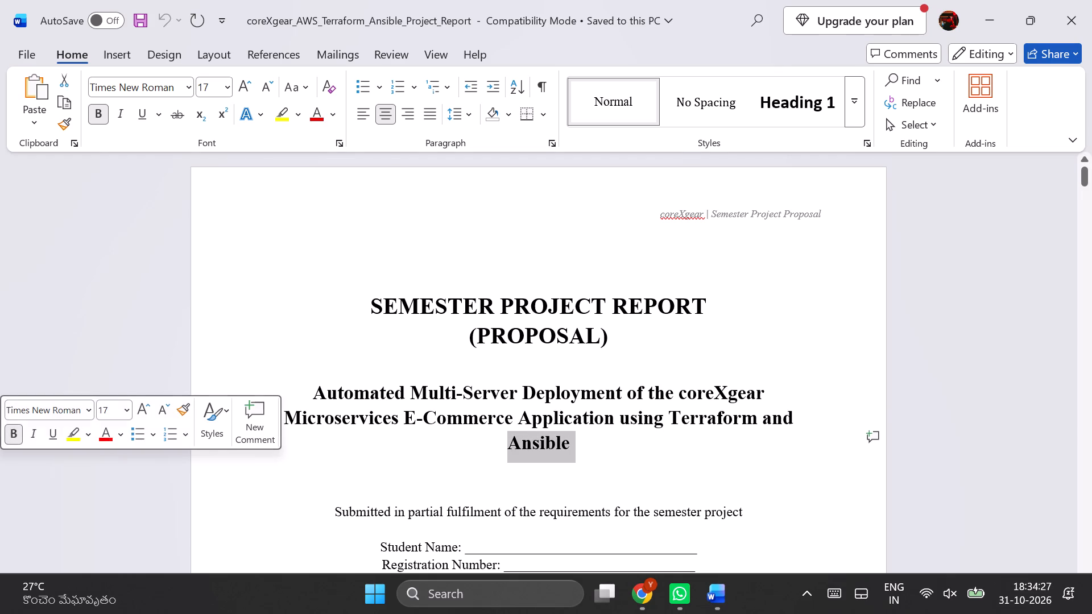
click(63, 496)
click(950, 408)
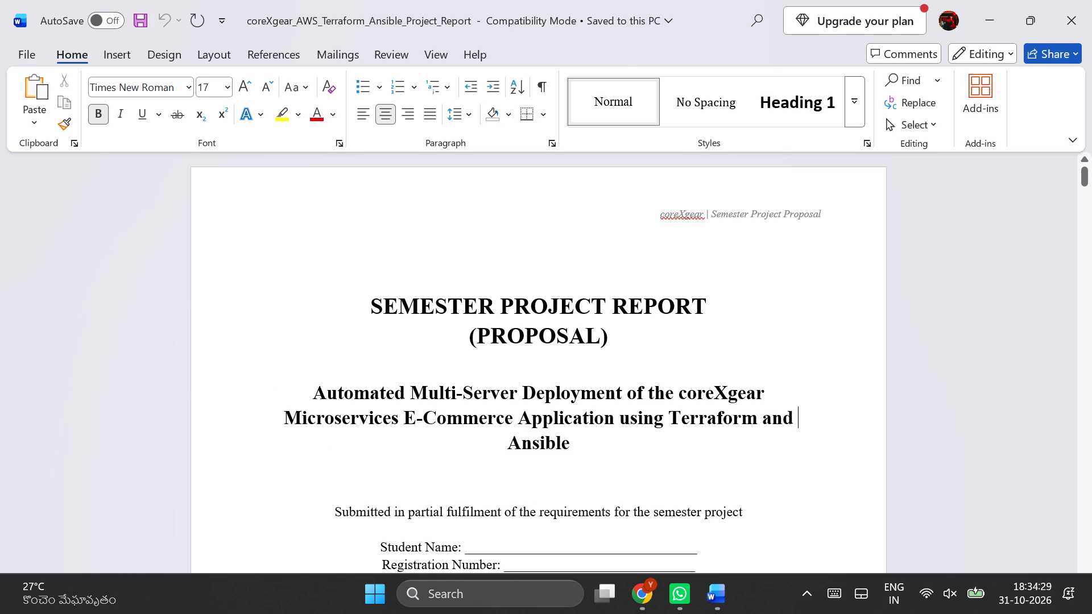
scroll(883, 285, down, 19)
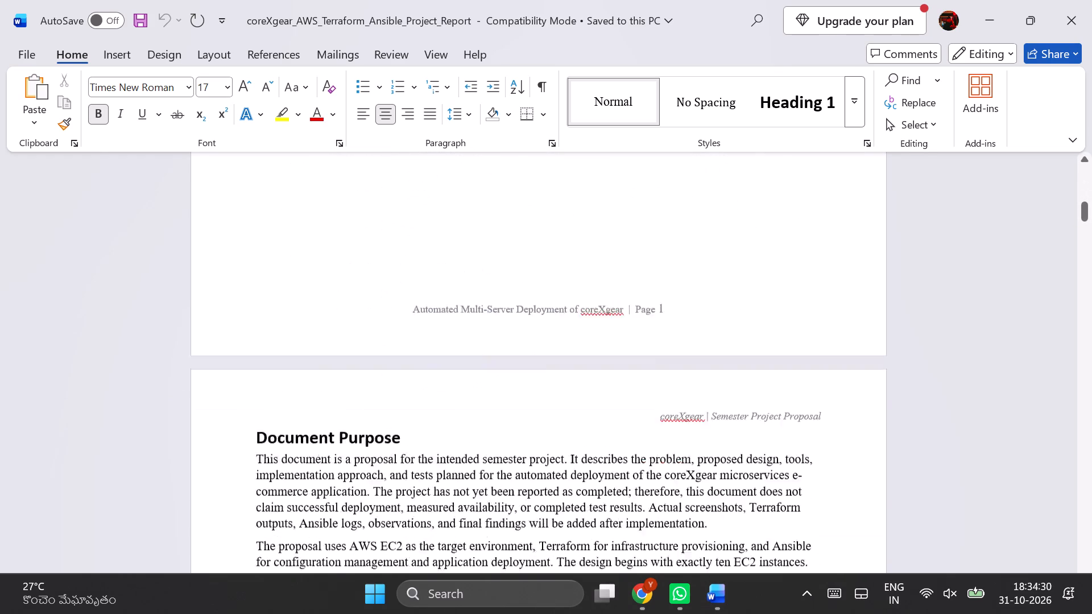
click(669, 292)
scroll(901, 333, down, 2)
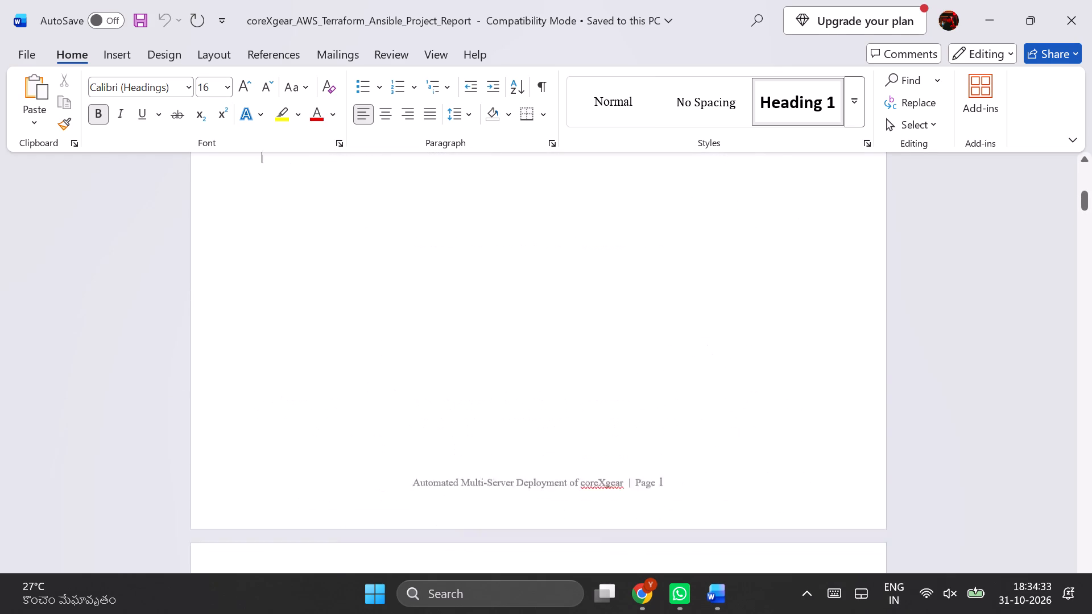
scroll(904, 339, down, 3)
scroll(908, 327, up, 6)
scroll(908, 327, down, 2)
scroll(908, 327, up, 10)
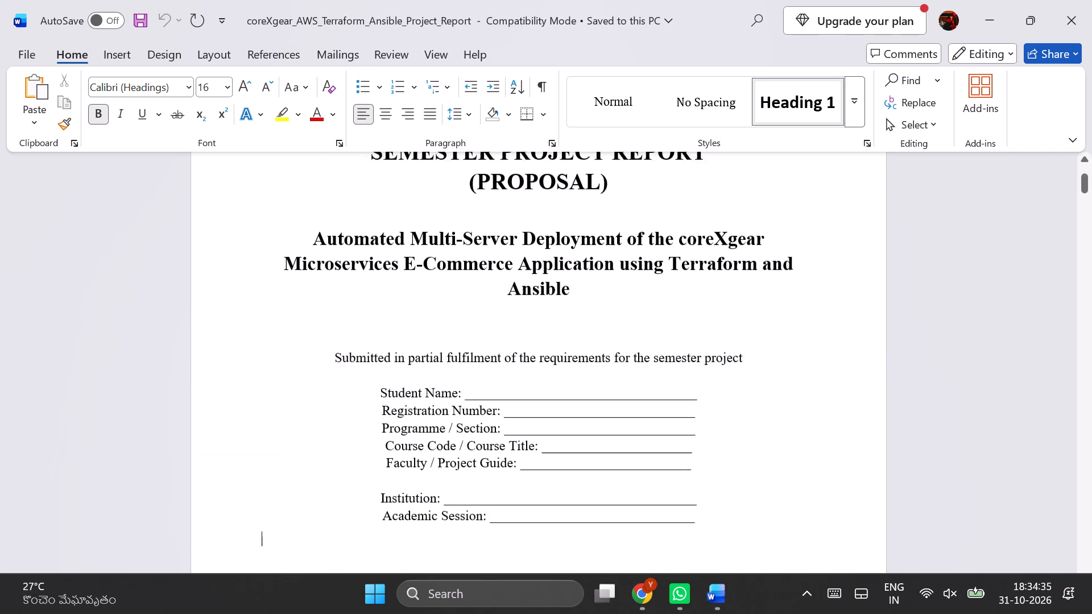
scroll(909, 327, down, 14)
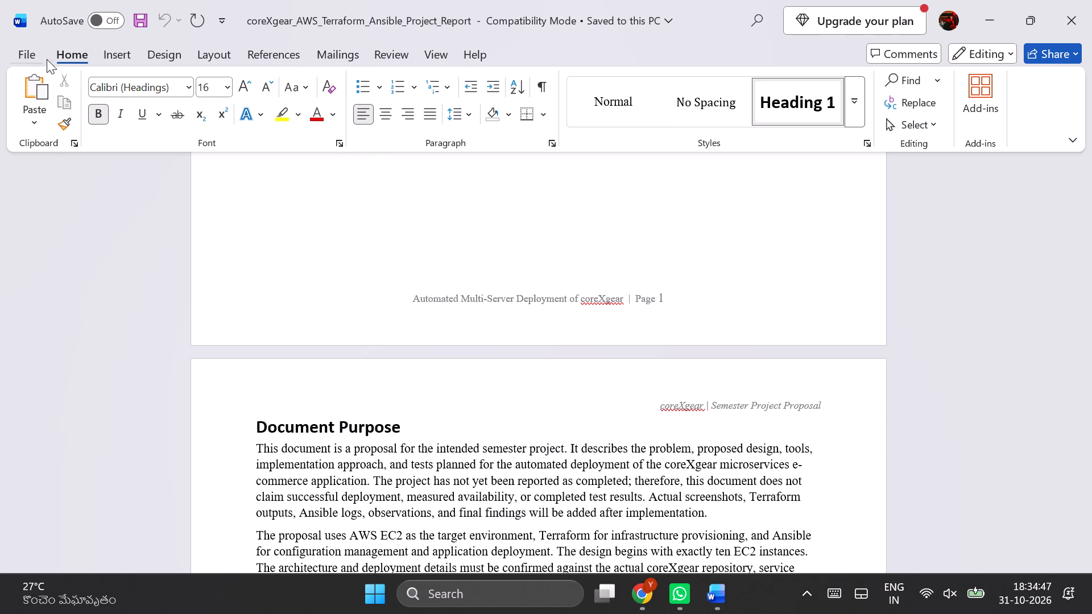
Review all pages of the coreXgear report in a multi-page overview, from the cover page to the Pre-submission Checklist.
click(115, 61)
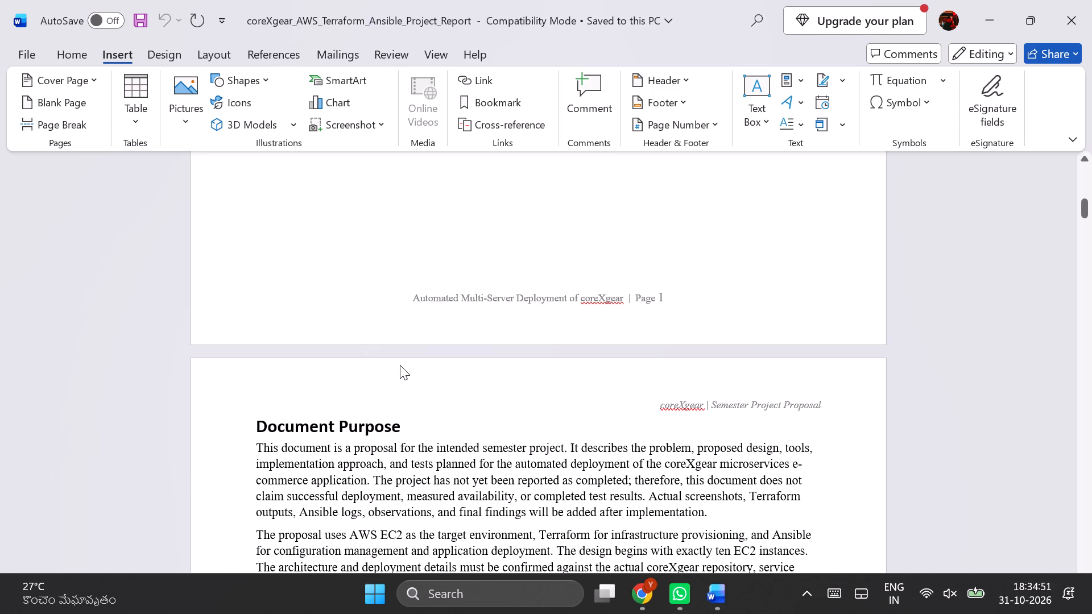
ctrl+scroll(403, 365, down, 6)
scroll(403, 365, left, 1)
ctrl+scroll(403, 365, down, 1)
ctrl+scroll(403, 365, left, 1)
ctrl+scroll(403, 365, down, 5)
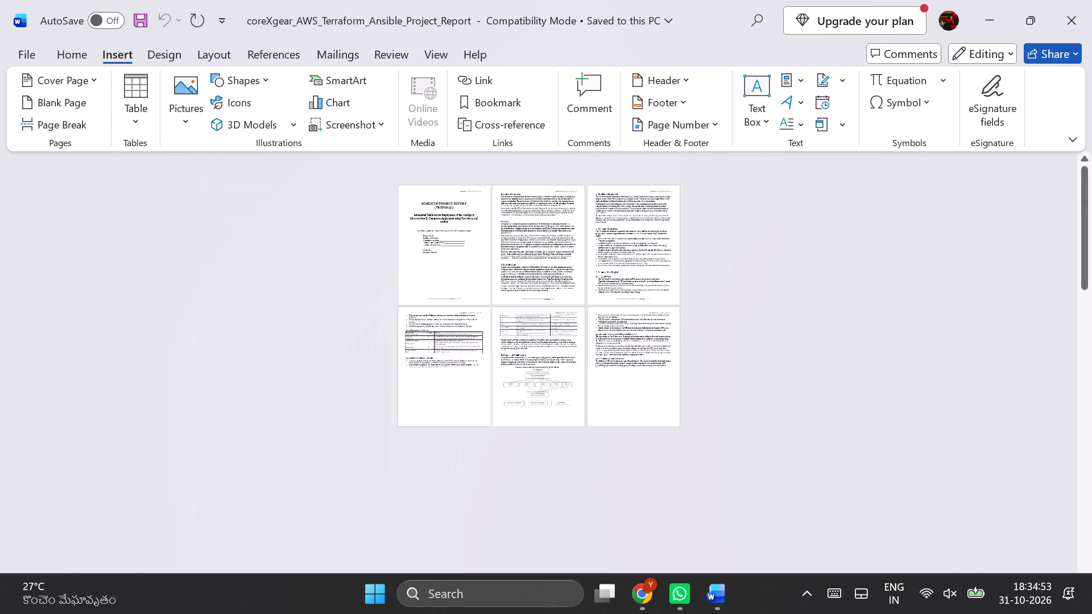
ctrl+scroll(403, 365, down, 3)
ctrl+scroll(403, 365, up, 2)
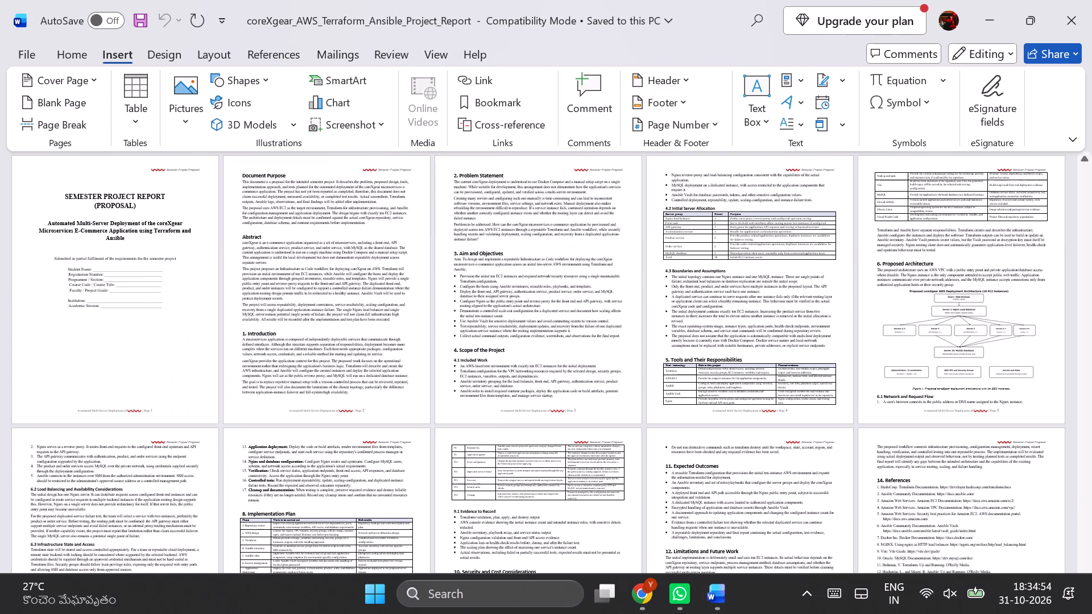
scroll(320, 384, down, 7)
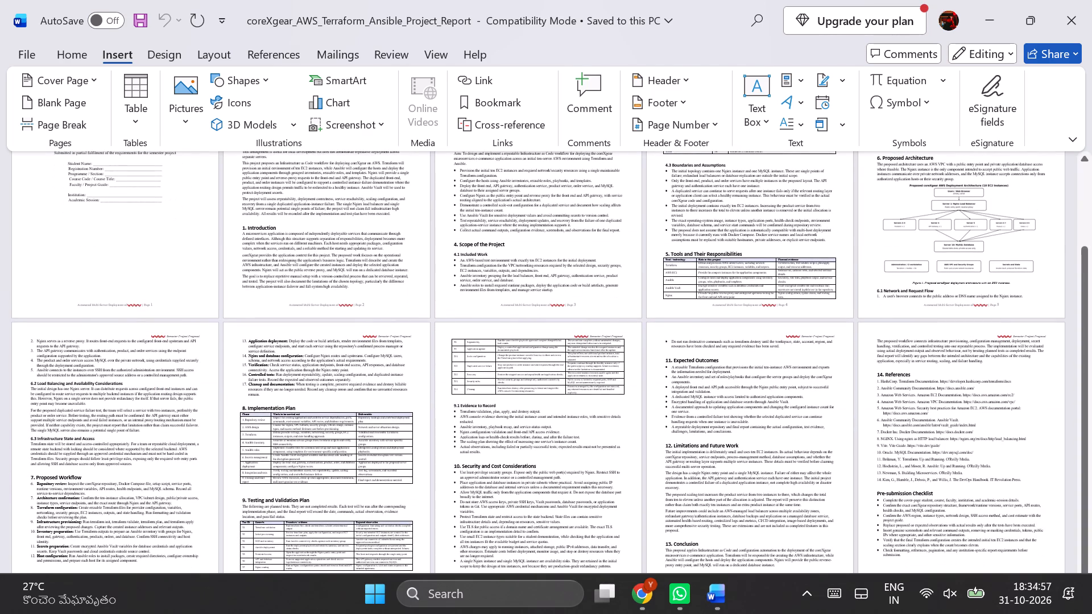
scroll(320, 385, down, 2)
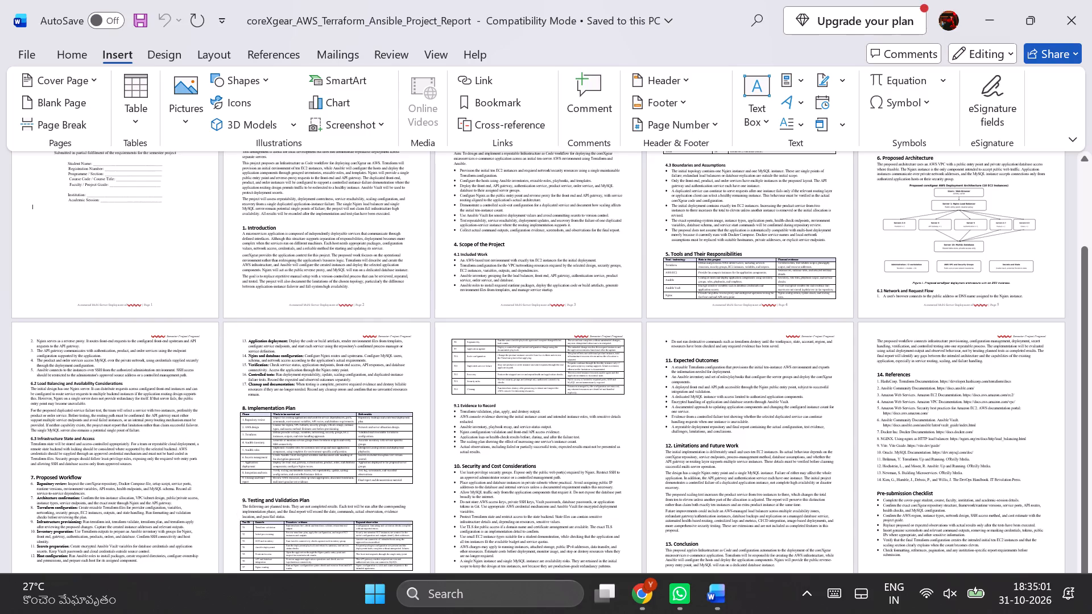
ctrl+scroll(219, 221, up, 7)
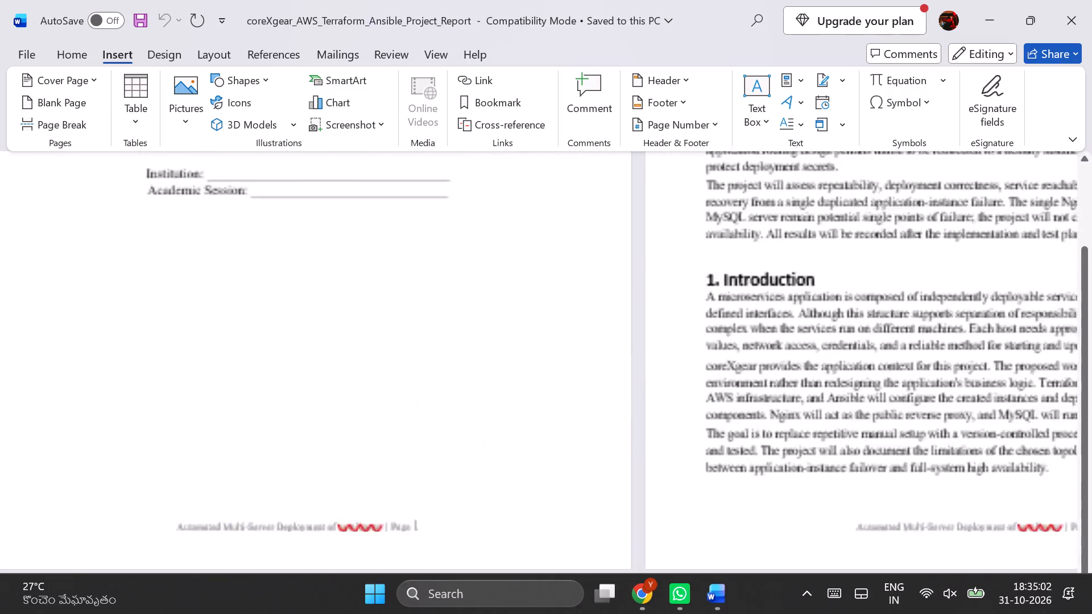
ctrl+scroll(219, 221, up, 3)
scroll(219, 221, up, 6)
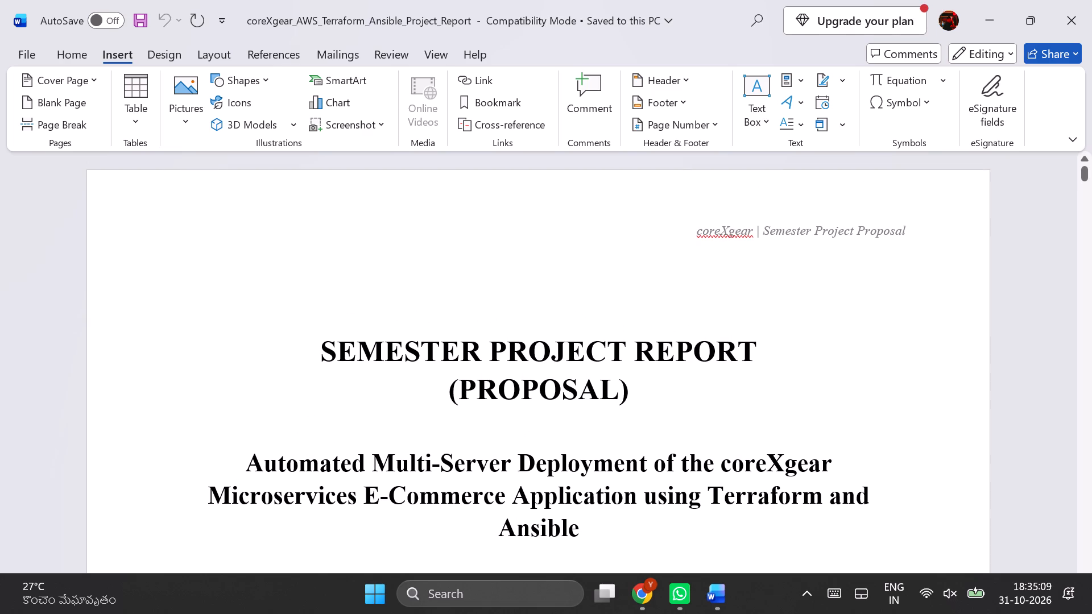
Delete the header text "coreXgear | Semester Project Proposal" and return to the document body.
click(907, 229)
click(739, 245)
click(737, 234)
triple_click(734, 226)
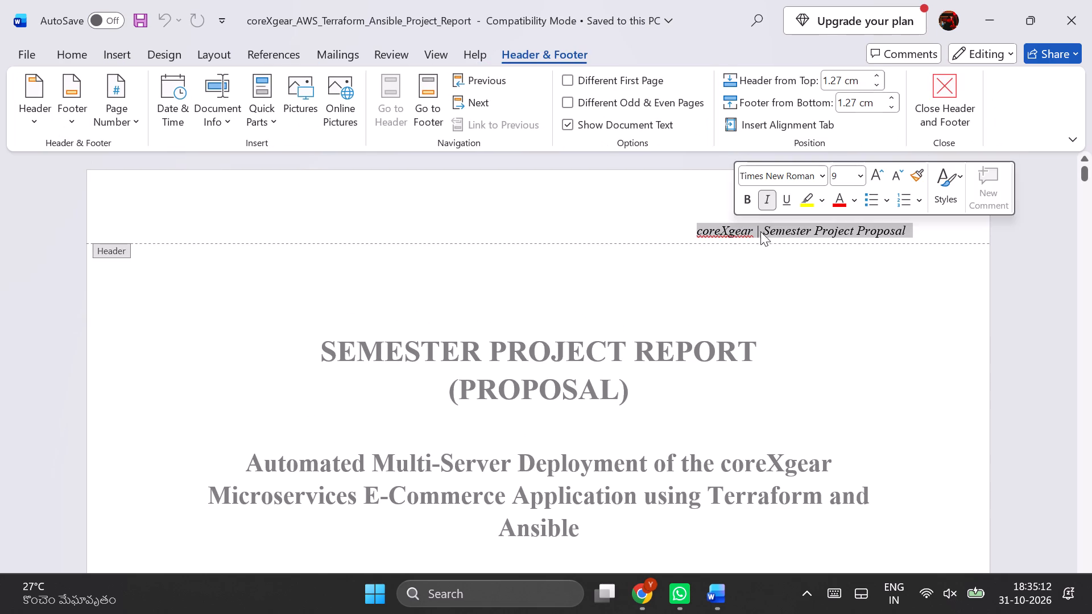
key(BackSpace)
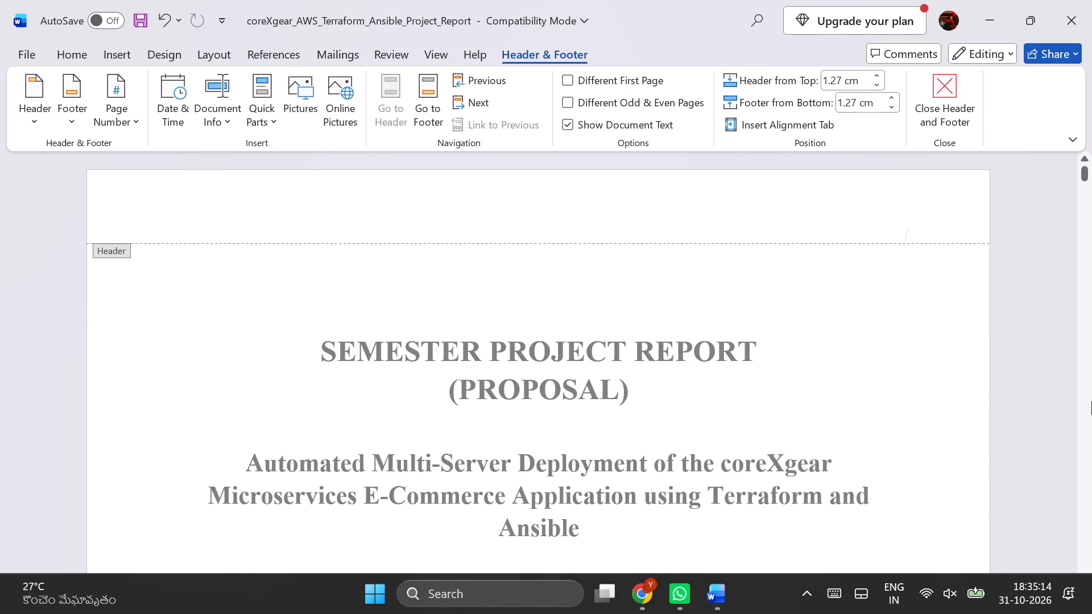
drag(1058, 378, 1049, 385)
drag(846, 403, 841, 403)
double_click(841, 403)
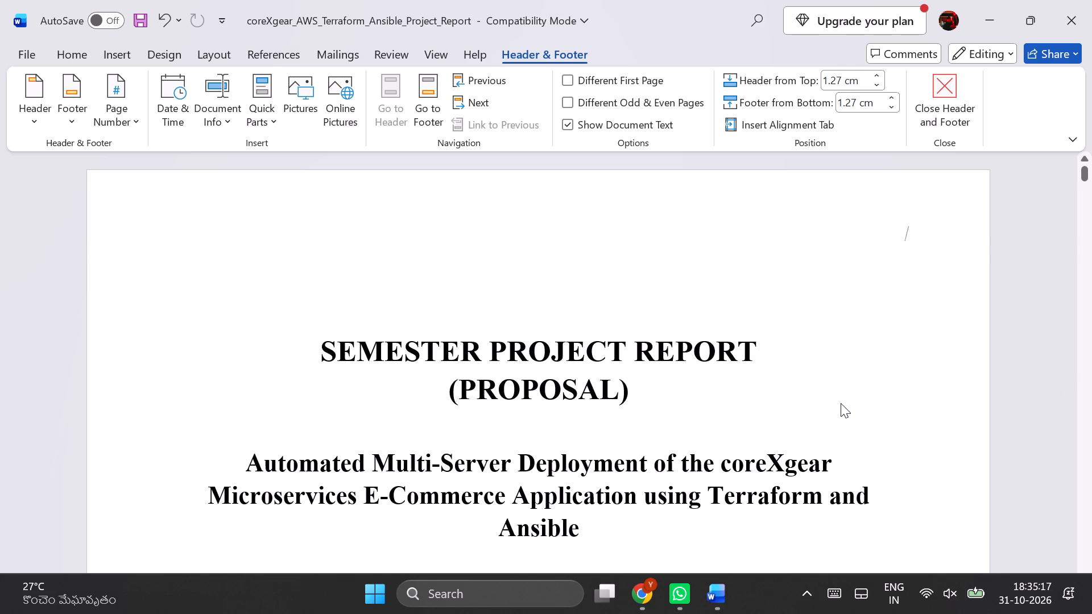
Copy the SyncPlayOpsReport cover content, from the university logo through the roll number line, and return to the coreXgear report.
scroll(1016, 350, down, 3)
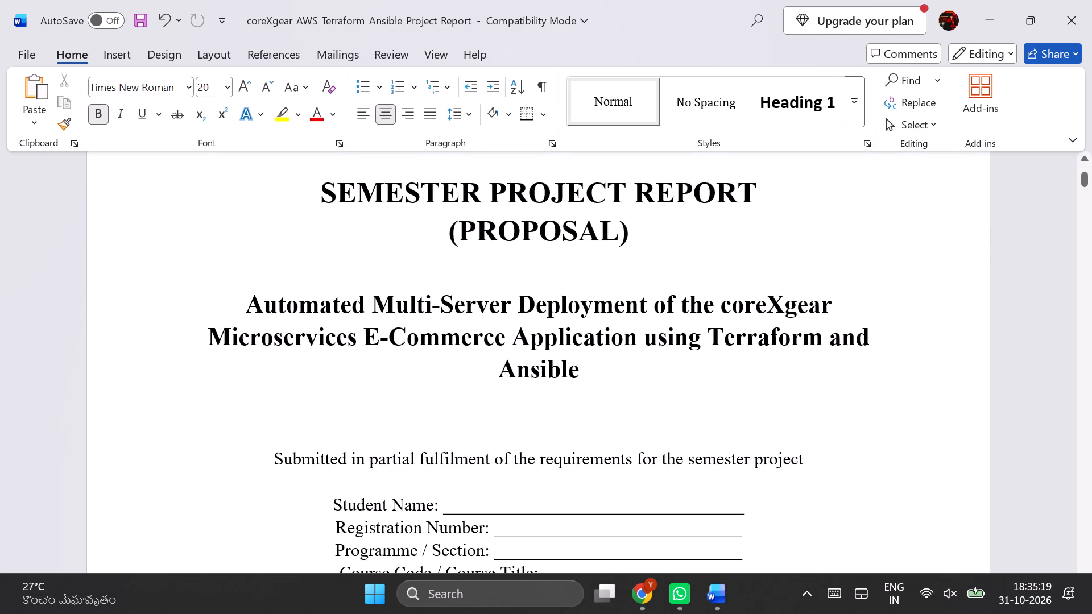
key(alt+Tab)
key(alt+Tab)
key(alt+Tab)
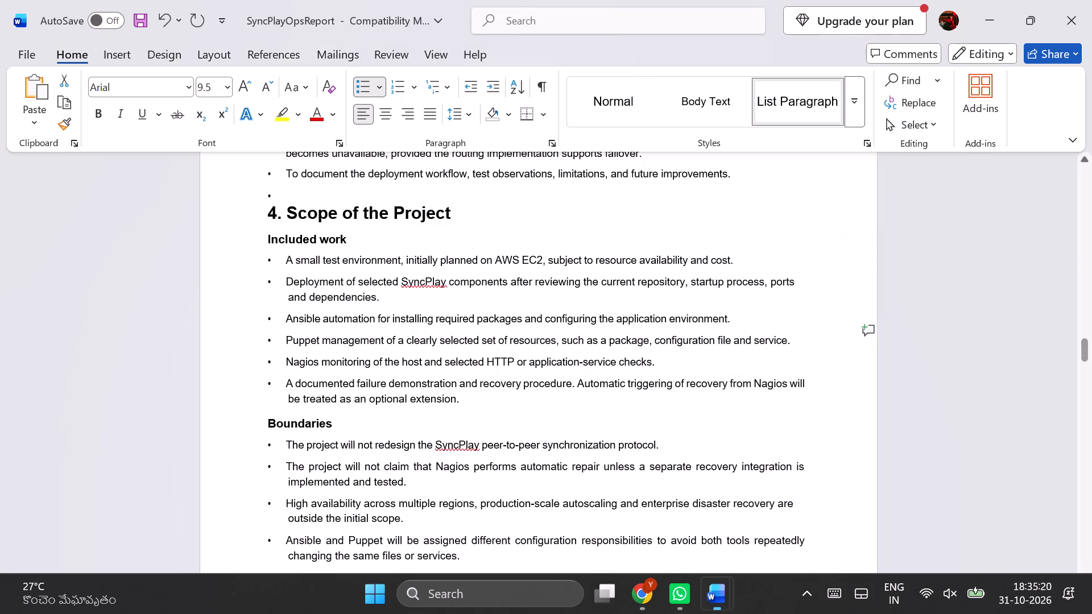
scroll(383, 360, up, 20)
scroll(383, 360, up, 12)
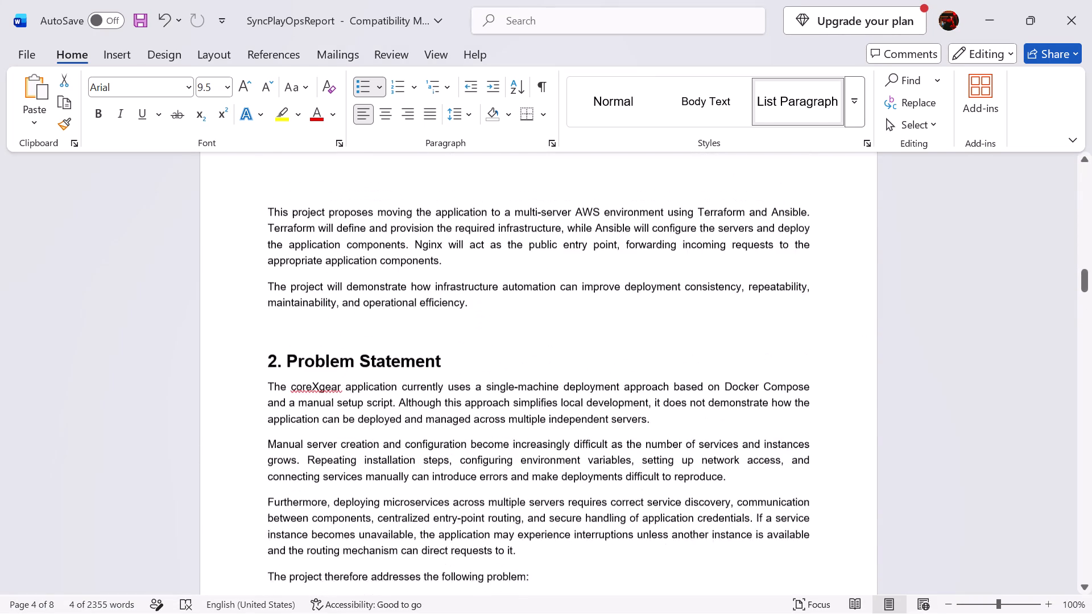
scroll(383, 360, up, 20)
scroll(383, 360, up, 16)
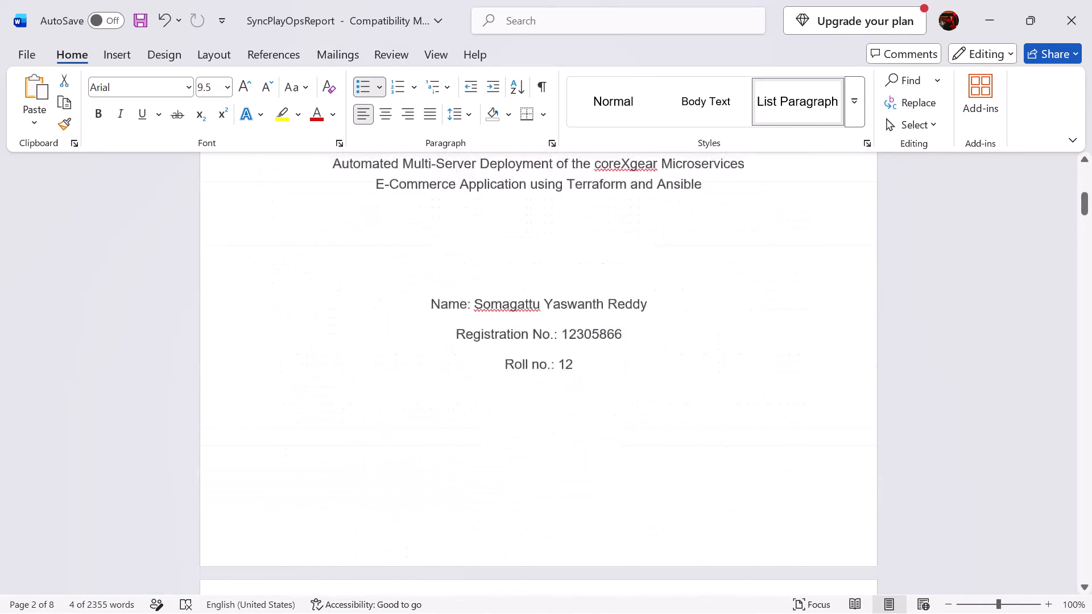
scroll(383, 360, up, 2)
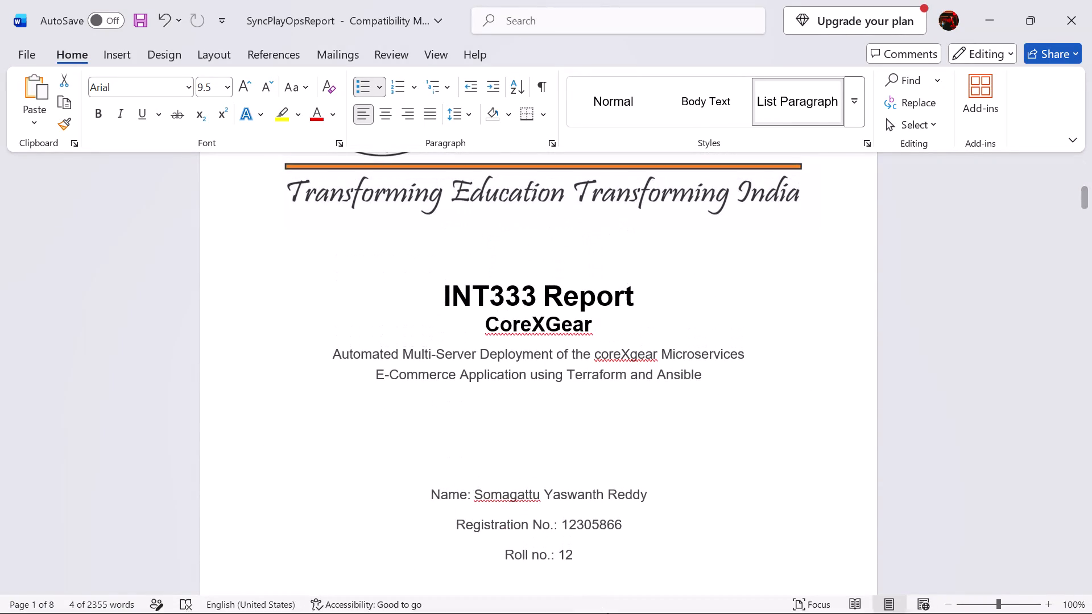
drag(576, 554, 307, 171)
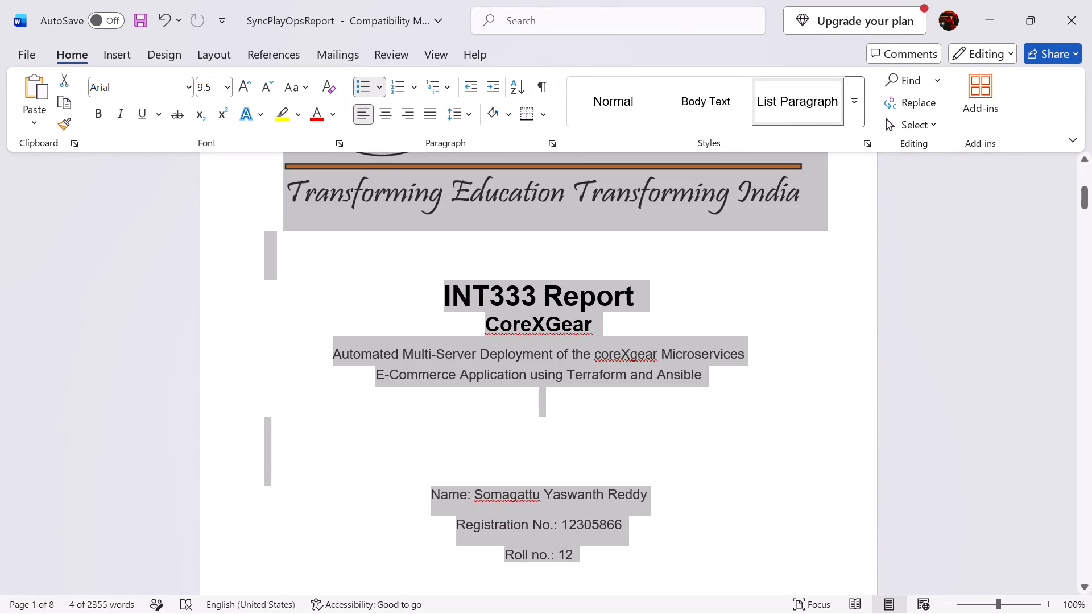
drag(307, 171, 260, 168)
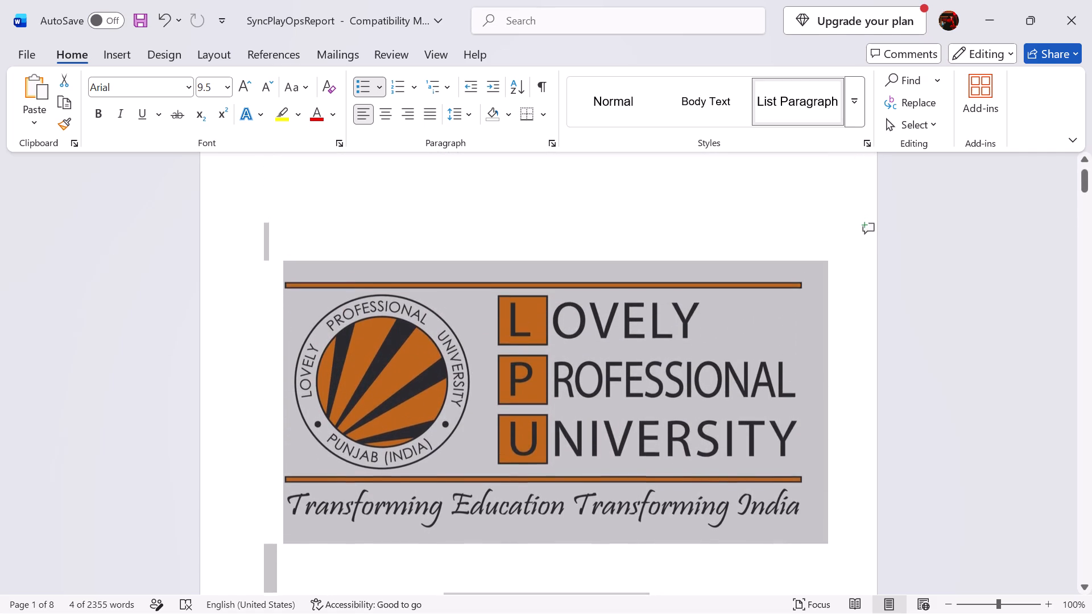
drag(260, 168, 250, 216)
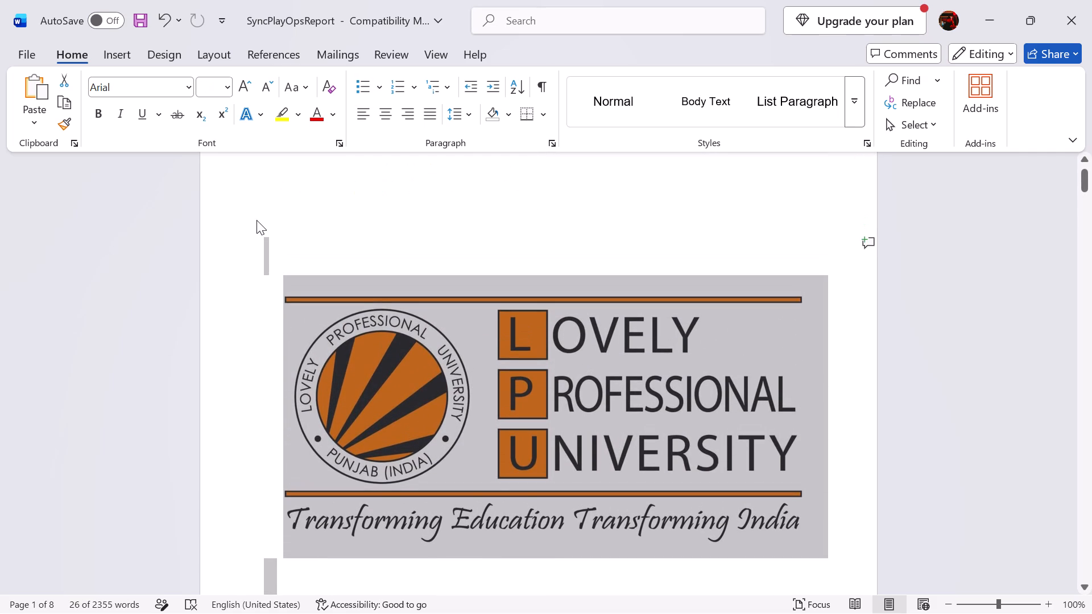
key(ctrl+c)
key(alt+Tab)
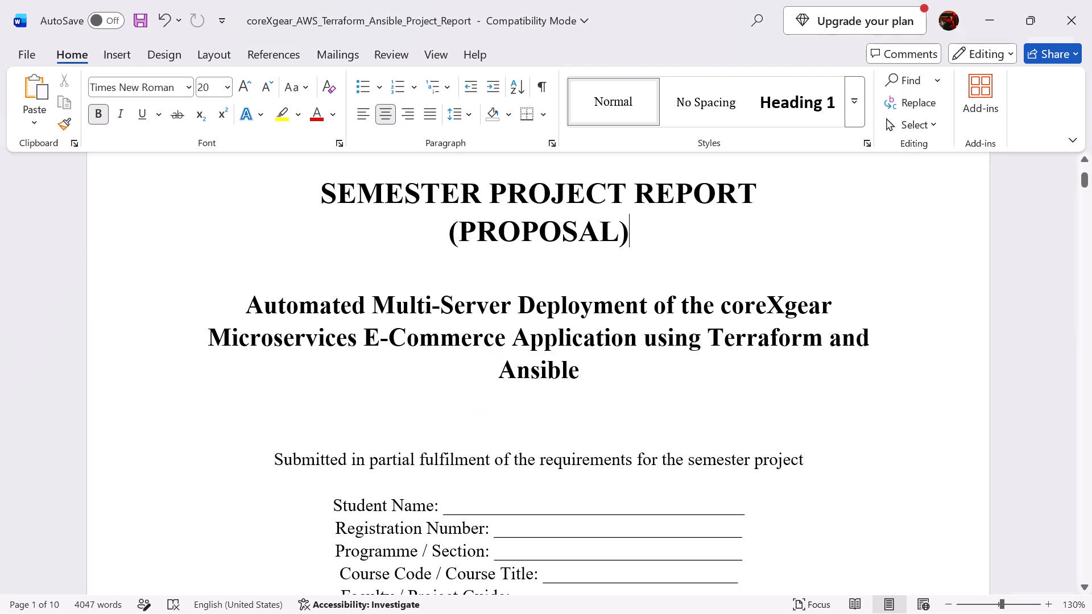
Replace the coreXgear report's cover content, from SEMESTER PROJECT REPORT through Academic Session, with the copied INT333 Report cover.
scroll(594, 334, down, 7)
drag(752, 300, 615, 243)
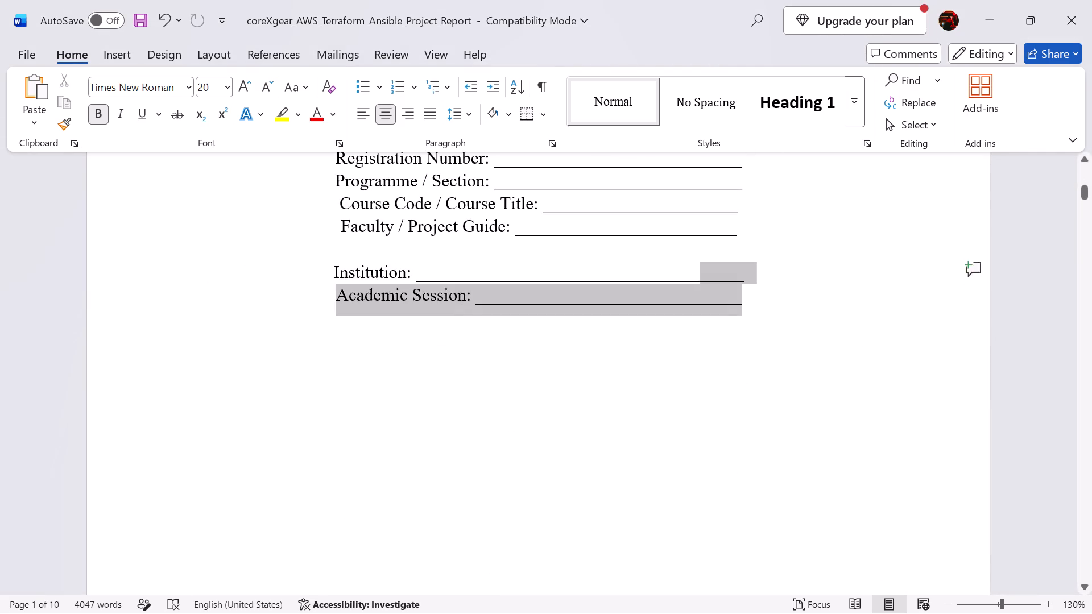
drag(615, 243, 235, 215)
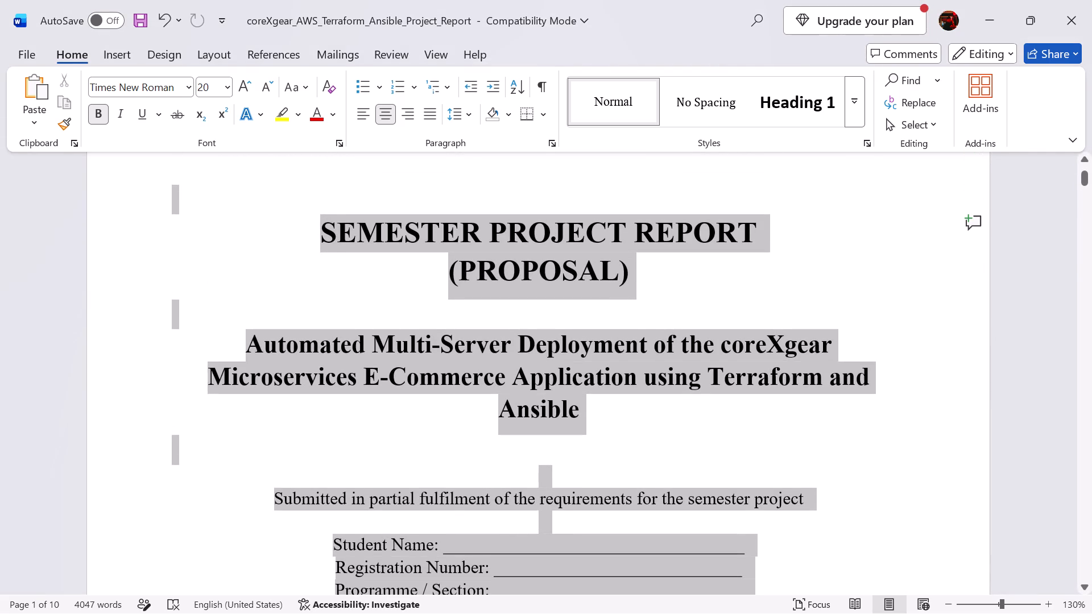
drag(235, 215, 297, 222)
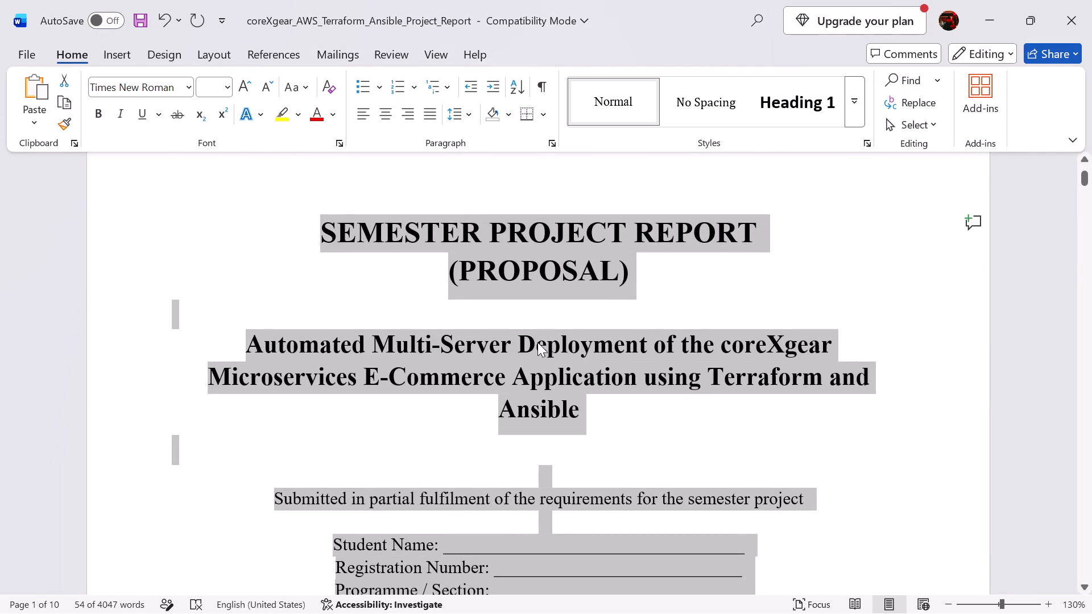
key(ctrl+v)
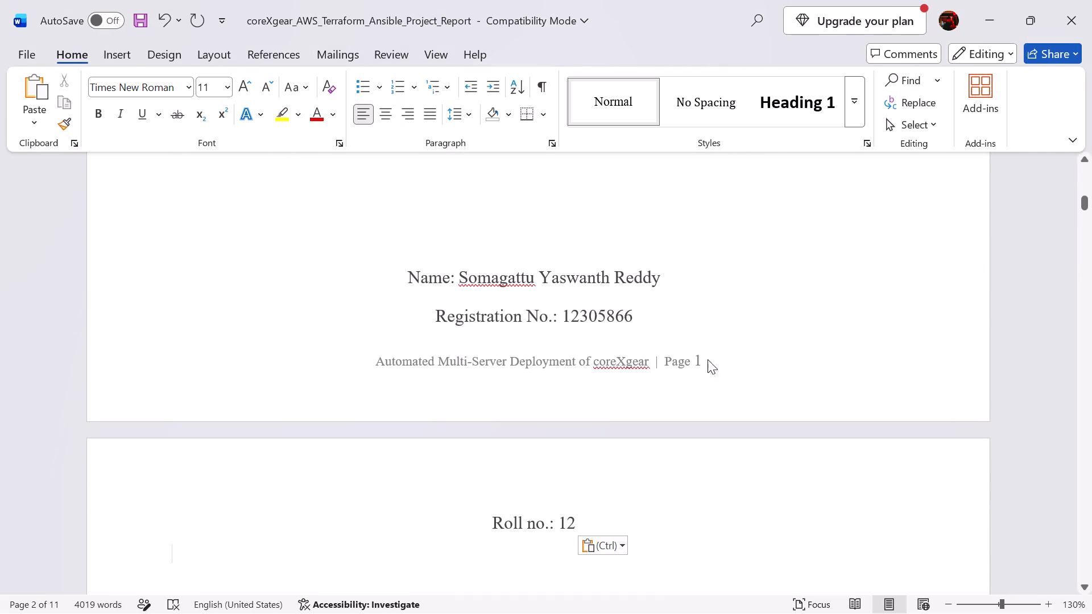
Remove surplus blank space above the university logo on the pasted cover page.
scroll(639, 297, up, 11)
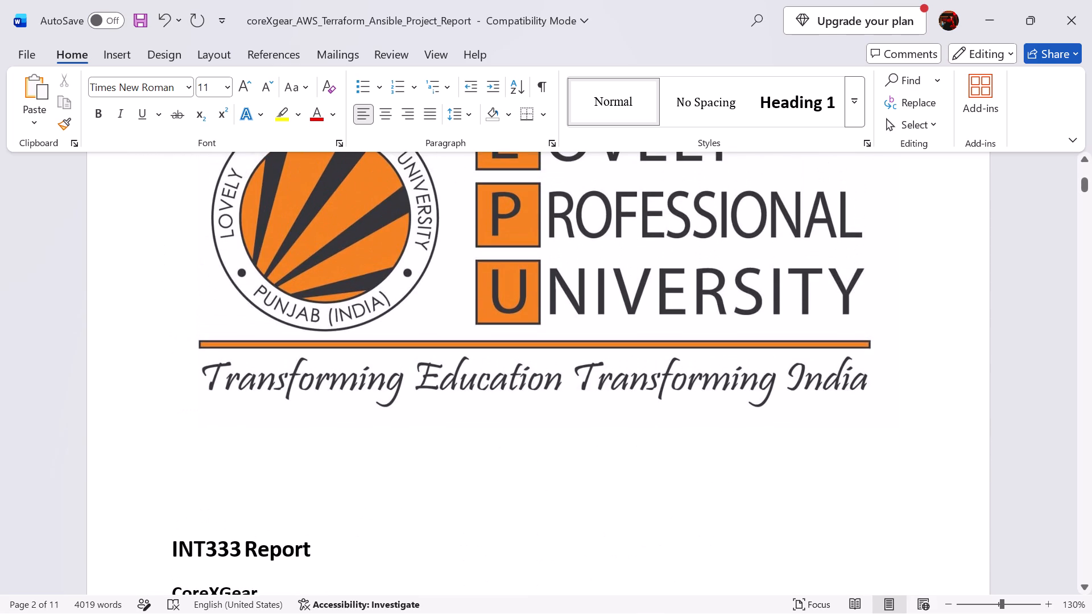
scroll(449, 449, up, 7)
scroll(431, 379, down, 1)
scroll(431, 379, up, 4)
click(431, 379)
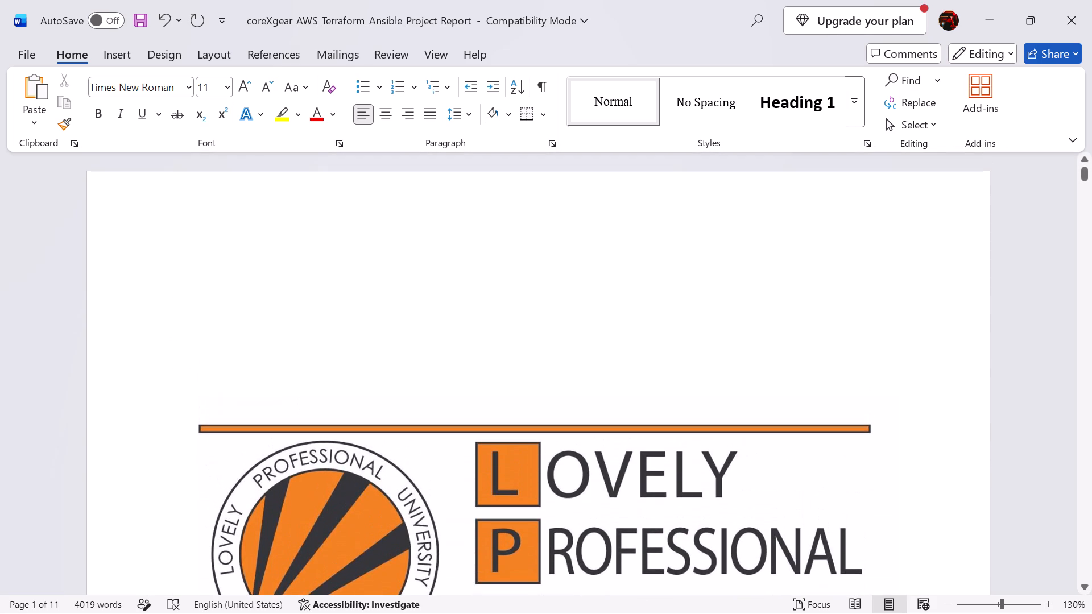
key(BackSpace)
key(BackSpace)
key(BackSpace)
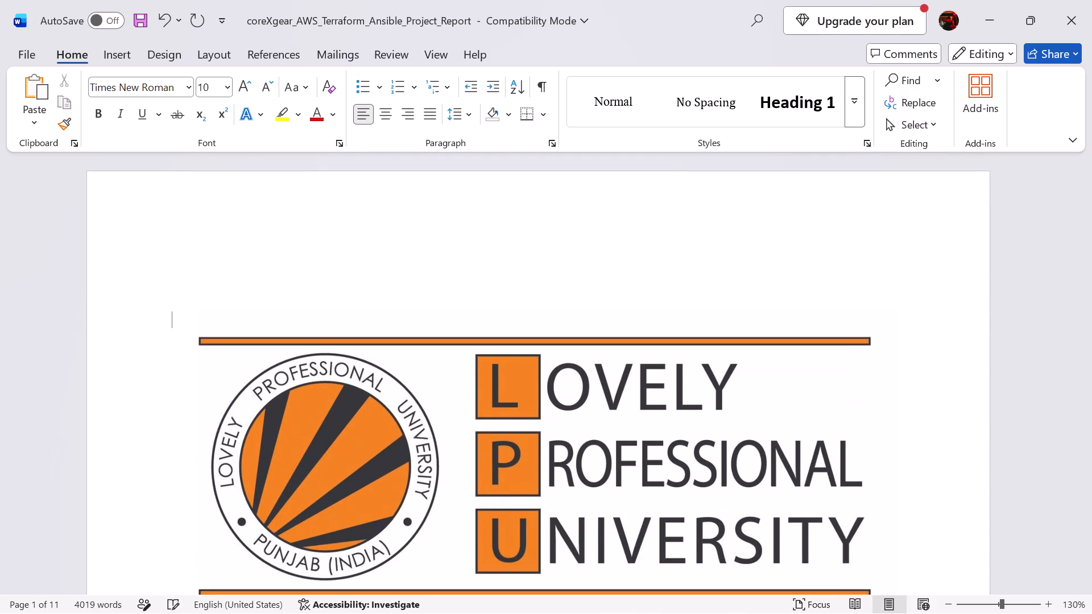
Remove the remaining surplus blank lines above the university logo on the cover page.
key(BackSpace)
key(BackSpace)
key(BackSpace)
key(BackSpace)
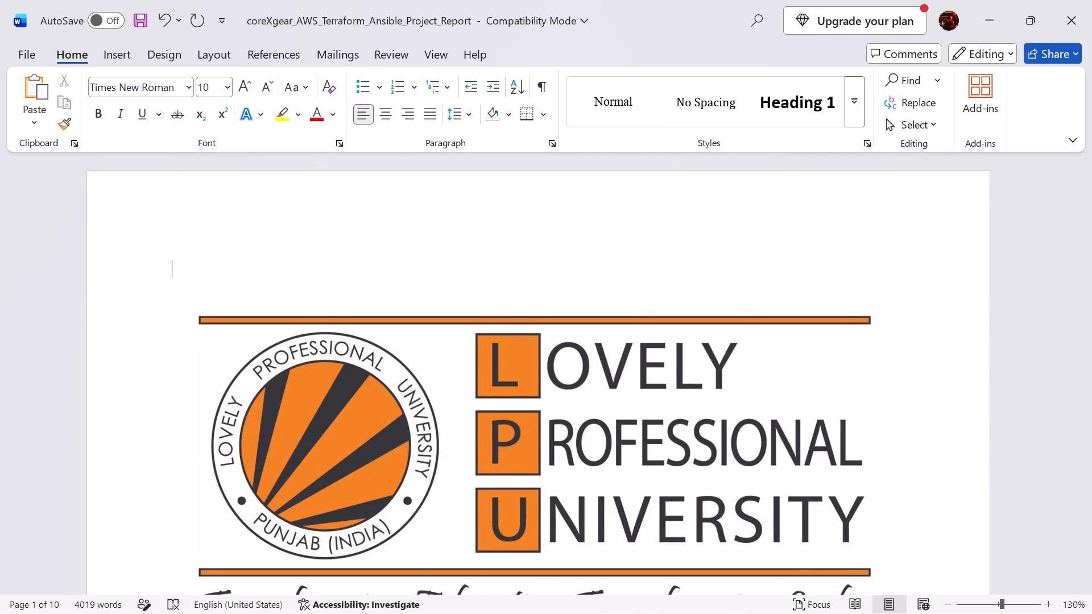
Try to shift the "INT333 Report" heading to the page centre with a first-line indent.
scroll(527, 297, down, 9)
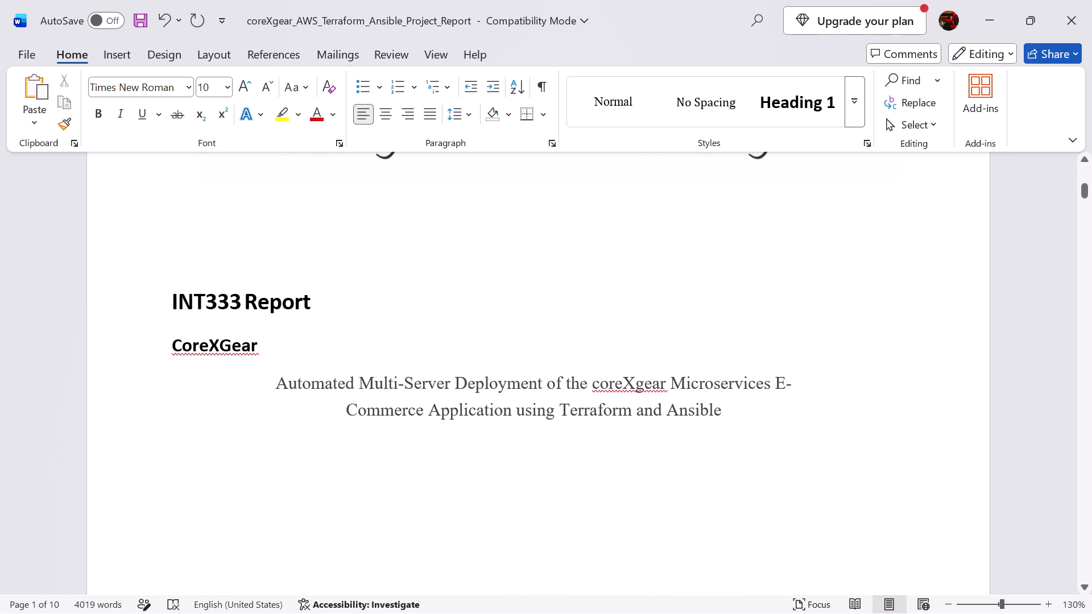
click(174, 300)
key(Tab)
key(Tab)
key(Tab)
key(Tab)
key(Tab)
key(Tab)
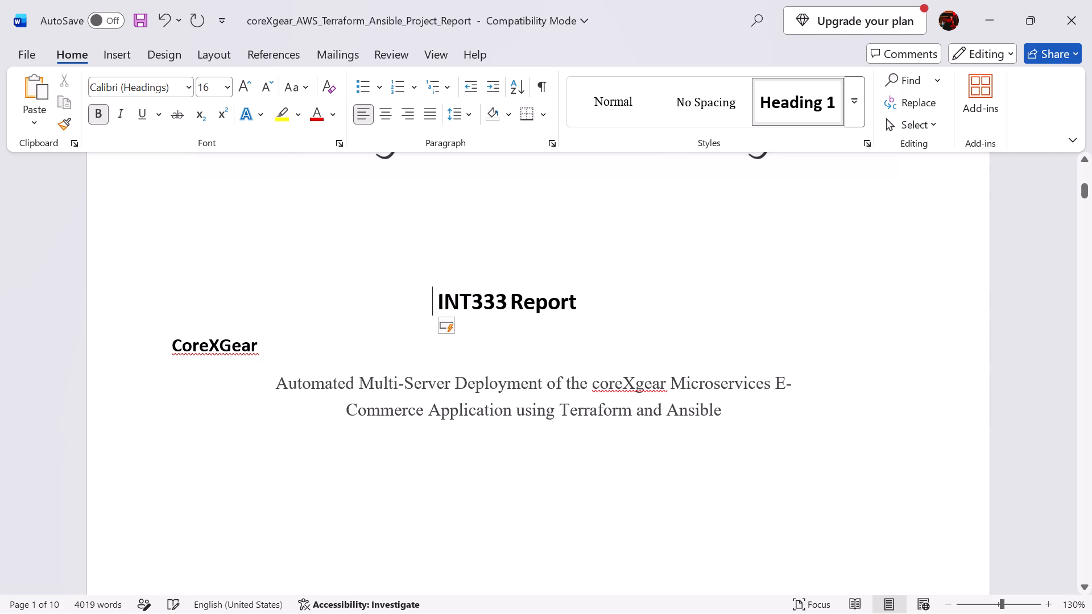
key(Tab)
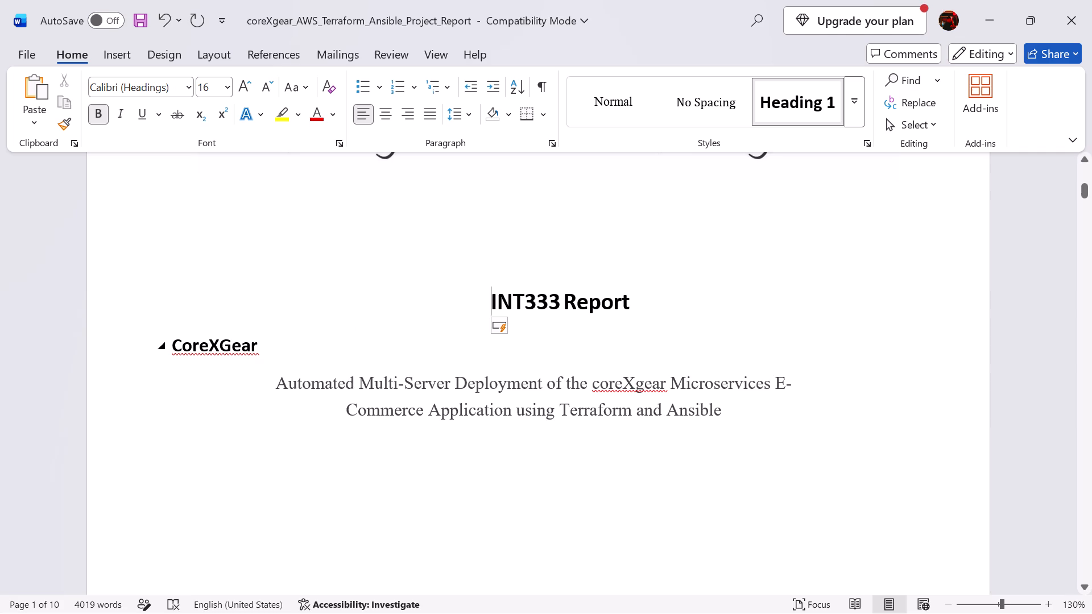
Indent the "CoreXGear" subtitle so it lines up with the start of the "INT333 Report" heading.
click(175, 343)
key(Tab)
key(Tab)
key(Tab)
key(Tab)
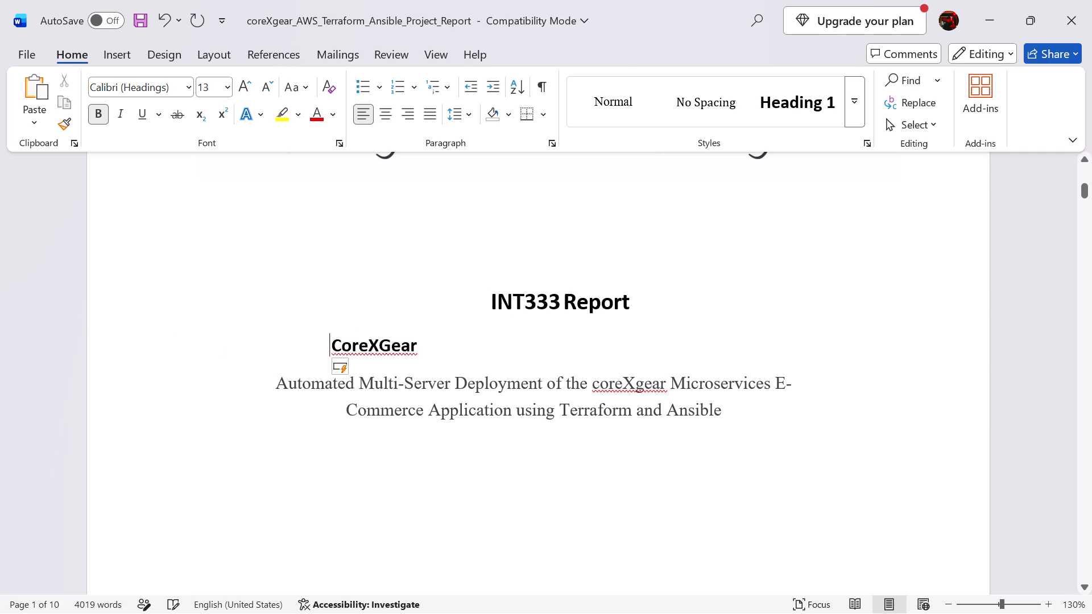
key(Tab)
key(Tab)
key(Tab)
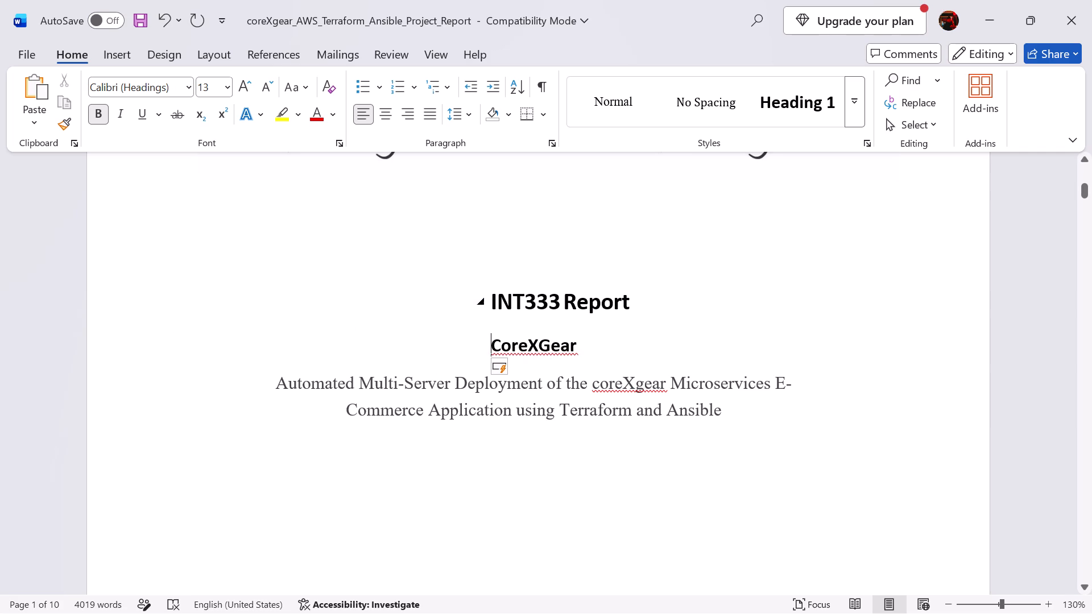
Clear the "INT333 Report" heading's indent and re-indent it with fine spacing so it sits centred above the CoreXGear subtitle.
click(490, 297)
key(BackSpace)
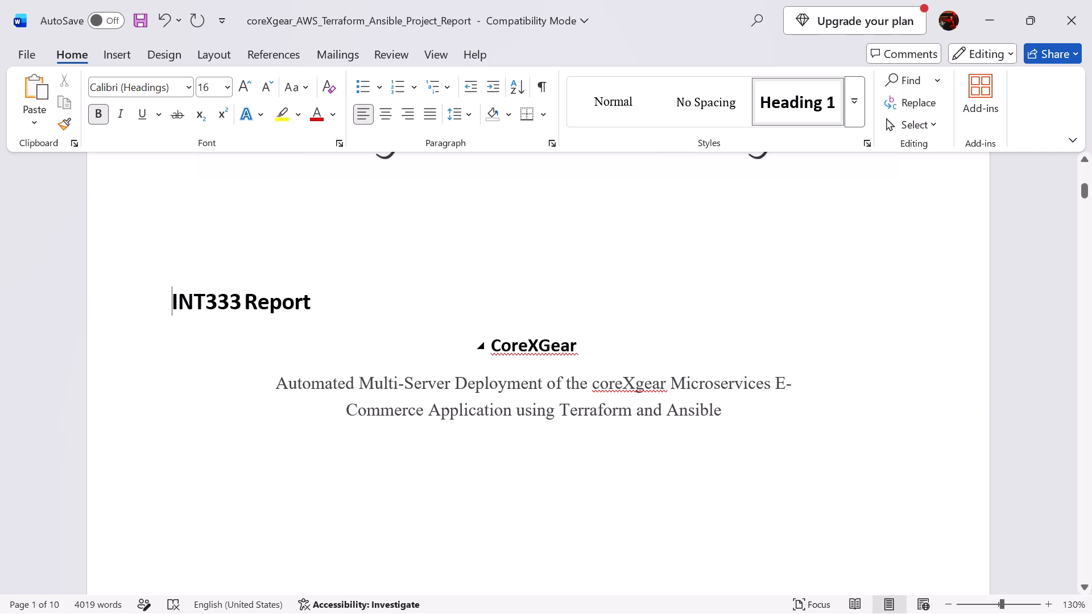
key(Tab)
key(Tab)
key(Tab)
key(Tab)
key(Tab)
key(Tab)
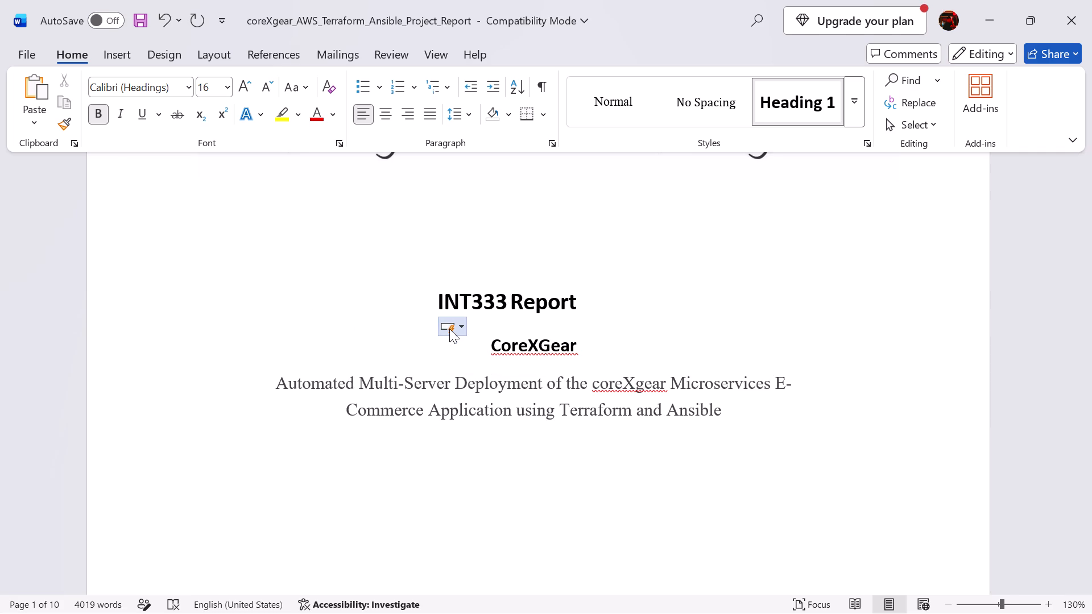
ctrl+scroll(449, 329, down, 5)
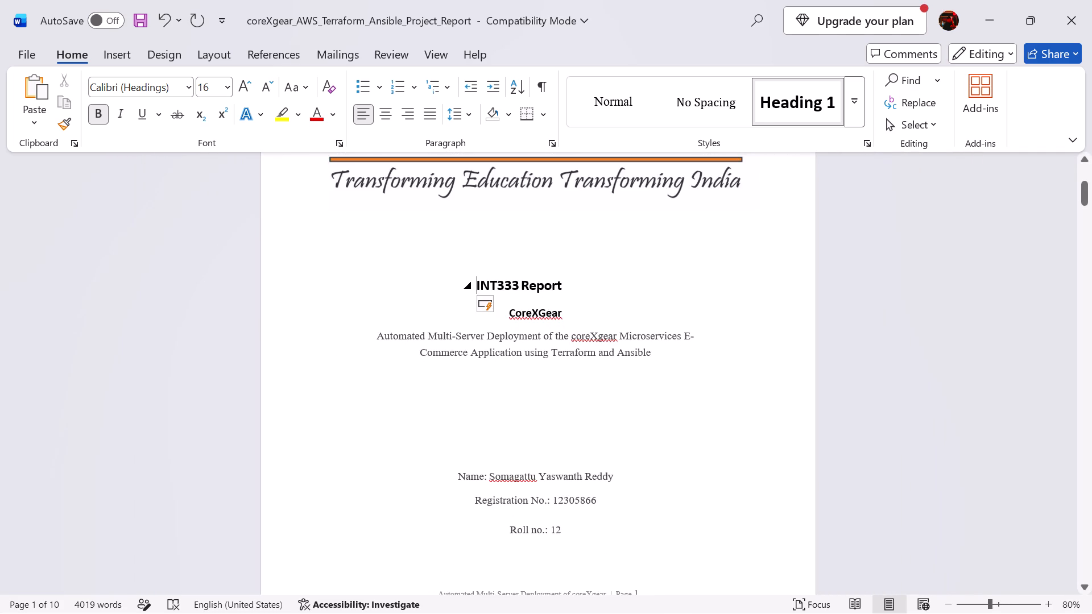
key(space)
key(space)
key(space)
key(space)
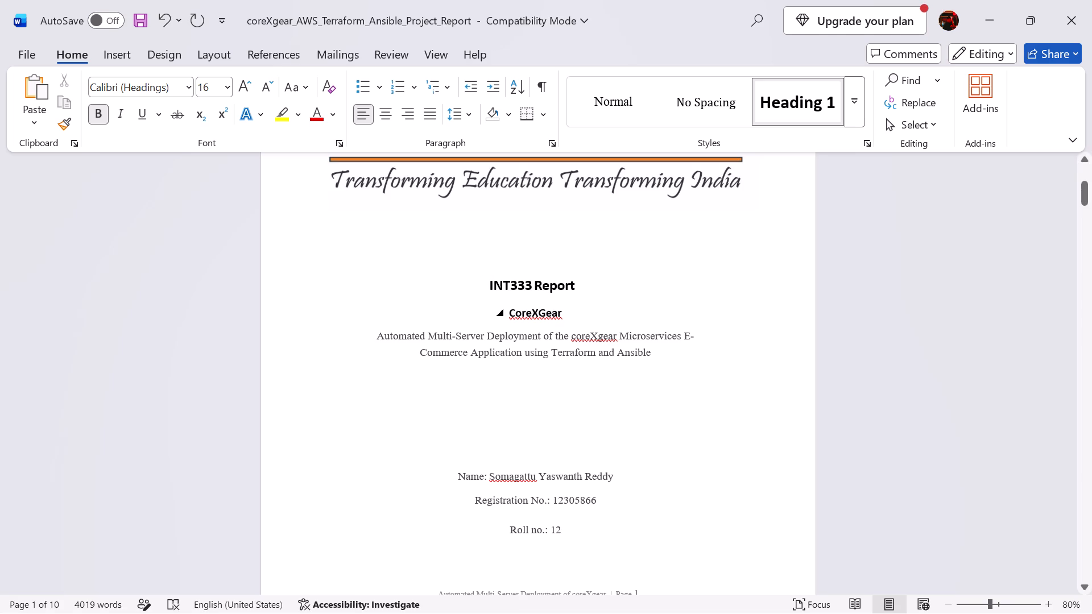
Clear the "CoreXGear" subtitle's indent and re-indent it so it sits centred beneath the "INT333 Report" heading.
click(510, 313)
key(BackSpace)
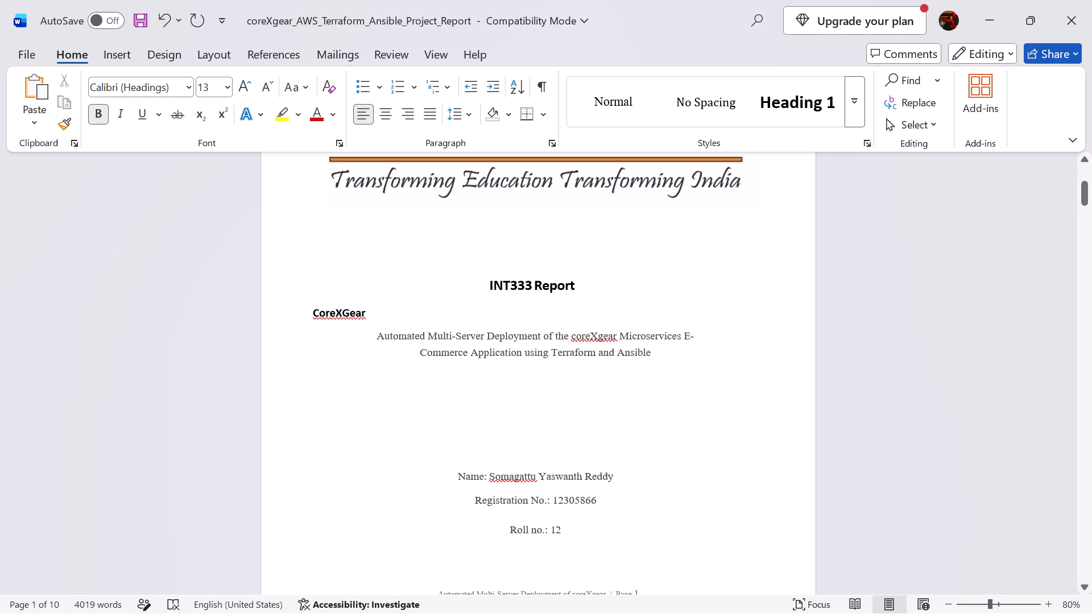
key(space)
key(space)
key(space)
key(Tab)
key(Tab)
key(Tab)
key(Tab)
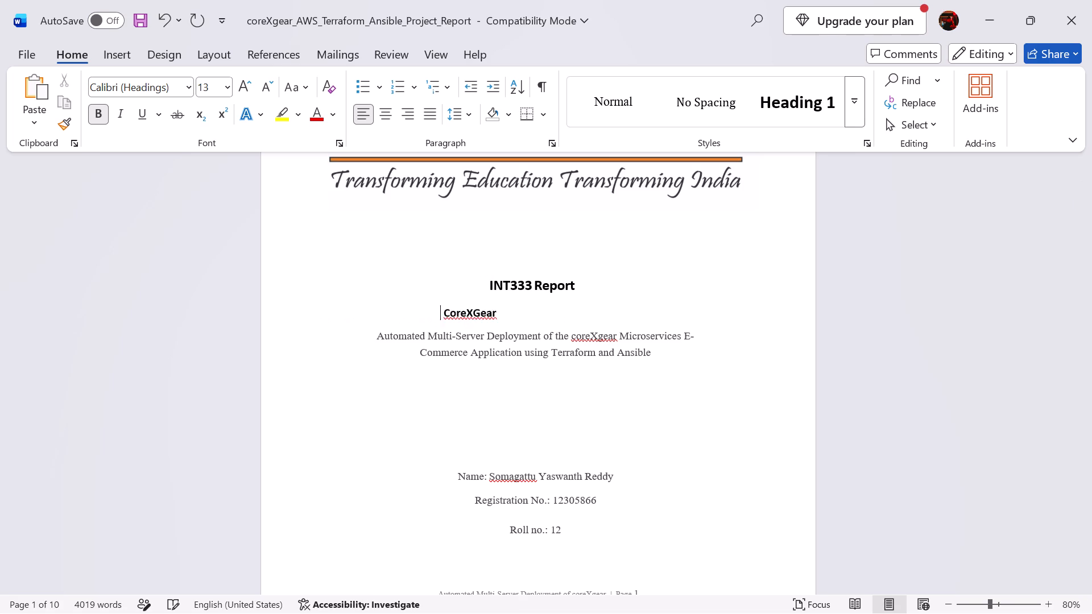
key(Tab)
key(Tab)
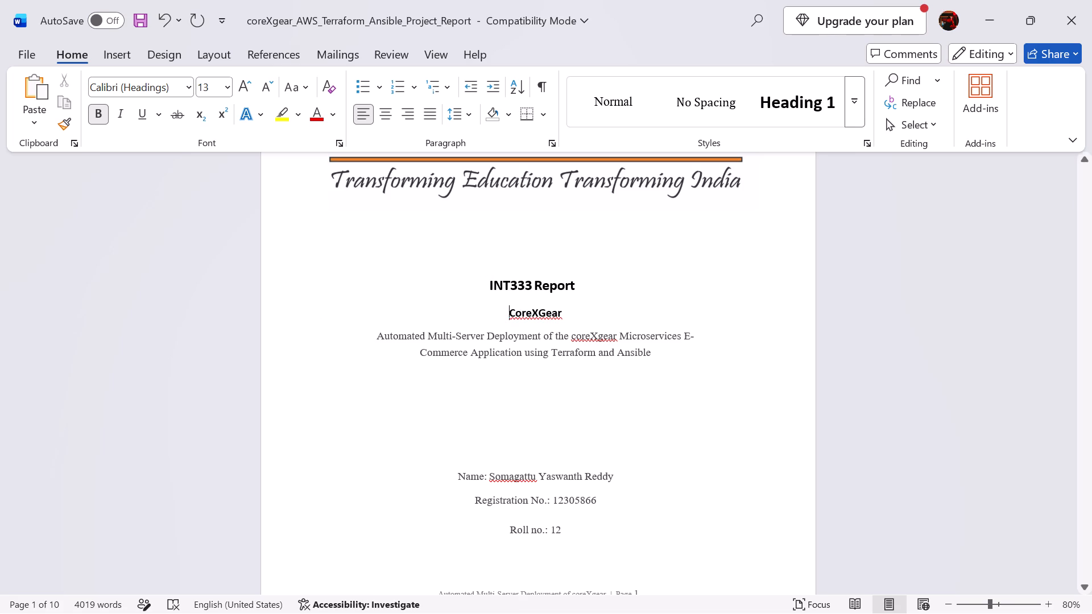
Delete the footer text "Automated Multi-Server Deployment of coreXgear | Page 1" and return to the document body.
click(744, 416)
scroll(816, 457, down, 2)
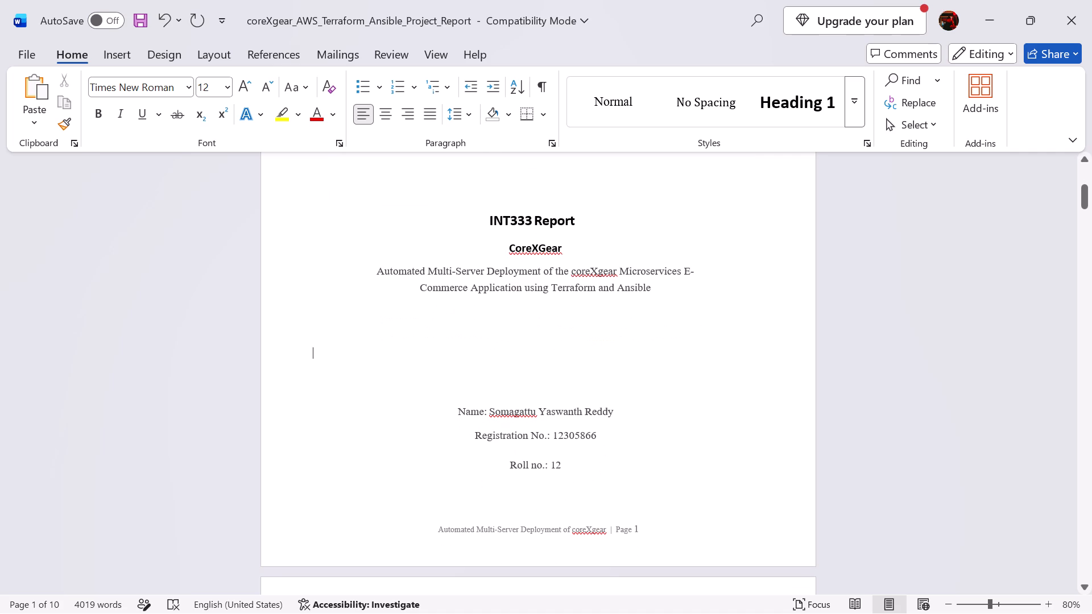
triple_click(585, 528)
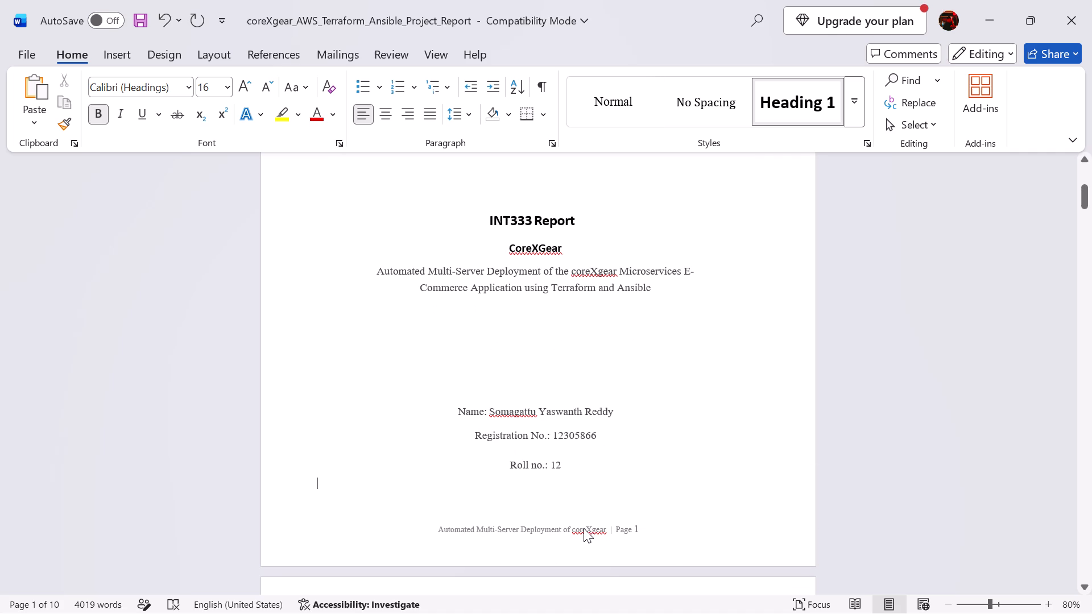
triple_click(564, 533)
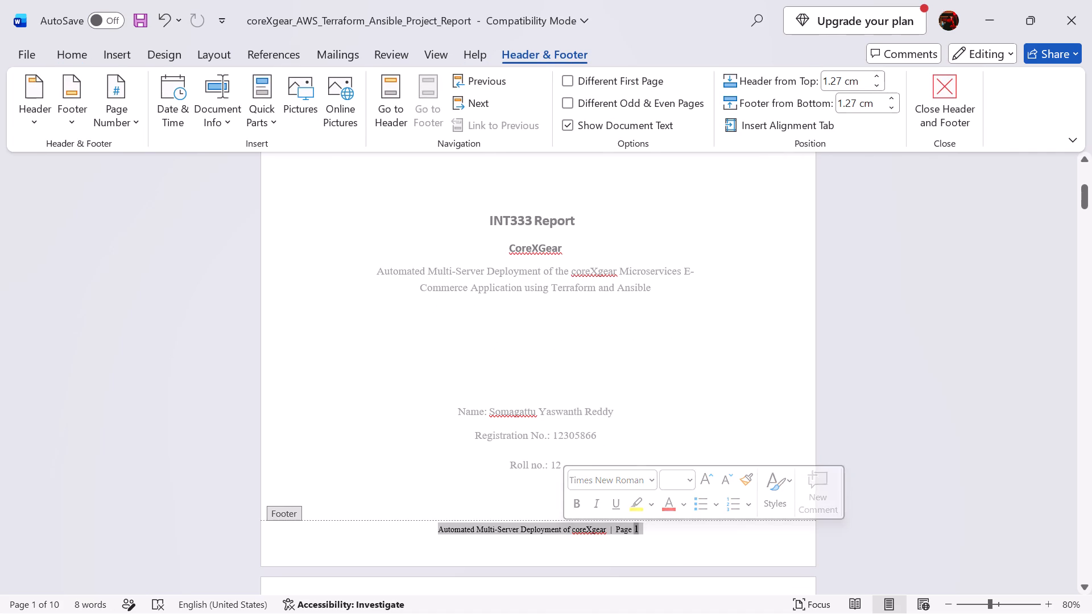
key(BackSpace)
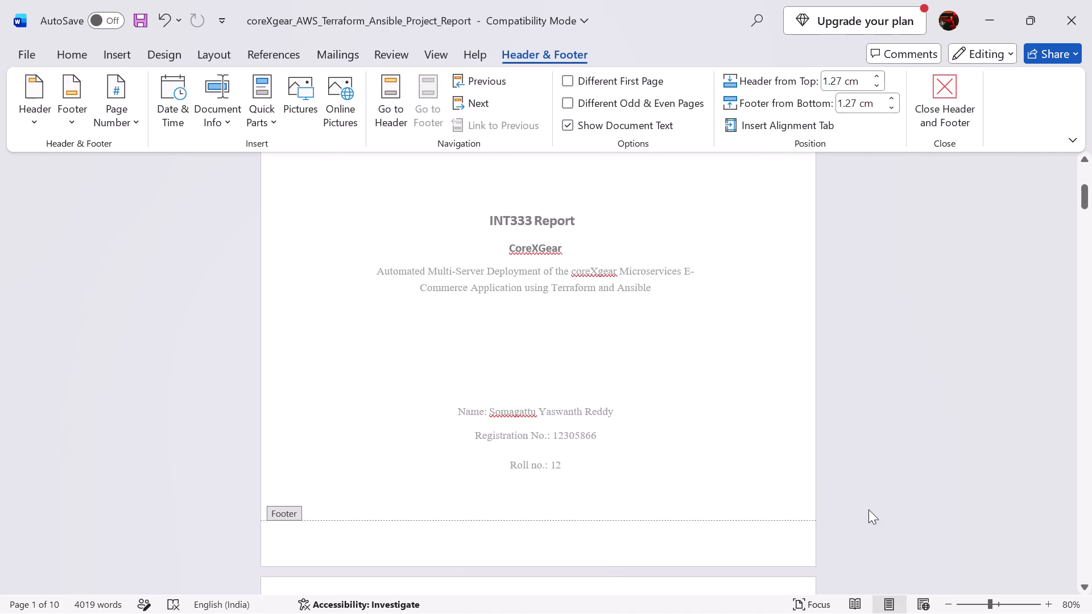
double_click(635, 471)
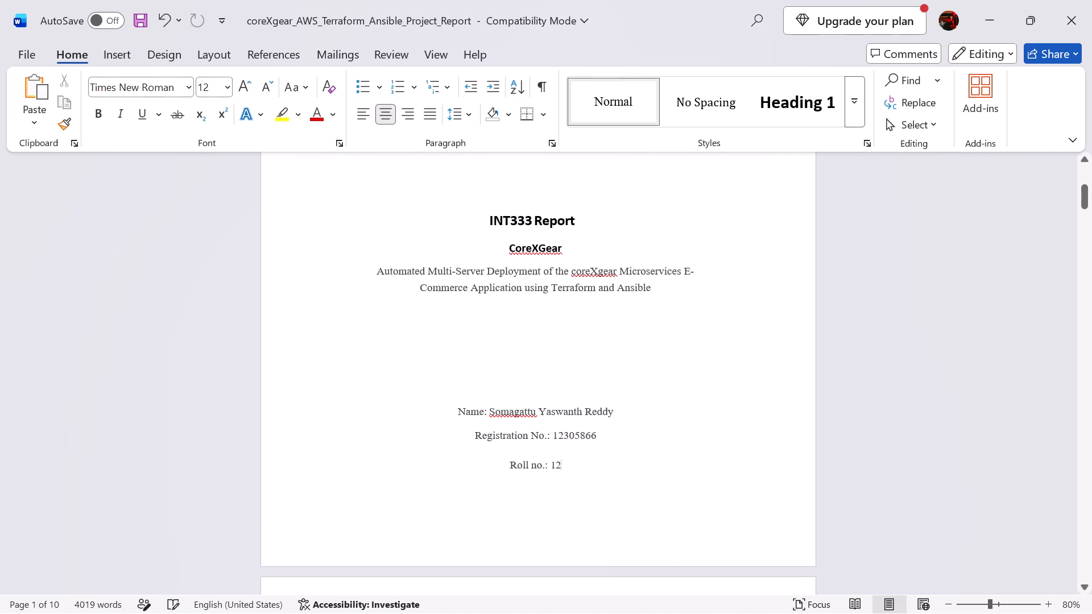
Check the cover page layout, including the title lines and the student details block with name, registration number and roll number.
scroll(866, 330, up, 3)
scroll(889, 459, down, 1)
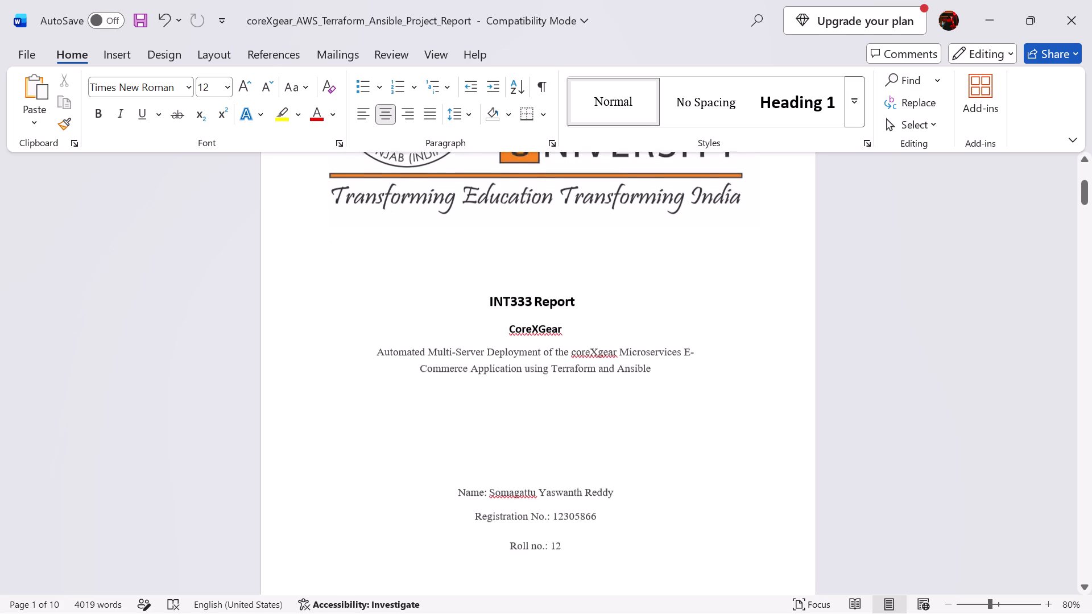
click(516, 511)
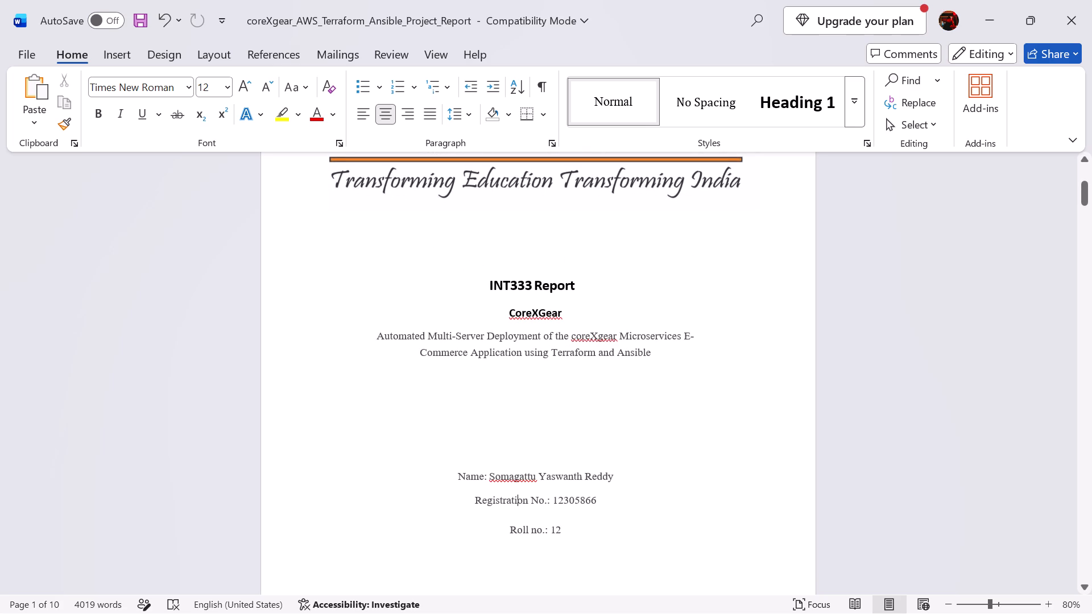
click(521, 517)
drag(568, 536, 457, 476)
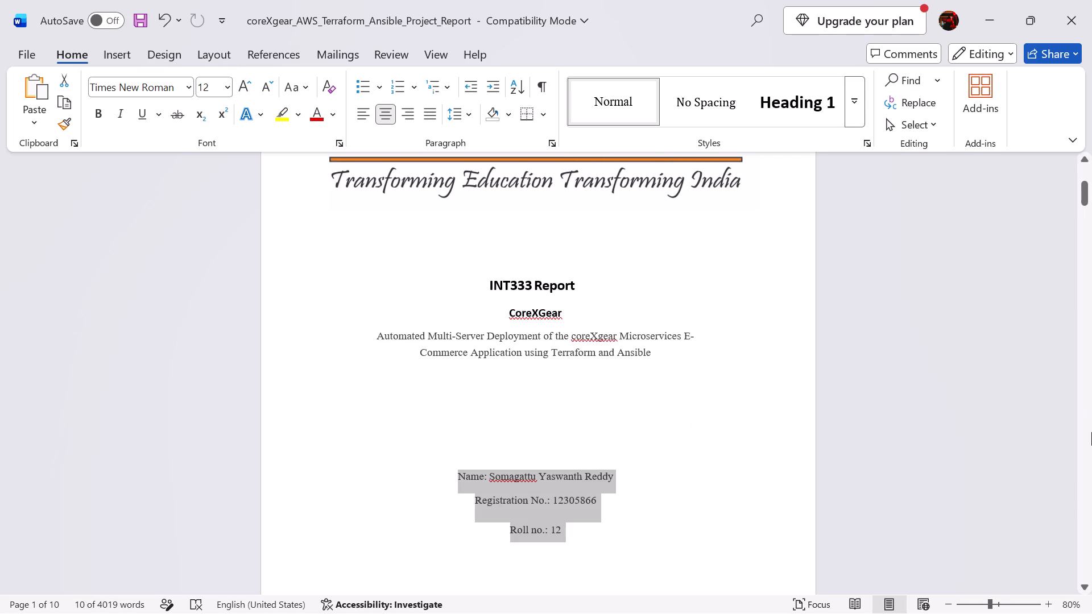
click(940, 403)
scroll(655, 440, down, 1)
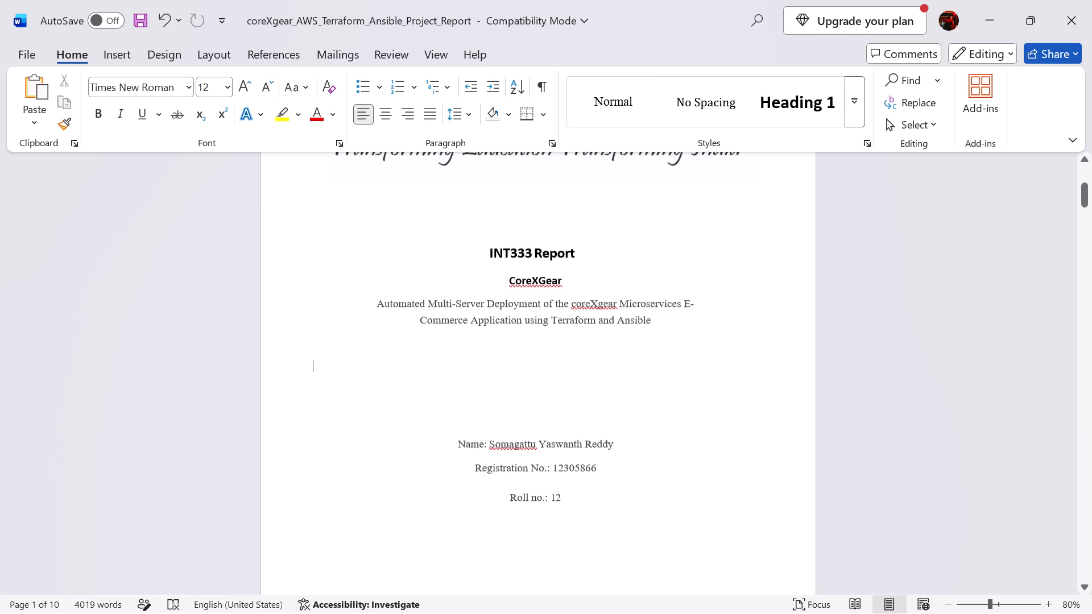
click(481, 429)
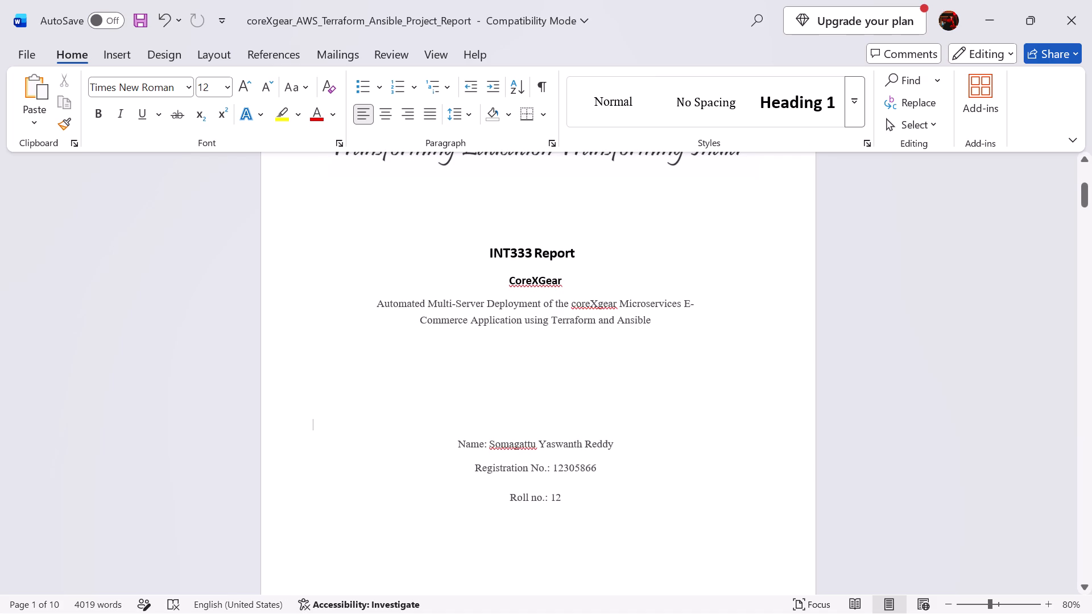
Review the report body from Document Purpose and Abstract through the Introduction and Problem Statement sections.
scroll(660, 419, down, 11)
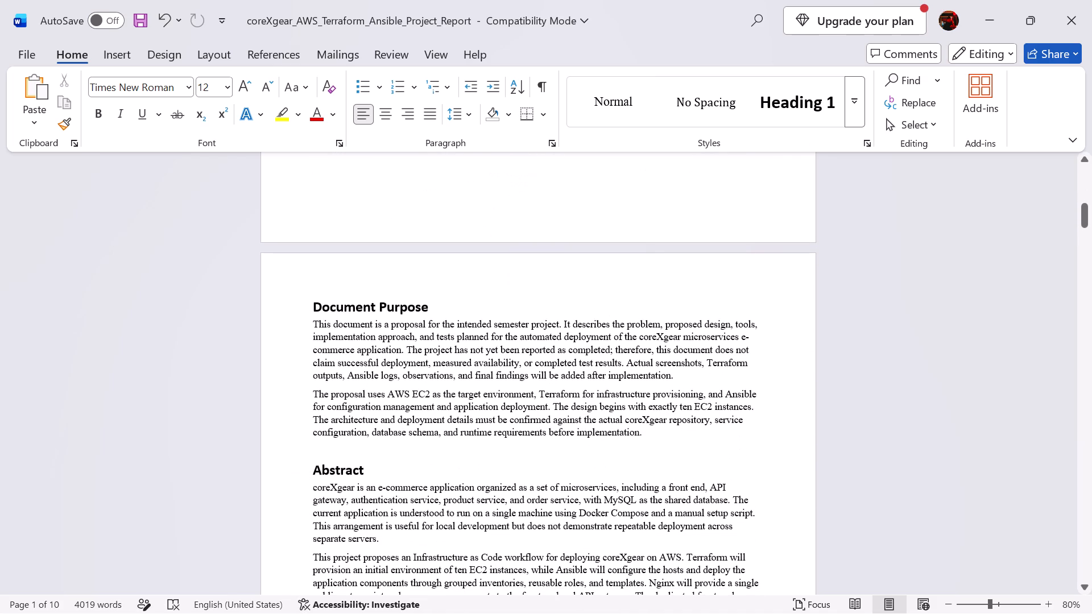
click(484, 356)
scroll(495, 367, down, 8)
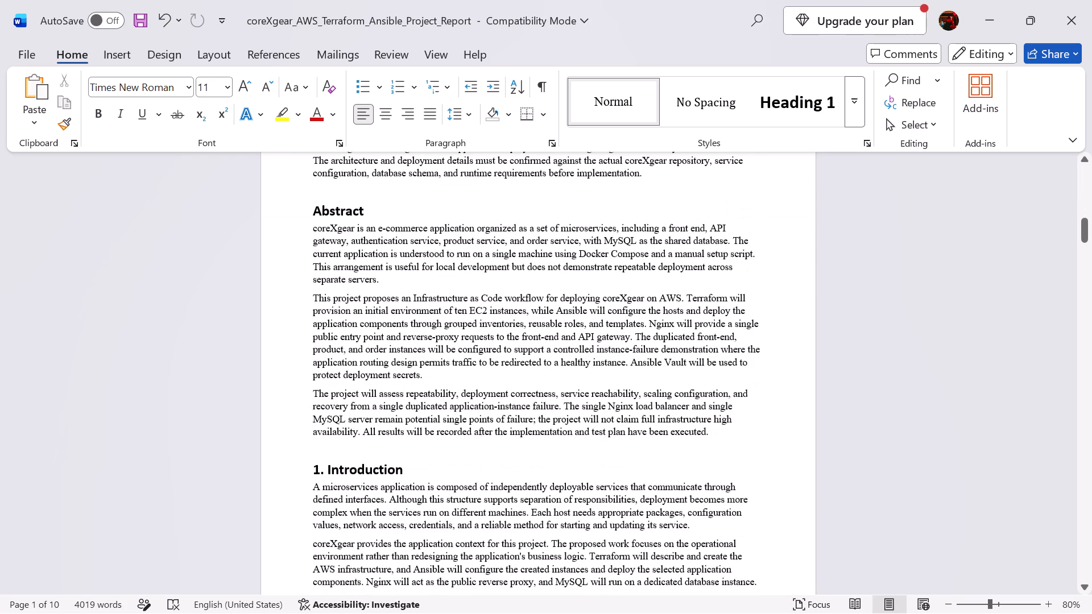
scroll(496, 368, down, 9)
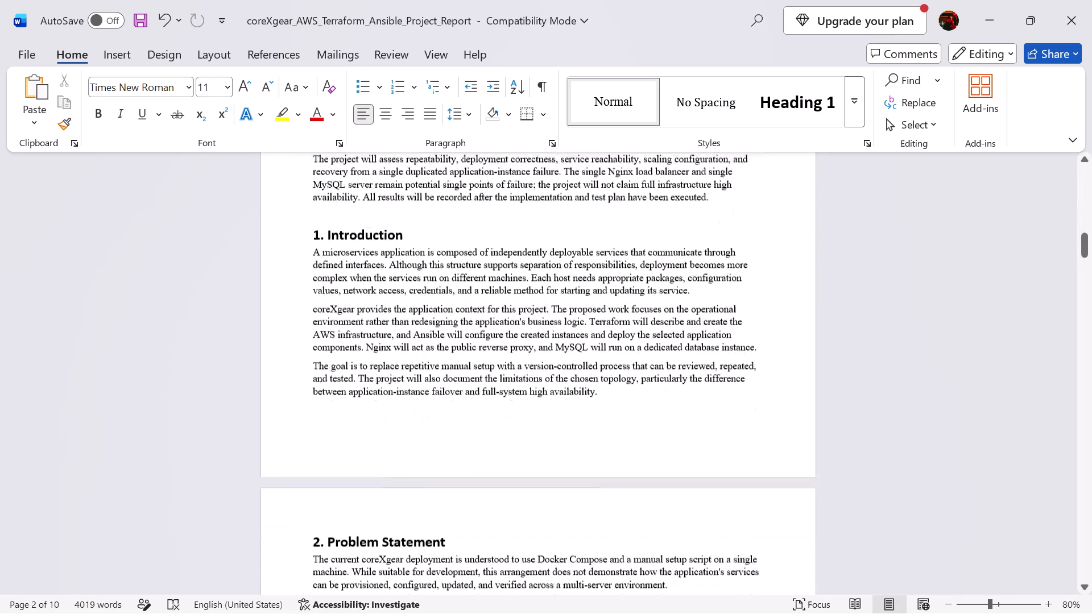
scroll(496, 368, up, 7)
scroll(496, 368, down, 14)
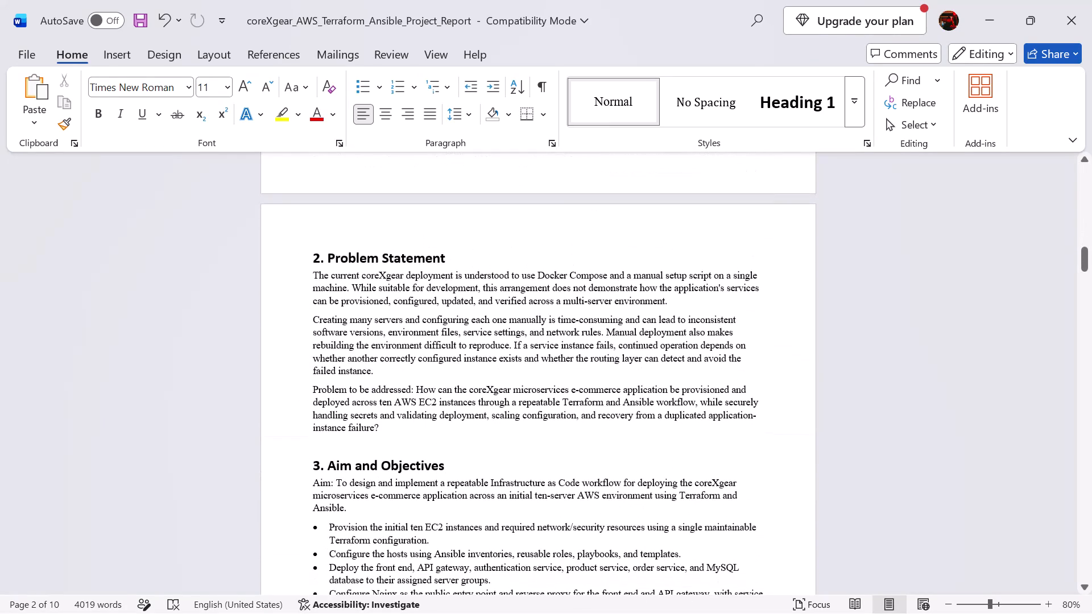
Review the Aim and Objectives, Scope of the Project, and Tools and Their Responsibilities sections, including their bullet lists and tables.
scroll(496, 368, down, 12)
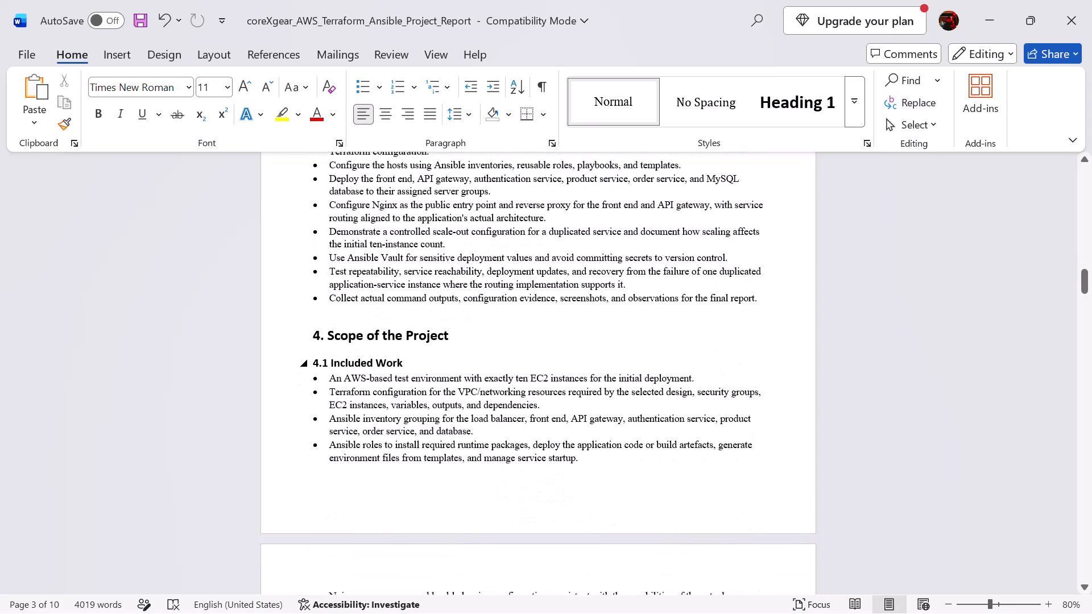
scroll(496, 368, down, 2)
scroll(496, 368, up, 1)
scroll(496, 368, down, 11)
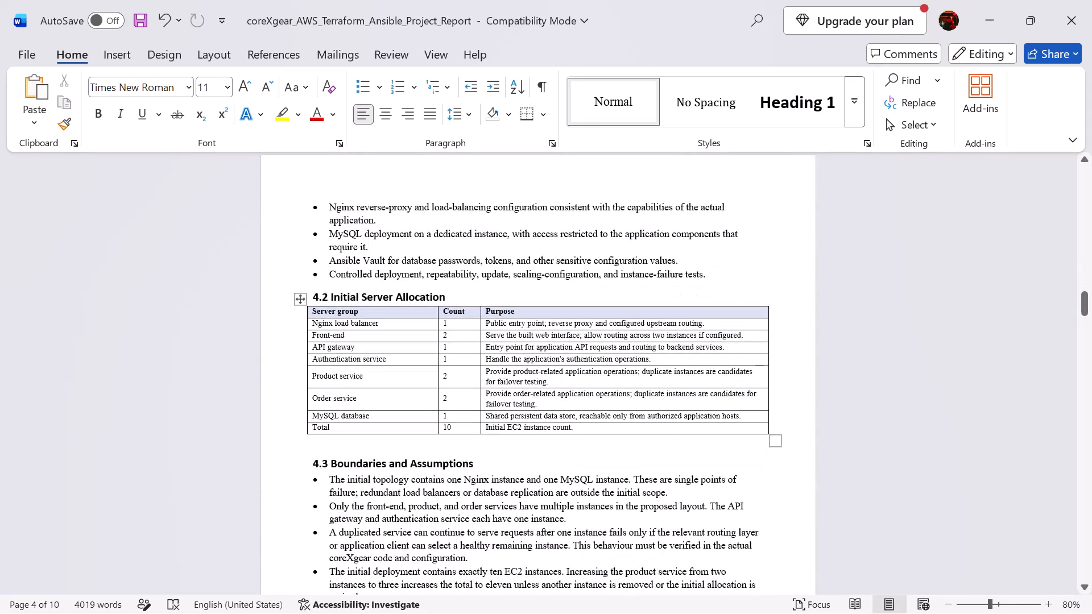
click(858, 321)
scroll(454, 320, down, 5)
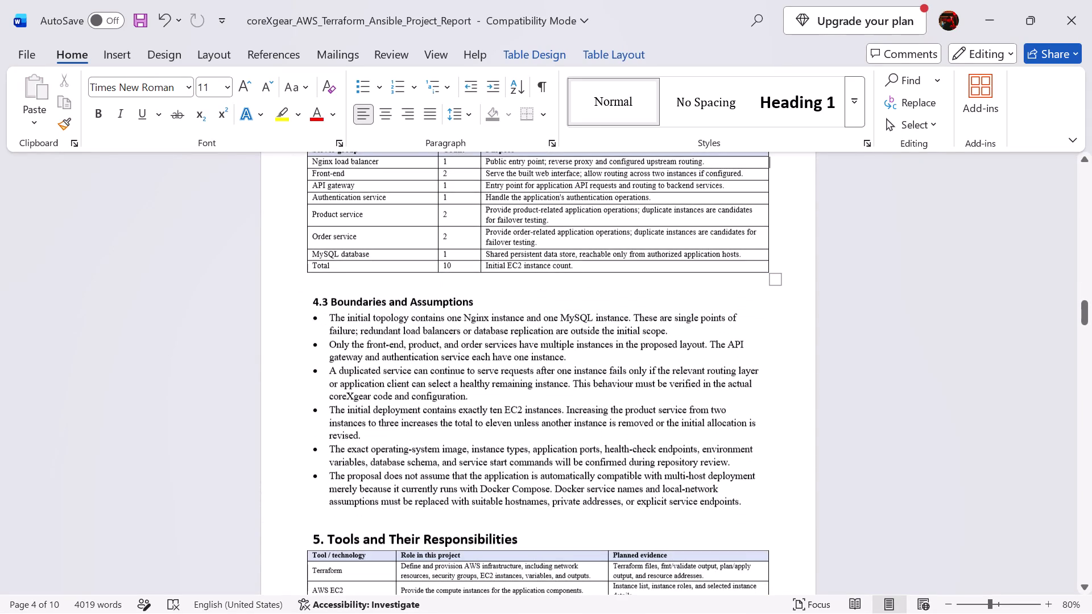
scroll(454, 320, down, 14)
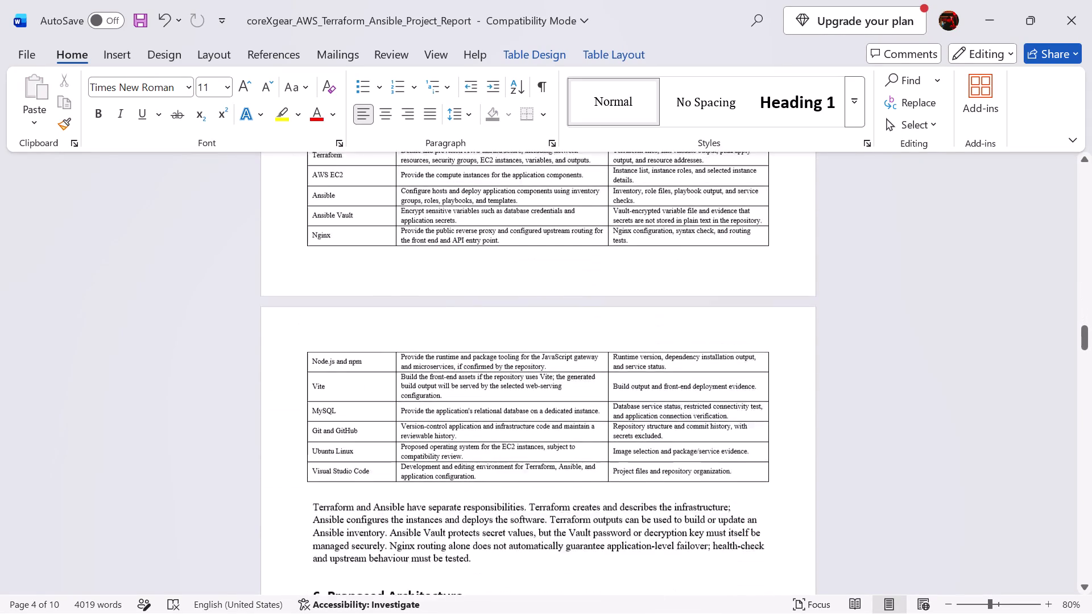
scroll(454, 320, down, 3)
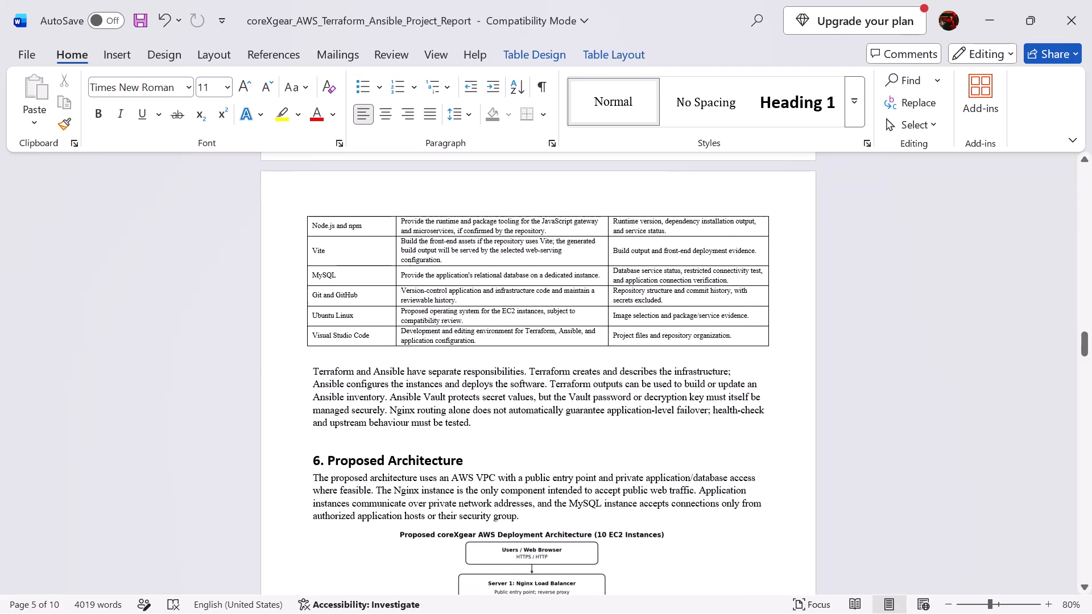
Review the remaining sections from Proposed Architecture and its figure through the workflow, implementation plan, limitations and References.
scroll(454, 320, down, 10)
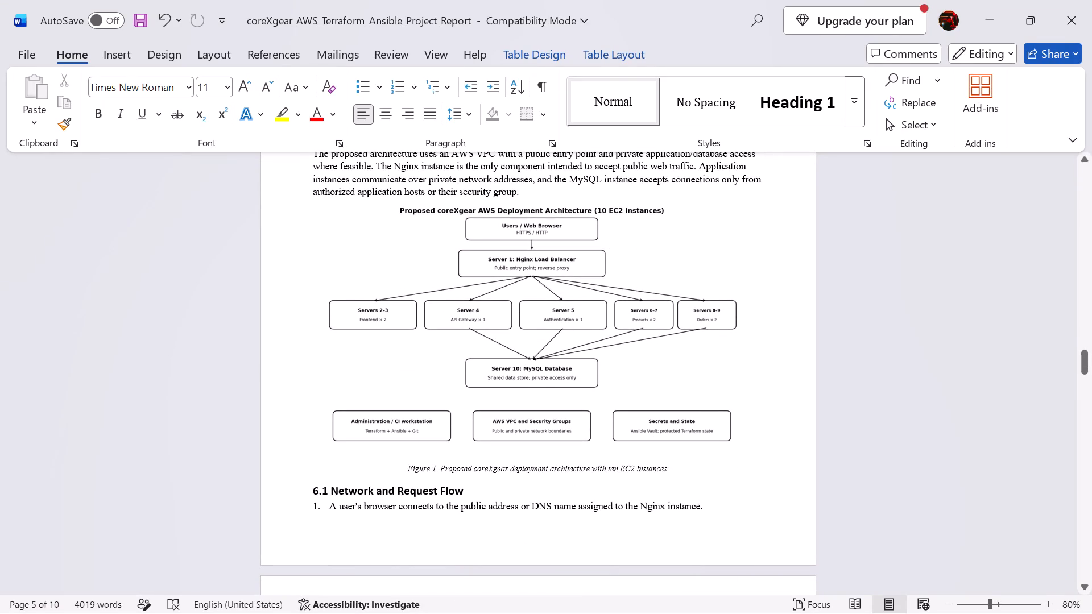
click(671, 472)
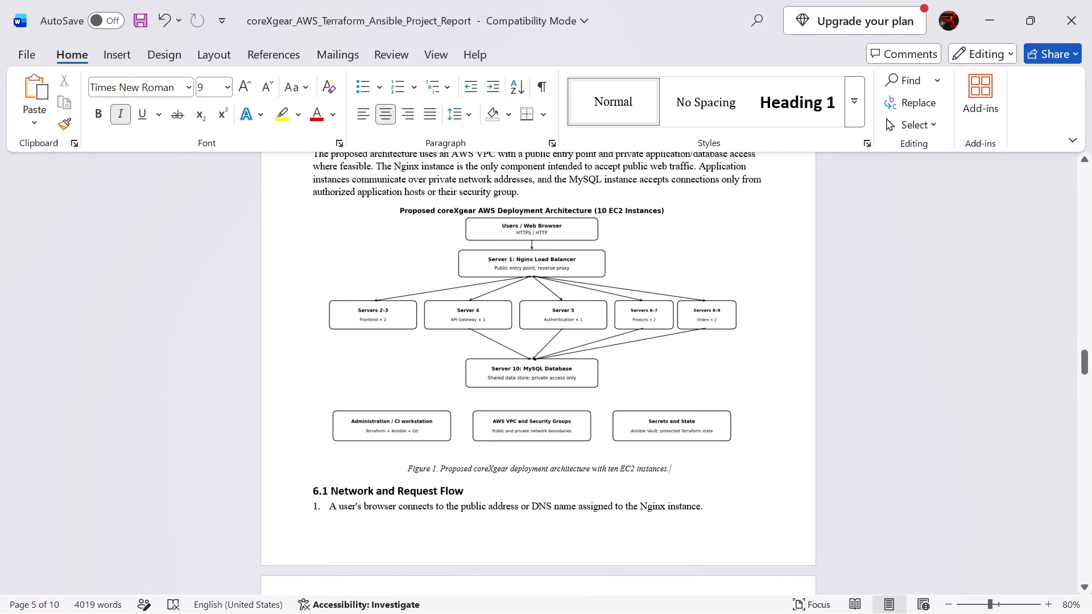
scroll(900, 408, down, 19)
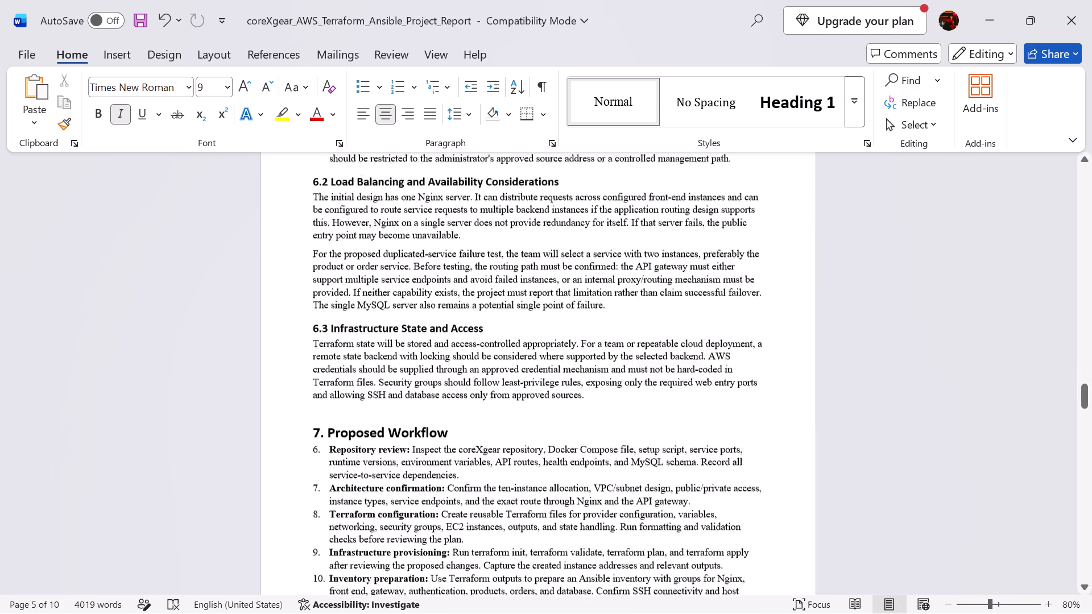
scroll(899, 407, down, 17)
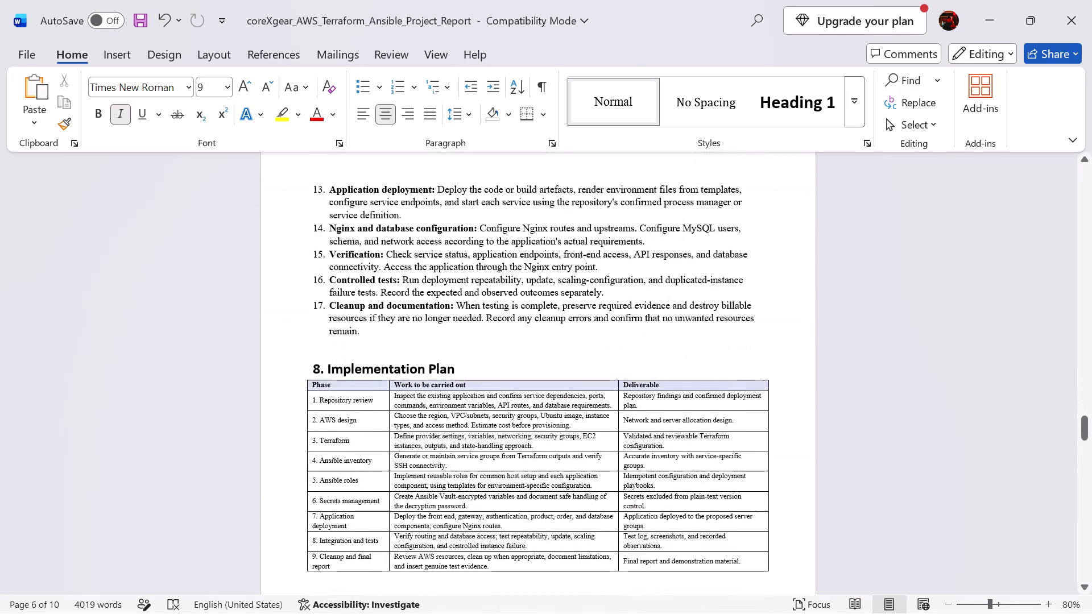
scroll(893, 396, down, 12)
scroll(893, 396, down, 11)
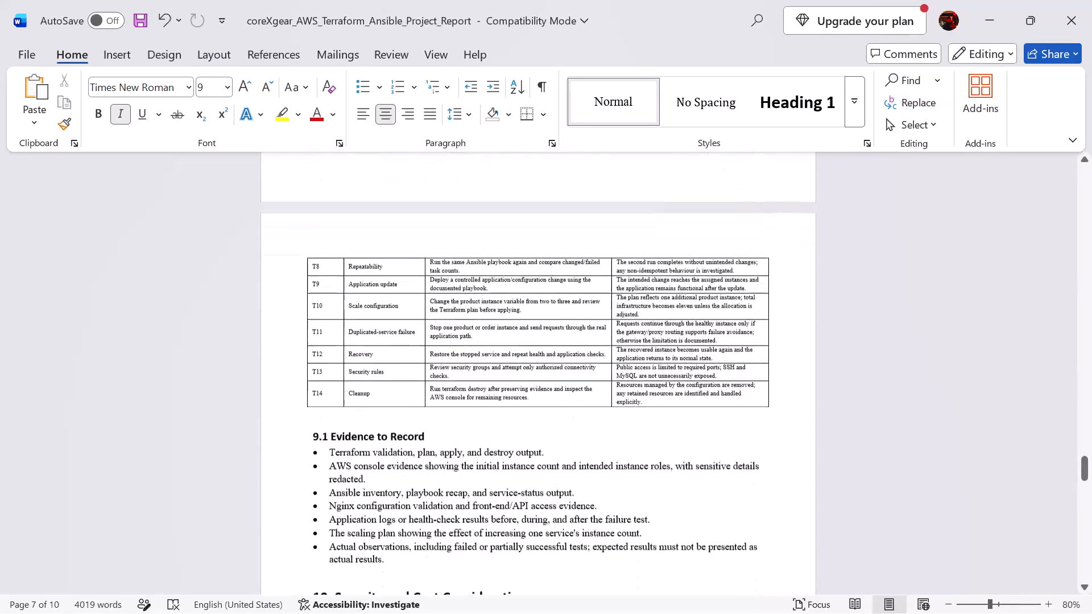
scroll(893, 396, down, 10)
scroll(893, 396, down, 16)
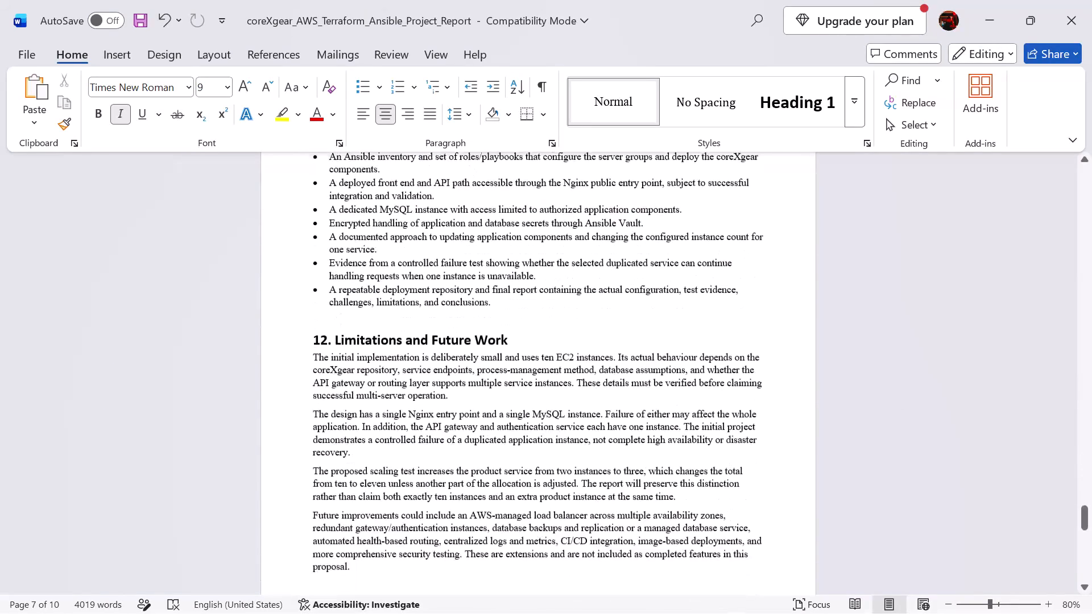
scroll(893, 396, down, 15)
scroll(893, 396, down, 6)
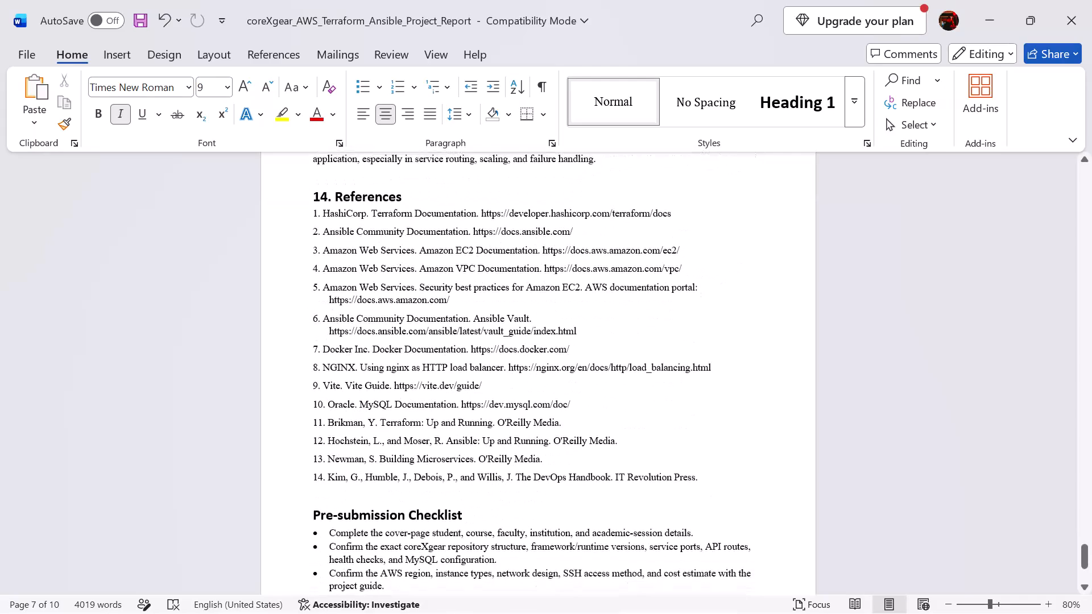
Delete the Pre-submission Checklist heading with all its bullets after the References, including the leftover empty bullet.
scroll(893, 396, down, 5)
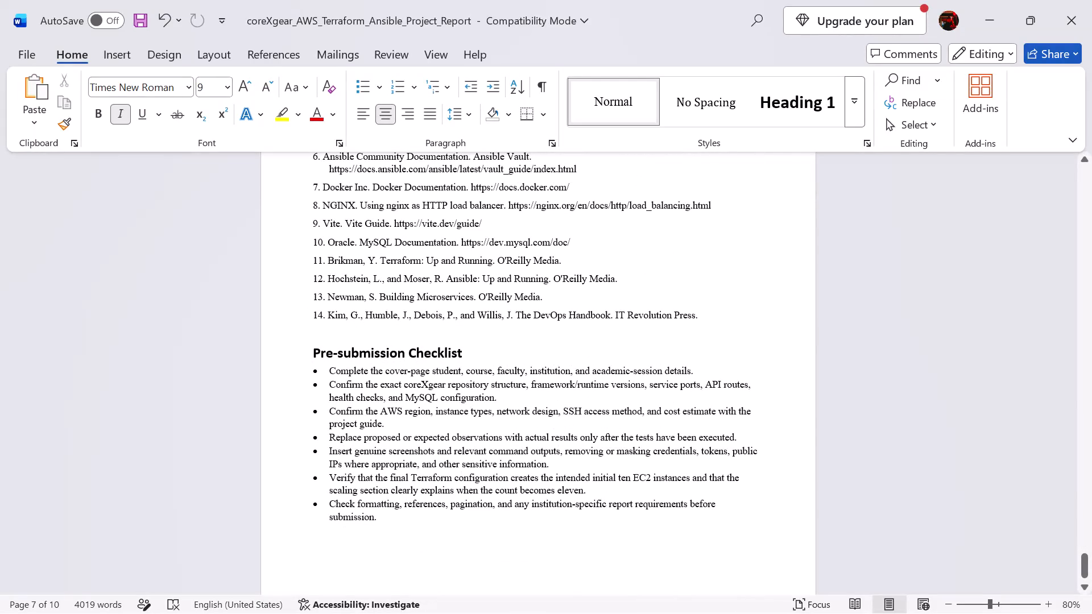
drag(380, 516, 306, 444)
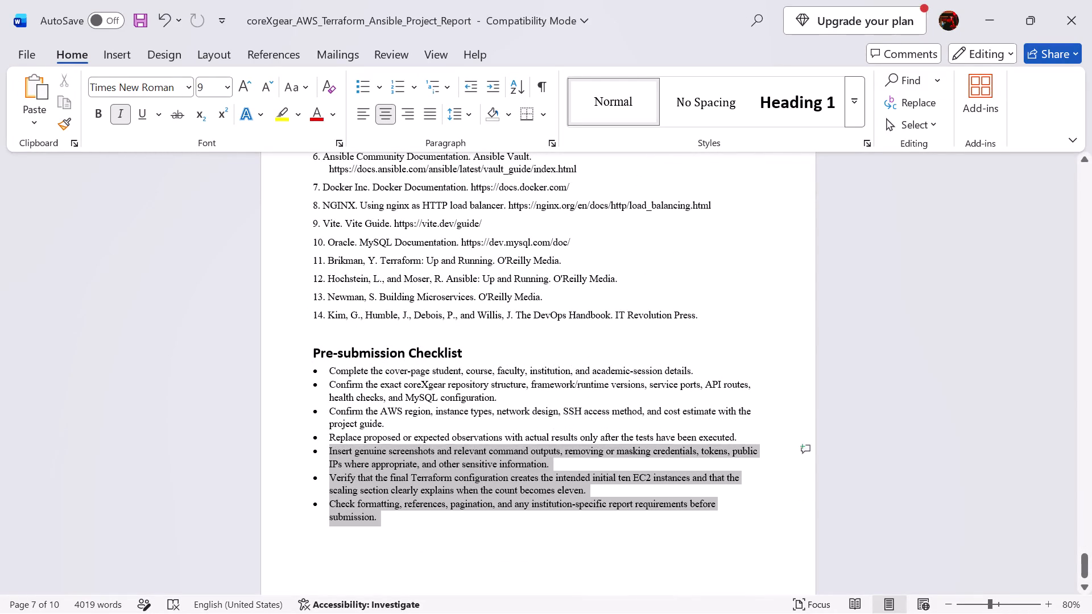
drag(306, 444, 276, 354)
key(BackSpace)
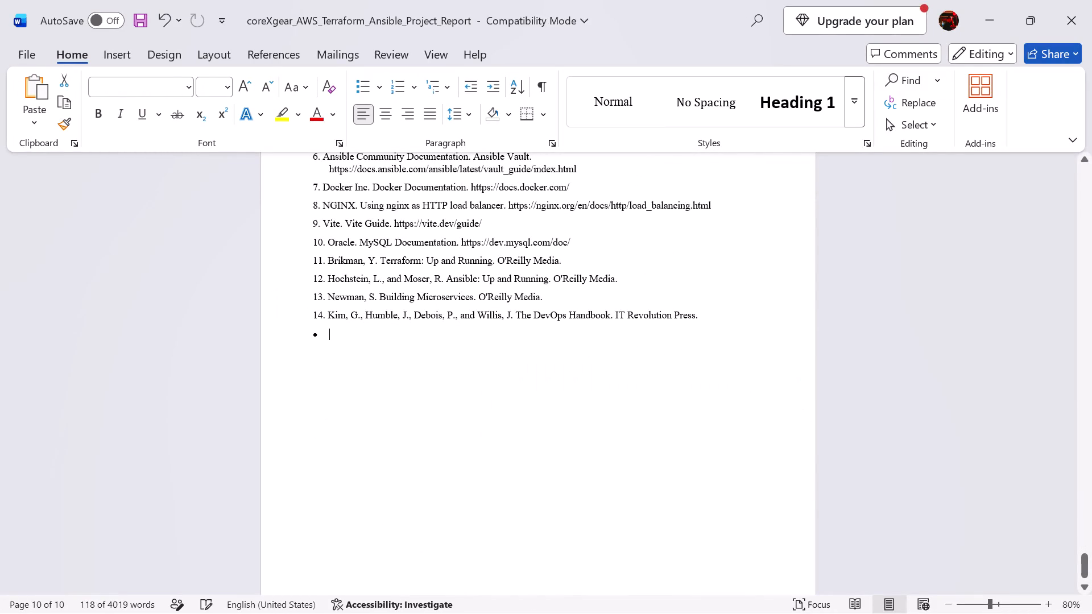
key(BackSpace)
key(BackSpace)
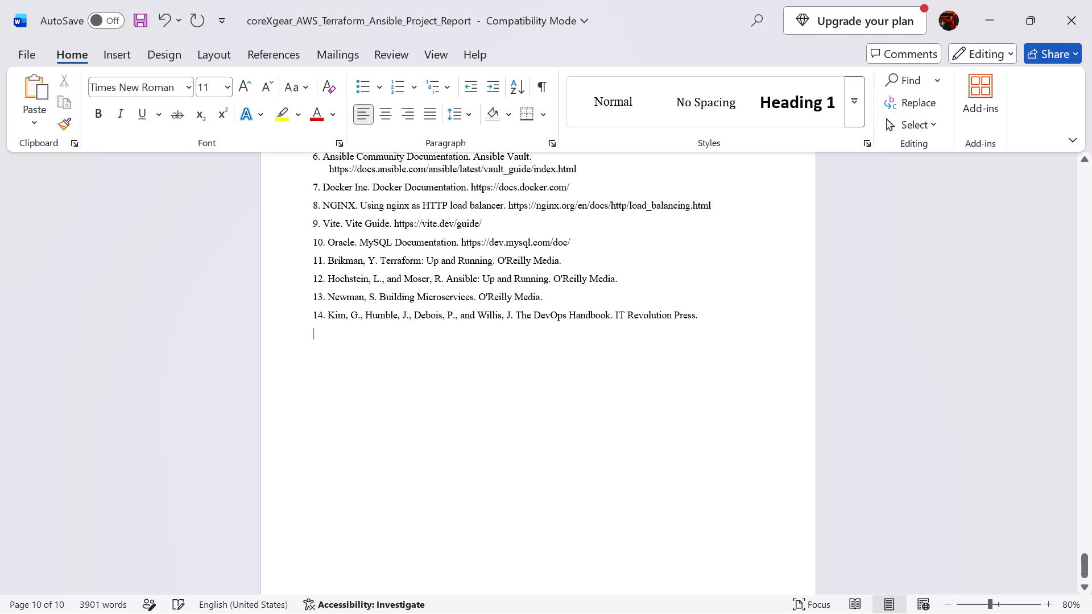
key(BackSpace)
Switch to the SyncPlayOpsReport document and examine its Introduction, Problem Statement and Objectives pages, including text formatting and page footers.
scroll(697, 455, up, 4)
key(alt+Tab)
scroll(474, 338, down, 5)
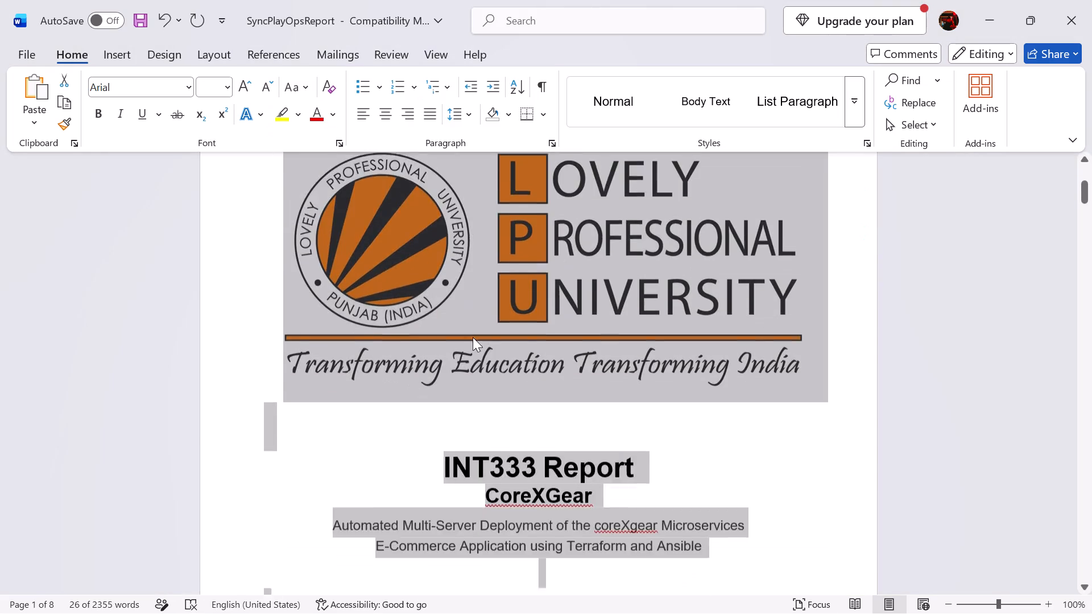
scroll(473, 337, down, 20)
scroll(473, 337, down, 1)
scroll(630, 340, down, 15)
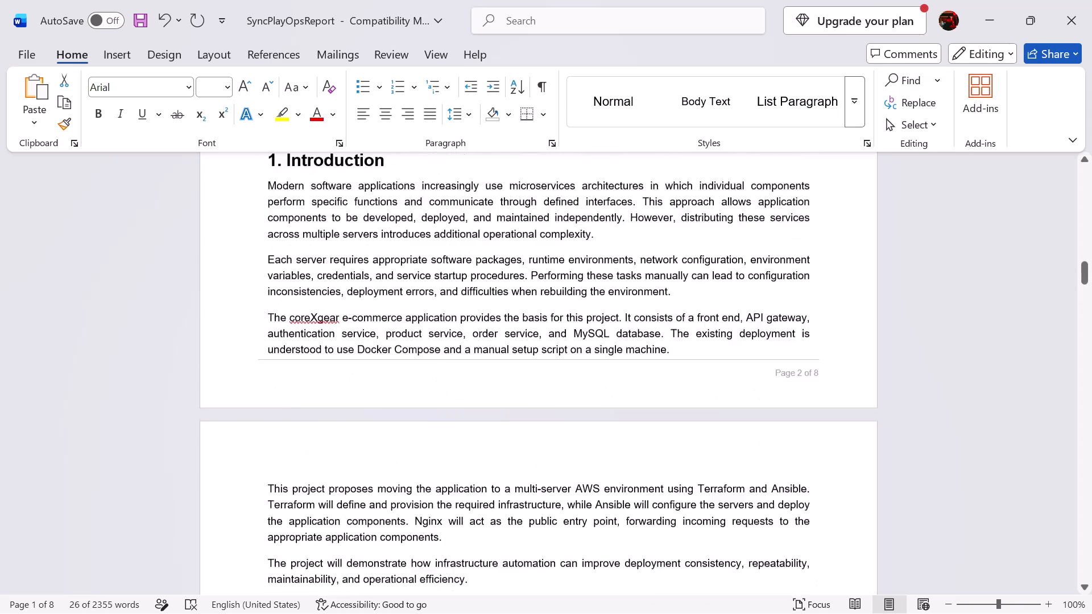
scroll(630, 340, down, 16)
scroll(630, 340, down, 11)
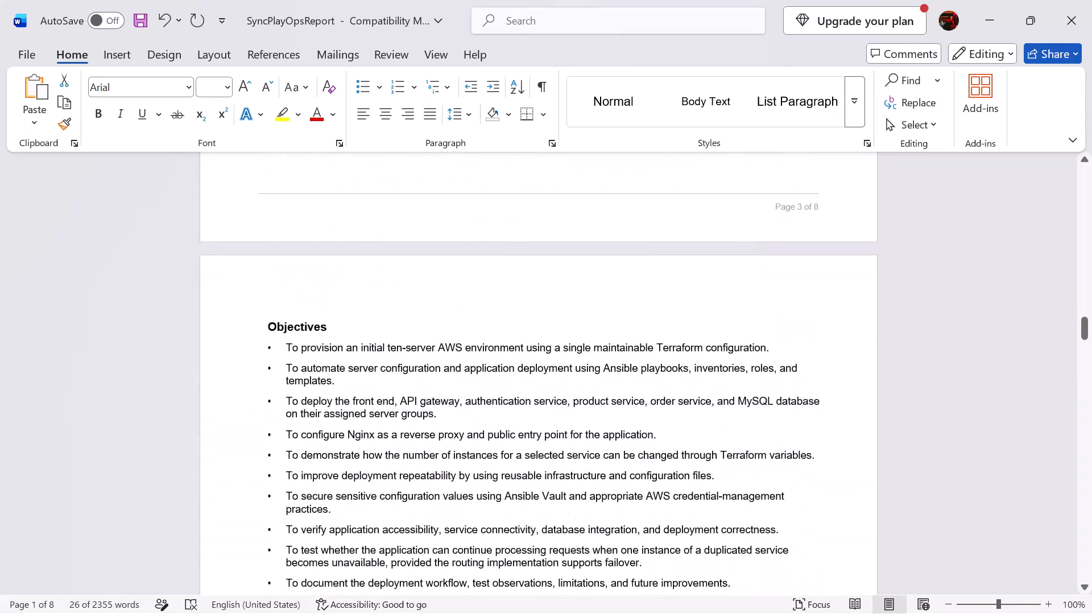
scroll(630, 340, down, 2)
scroll(630, 340, up, 7)
scroll(627, 341, down, 1)
scroll(627, 341, up, 13)
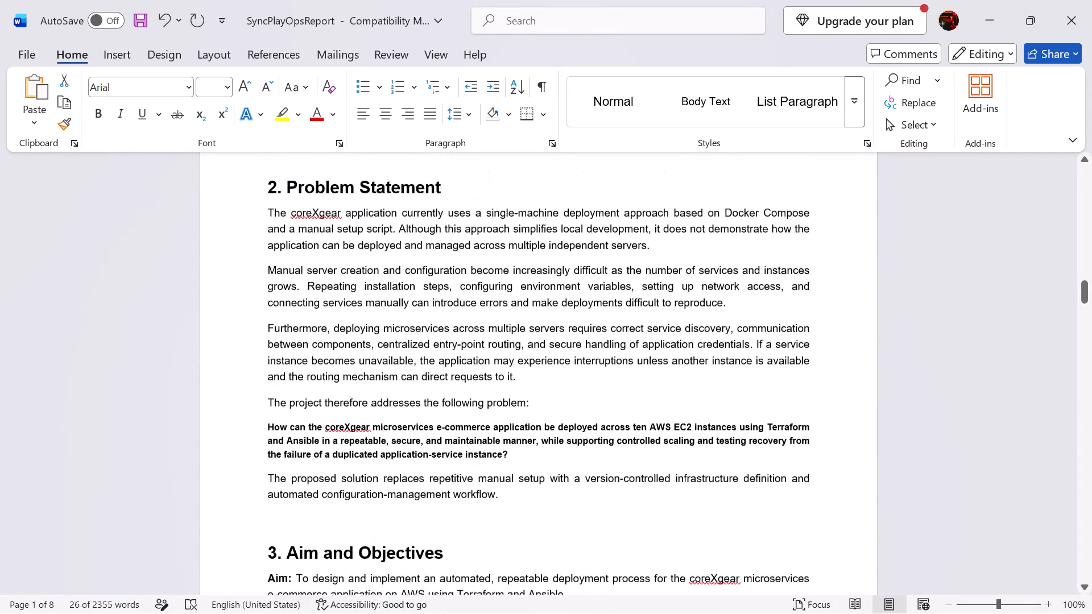
Compare the Problem Statement section and page layout of the coreXgear project report with those in SyncPlayOpsReport.
key(alt+Tab)
scroll(483, 313, up, 5)
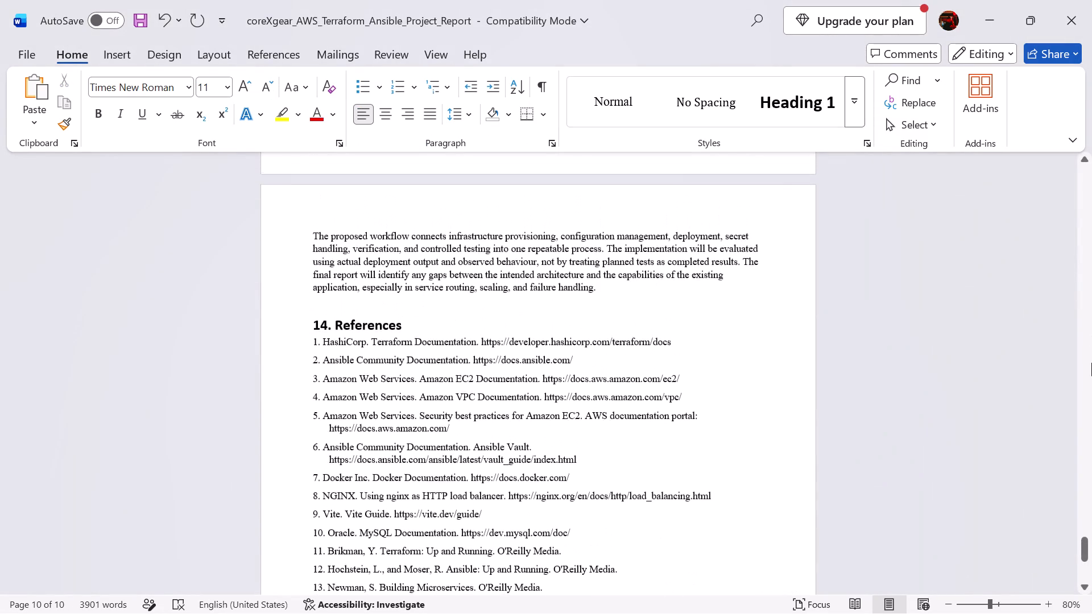
drag(1085, 543, 1032, 269)
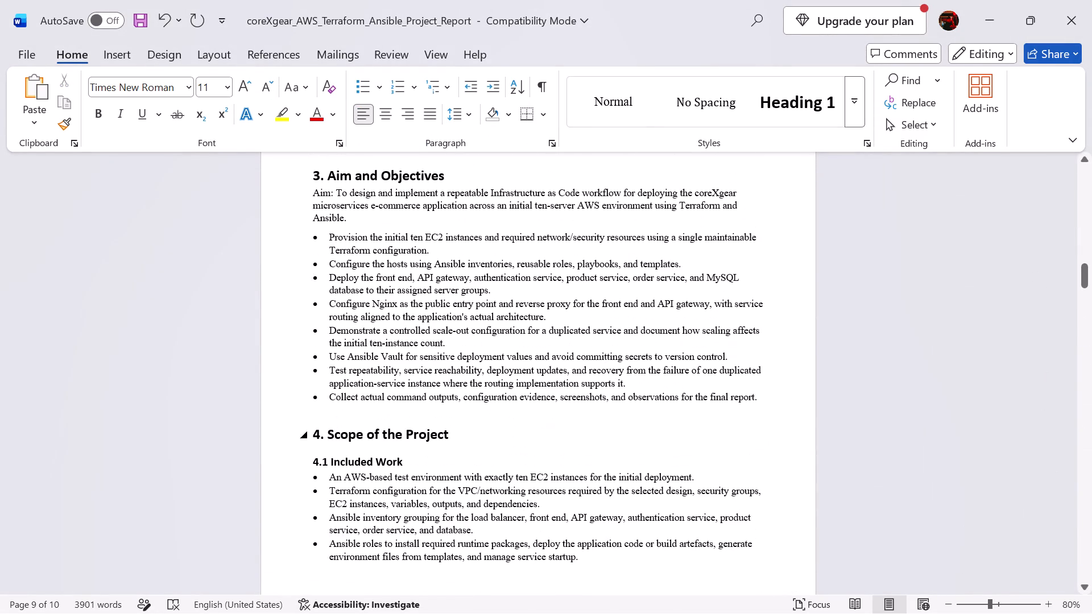
scroll(739, 428, up, 13)
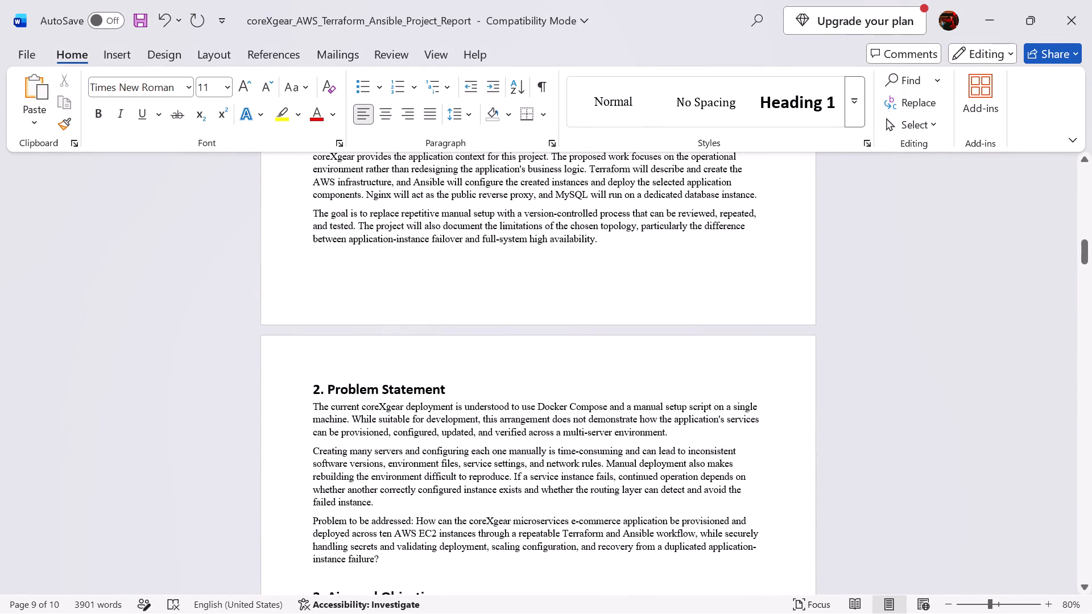
key(alt+Tab)
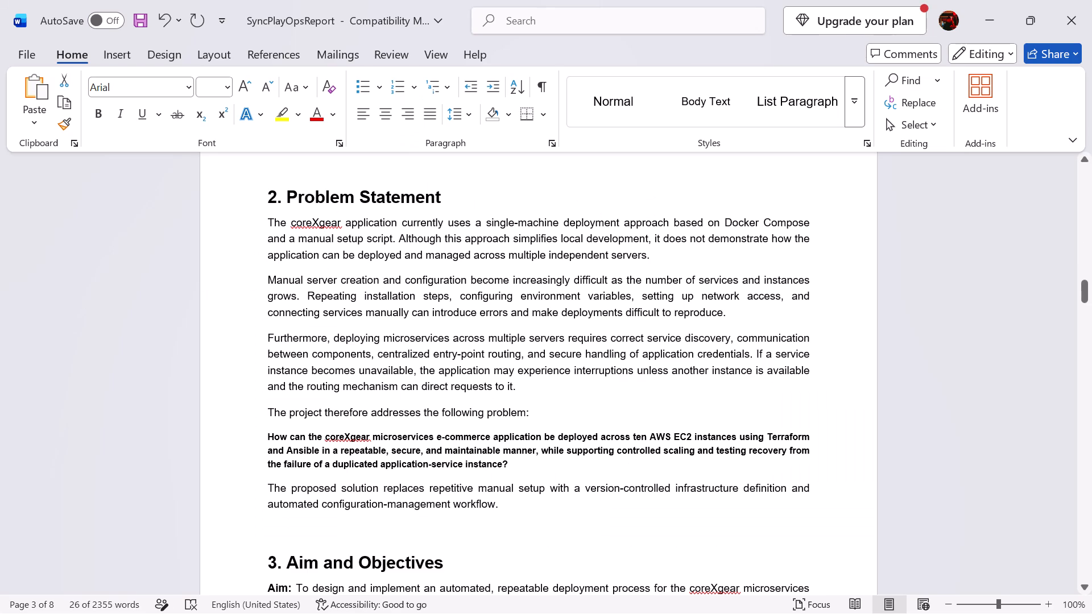
key(alt+Tab)
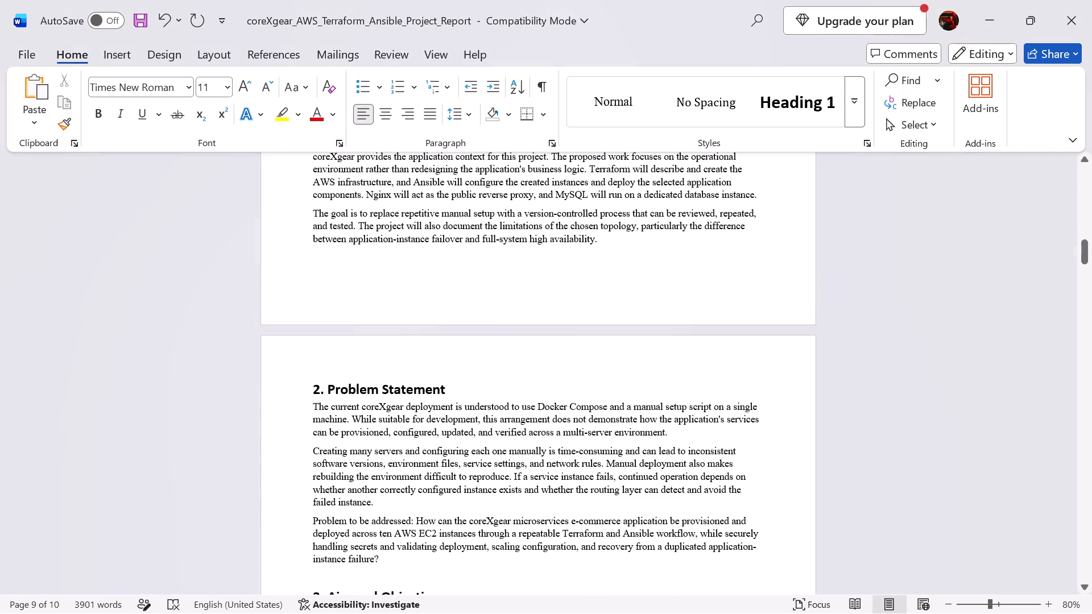
scroll(700, 443, up, 2)
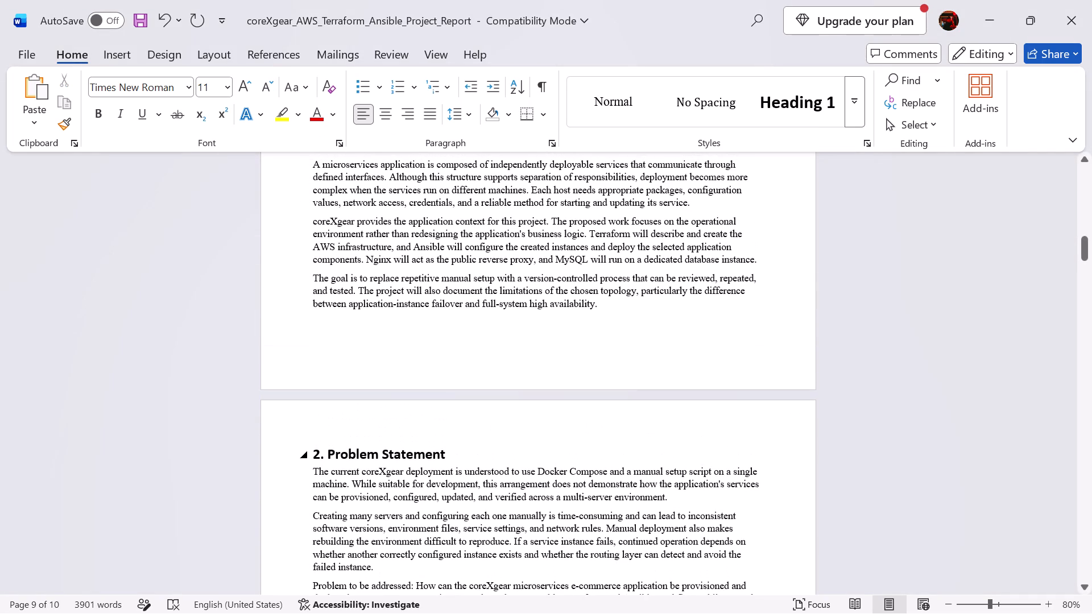
scroll(594, 348, down, 13)
scroll(566, 348, up, 1)
scroll(566, 348, down, 17)
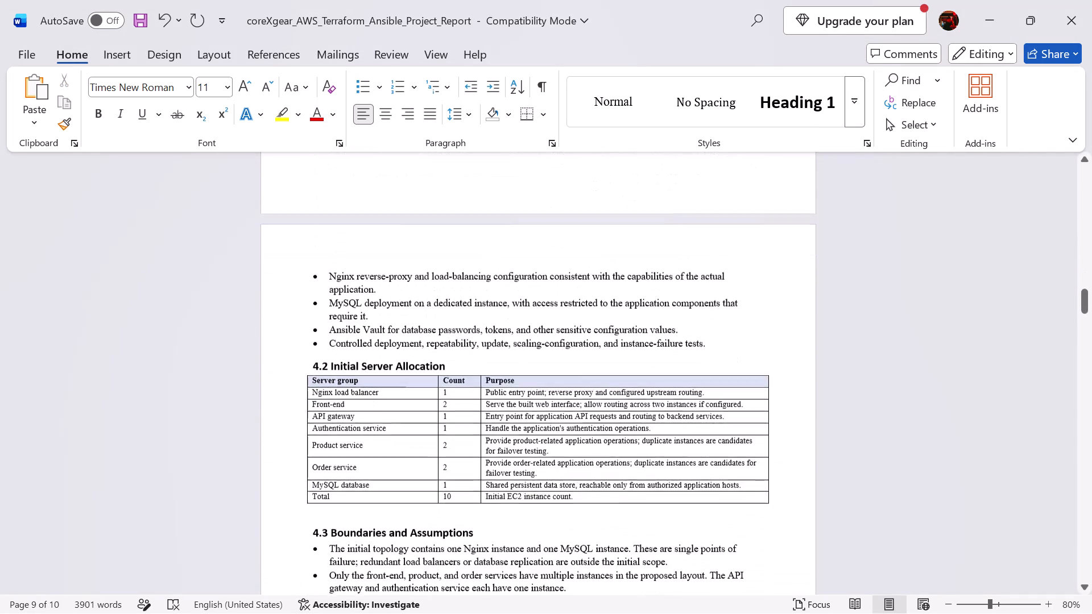
Check the end of the coreXgear project report, including the References list and the space after its last entry.
drag(1087, 301, 1081, 580)
click(495, 317)
scroll(742, 473, down, 3)
scroll(742, 473, up, 1)
scroll(742, 473, down, 3)
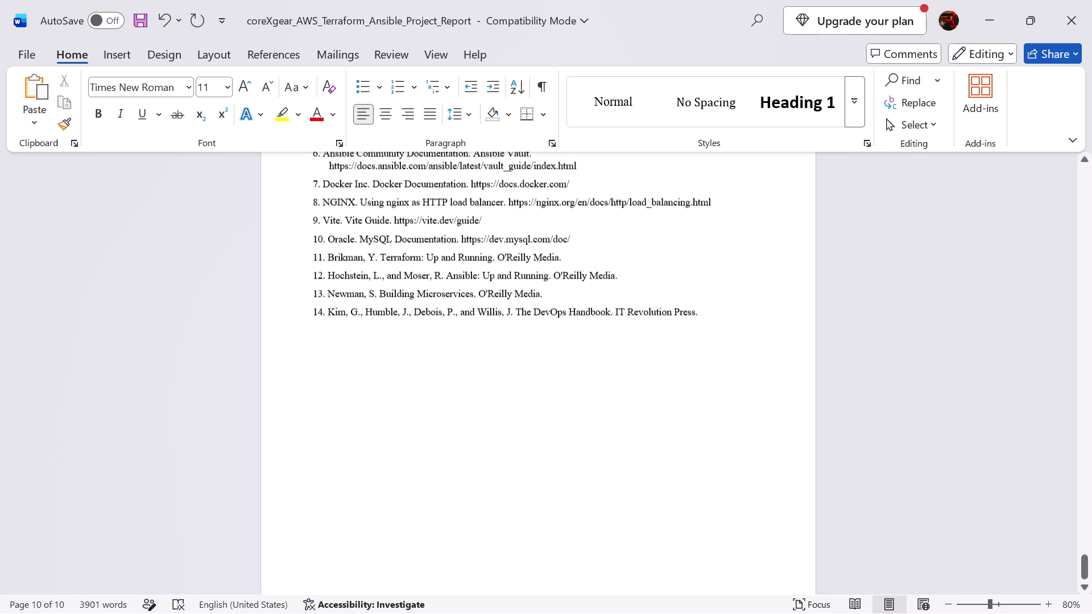
scroll(735, 427, down, 5)
scroll(542, 211, up, 9)
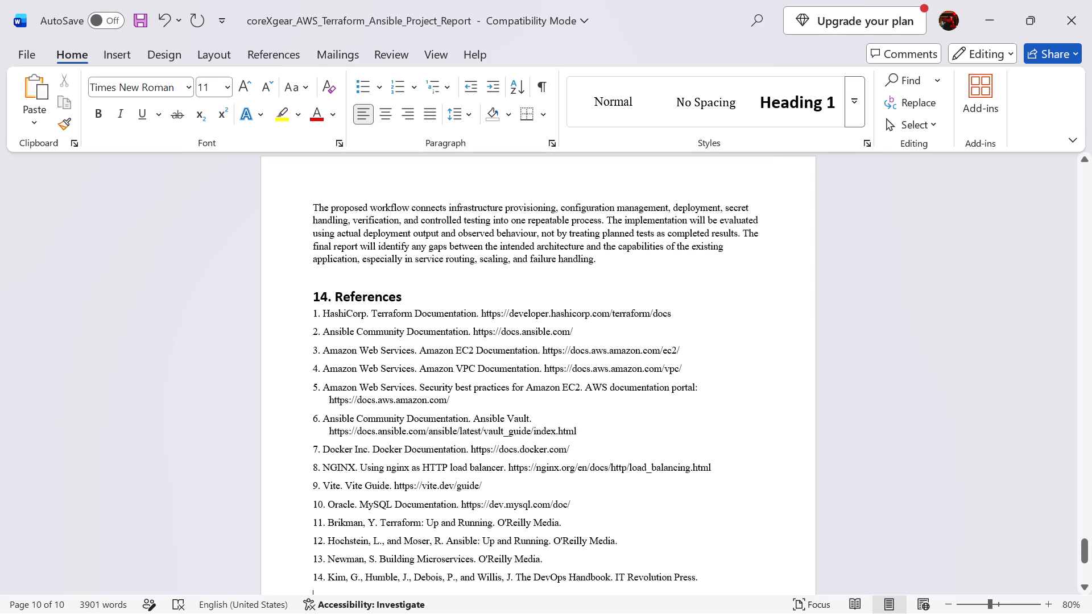
scroll(565, 360, up, 2)
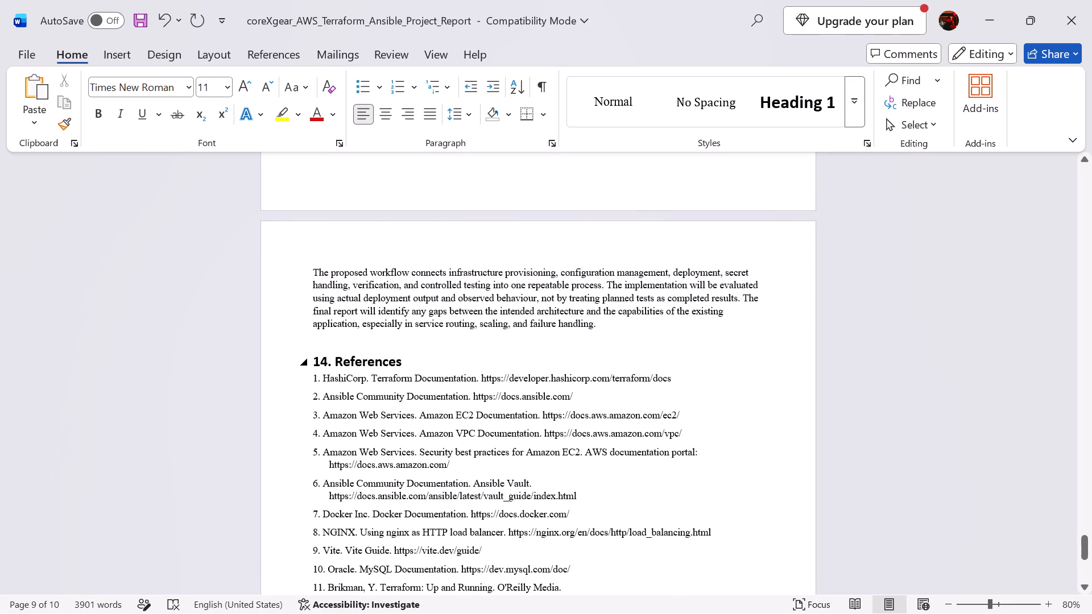
Review the coreXgear project report backwards from the References through its sections, tables and architecture figure to the cover page.
click(490, 276)
drag(383, 299, 317, 287)
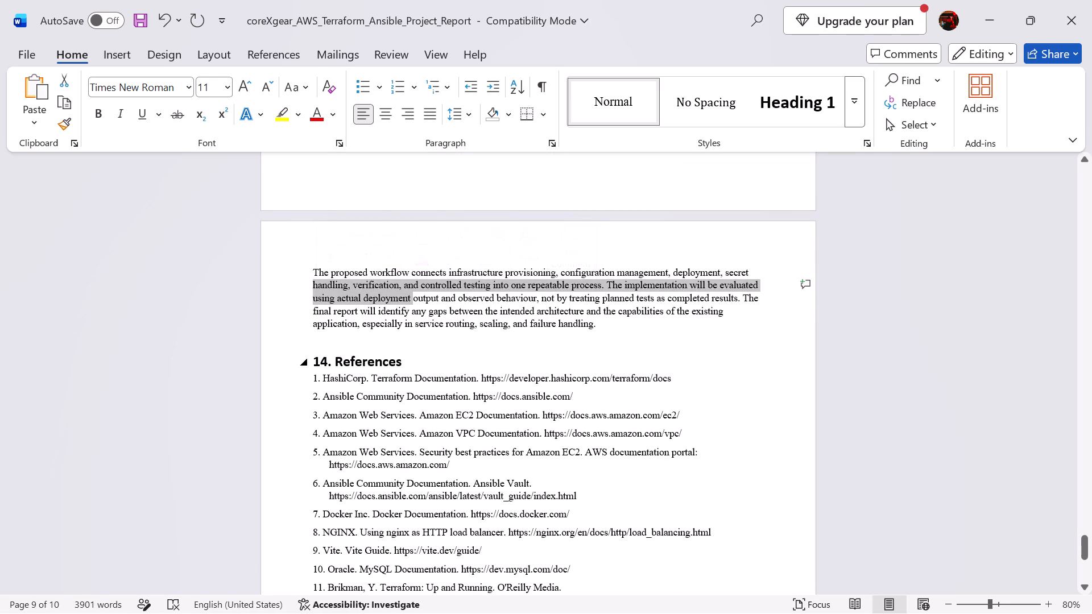
scroll(912, 325, up, 12)
scroll(913, 323, down, 1)
scroll(913, 323, up, 1)
scroll(913, 323, down, 1)
scroll(913, 323, up, 6)
scroll(899, 323, down, 1)
scroll(899, 323, up, 19)
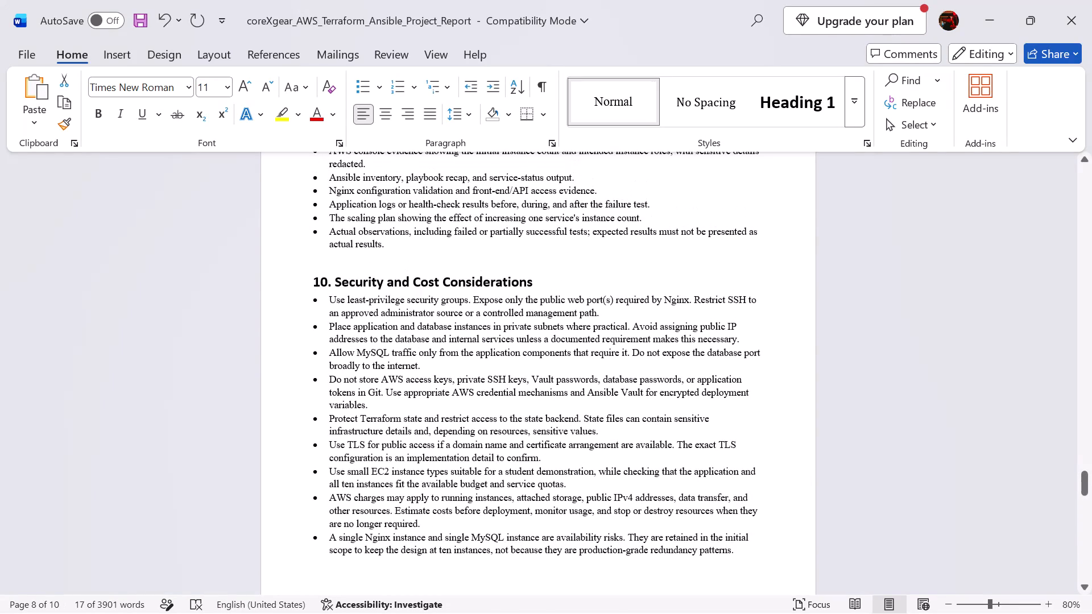
scroll(806, 321, up, 16)
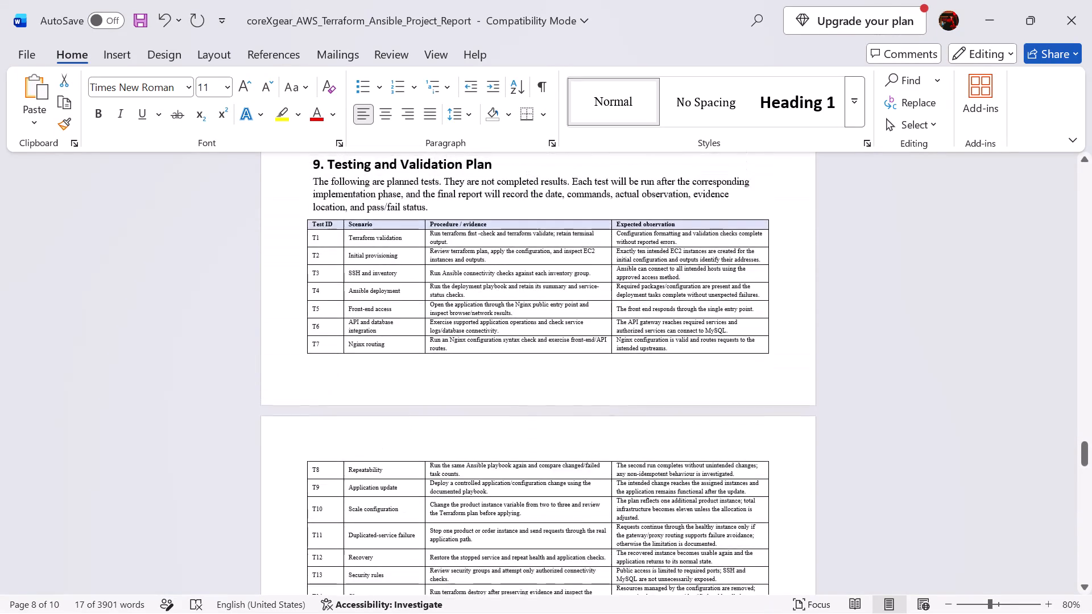
scroll(806, 321, up, 20)
scroll(806, 321, up, 17)
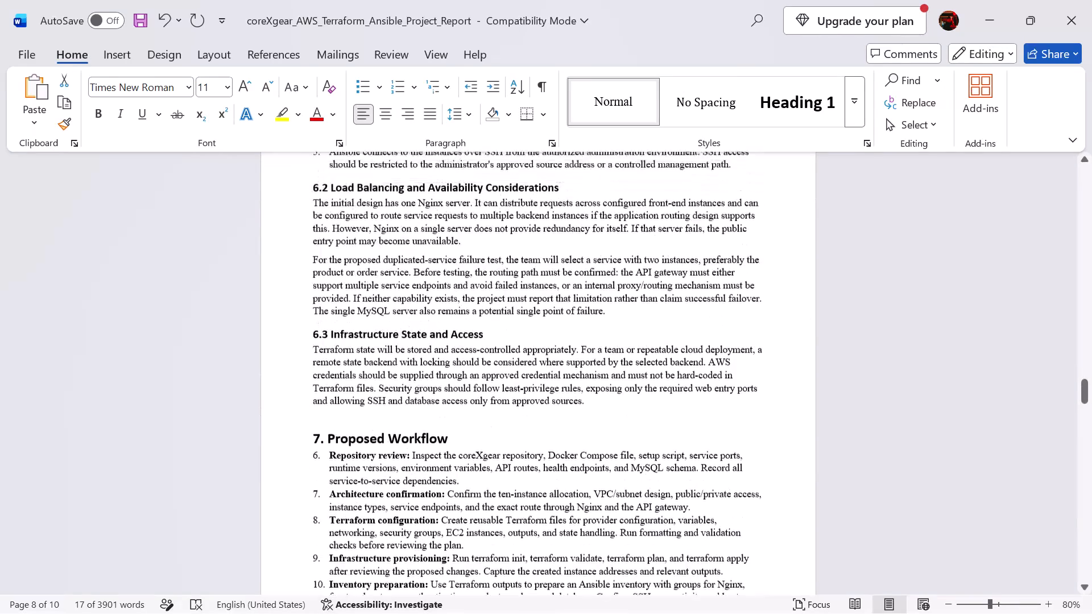
scroll(806, 321, up, 9)
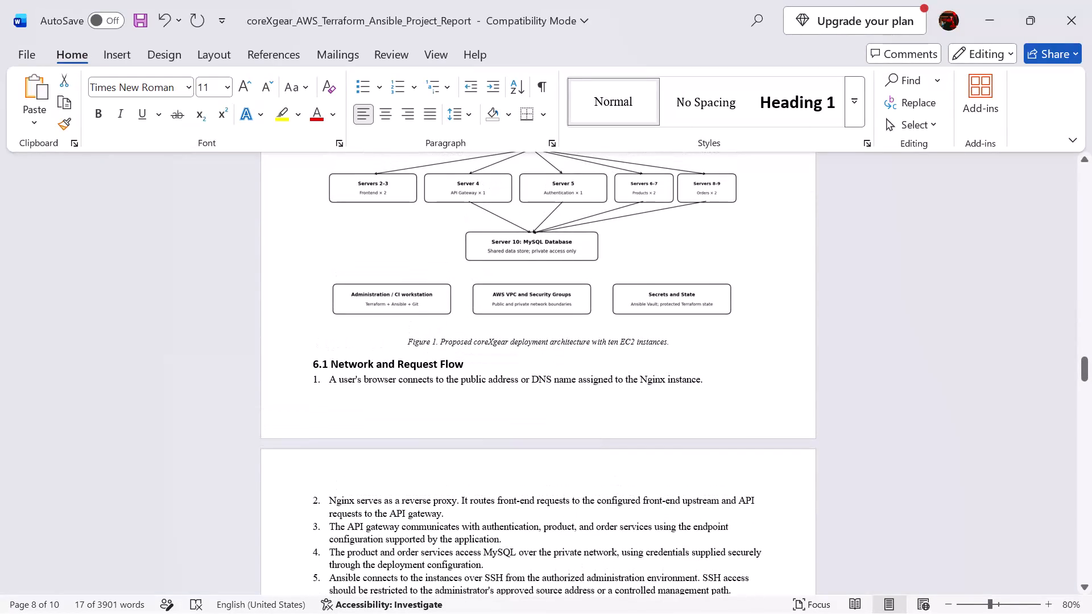
scroll(887, 321, up, 1)
middle_click(891, 321)
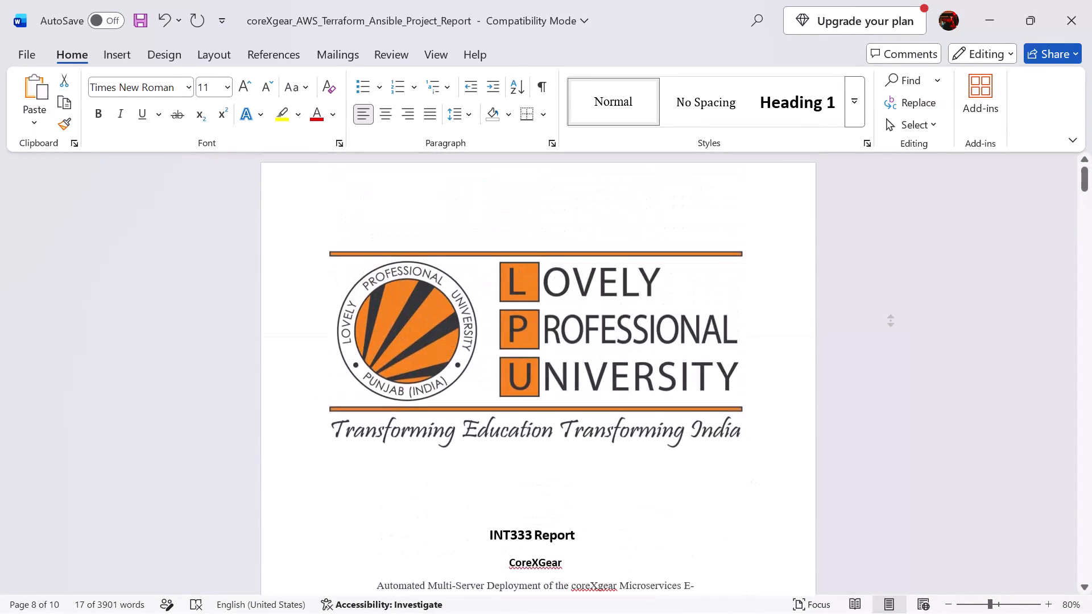
middle_click(862, 291)
Delete the empty line between the university logo and the INT333 Report title on the cover page.
scroll(861, 333, down, 5)
scroll(785, 364, down, 5)
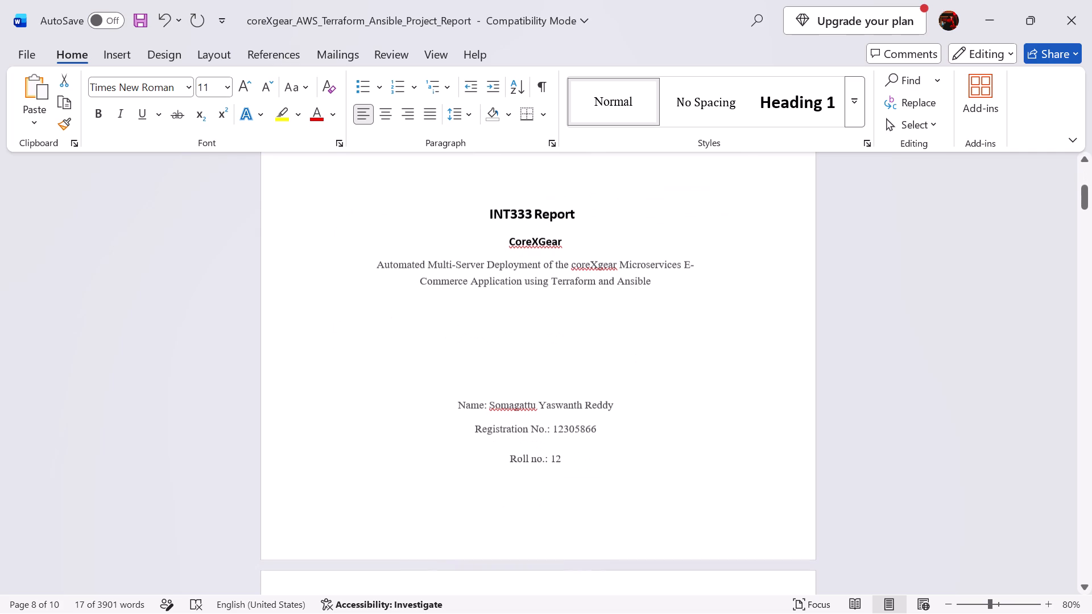
click(543, 363)
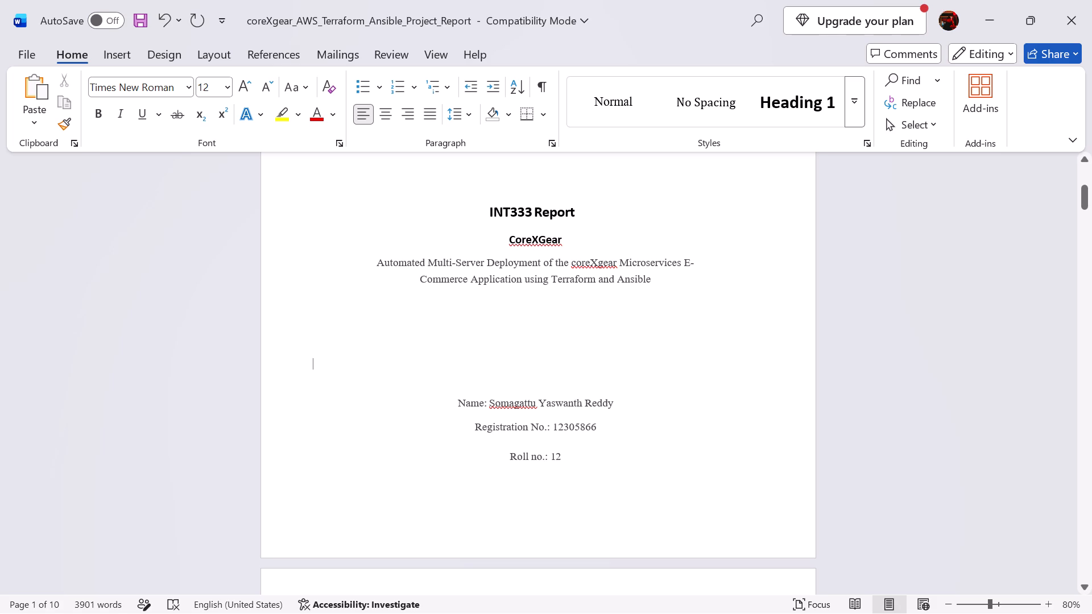
scroll(517, 306, up, 1)
scroll(517, 306, down, 1)
scroll(517, 306, up, 5)
click(530, 351)
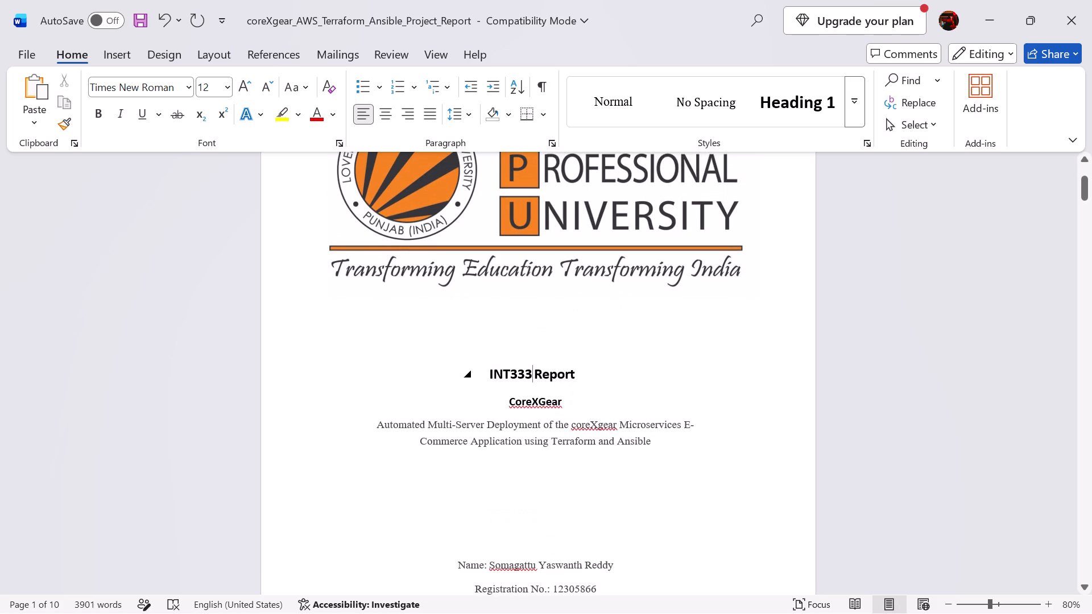
click(514, 345)
key(BackSpace)
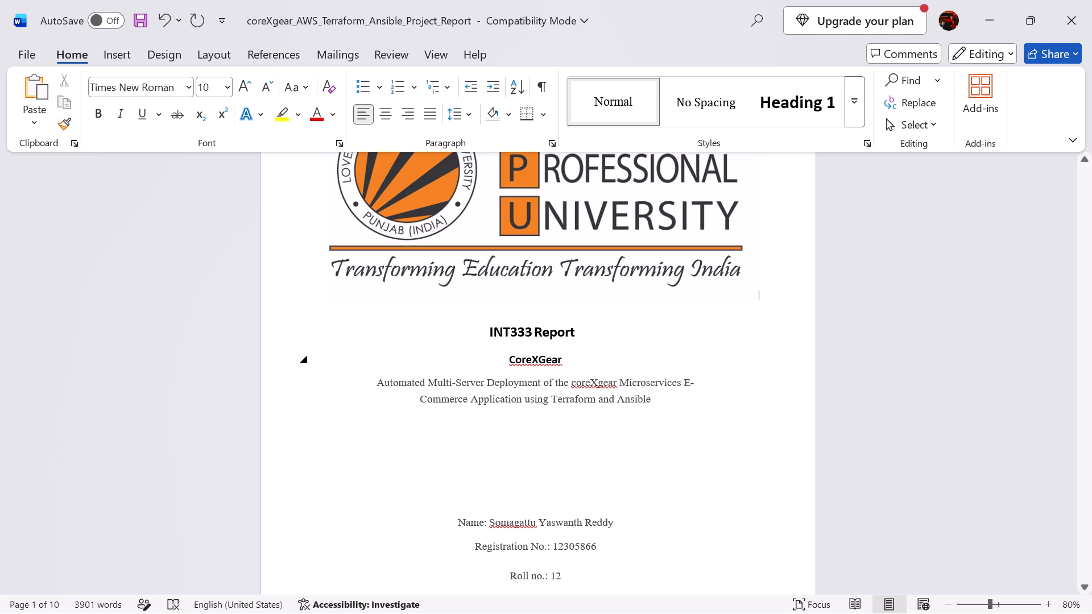
Place the cursor on an empty line between the project subtitle and the Name line on the cover page.
click(448, 485)
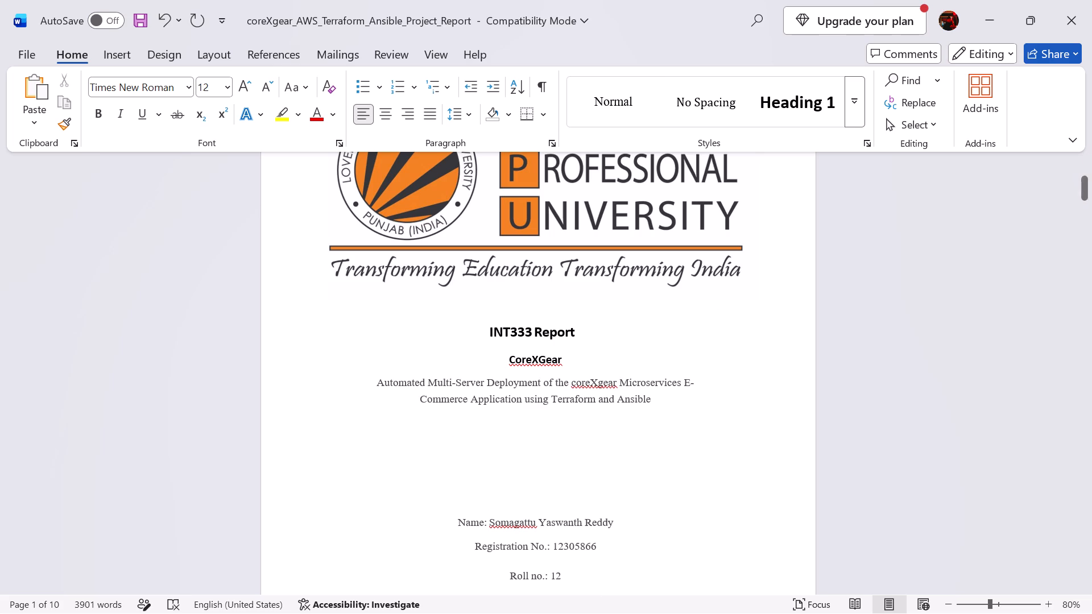
Delete four of the empty lines between the project subtitle and the Name line on the cover page.
key(BackSpace)
key(BackSpace)
key(BackSpace)
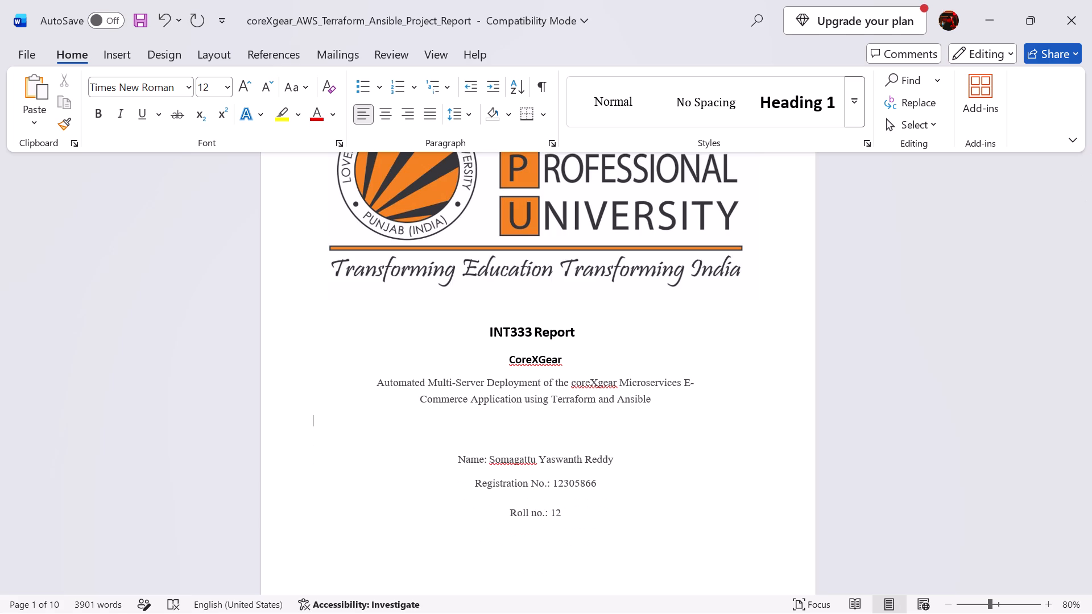
key(BackSpace)
Insert a line break below the project subtitle and start an indented "Submitted B" label directly above the Name line.
key(Right)
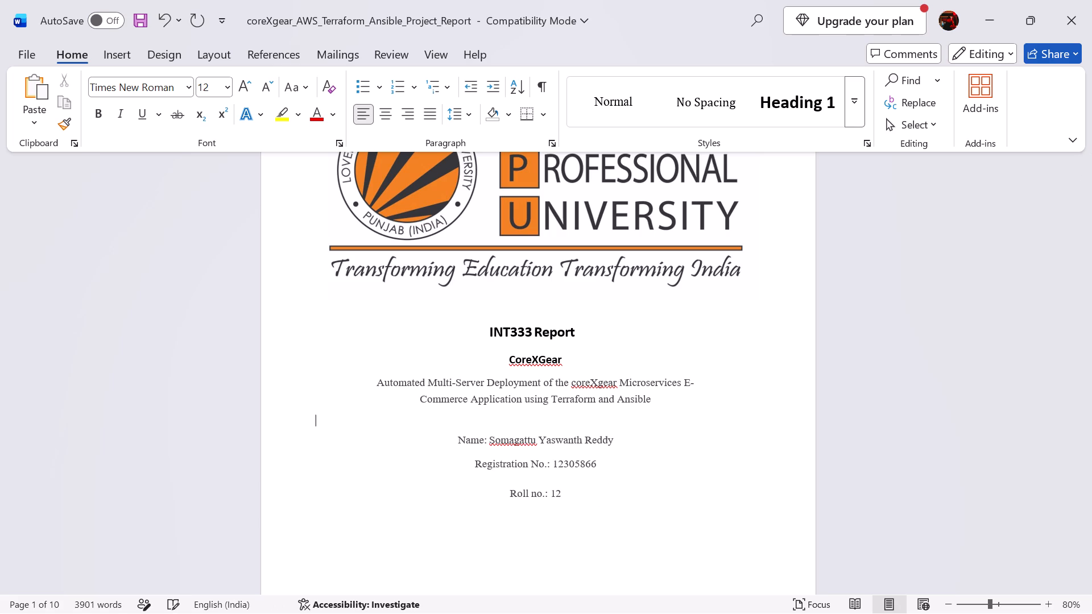
key(Tab)
key(Tab)
key(Tab)
key(Tab)
key(Tab)
key(Return)
key(Tab)
key(Tab)
key(Tab)
key(Tab)
key(Tab)
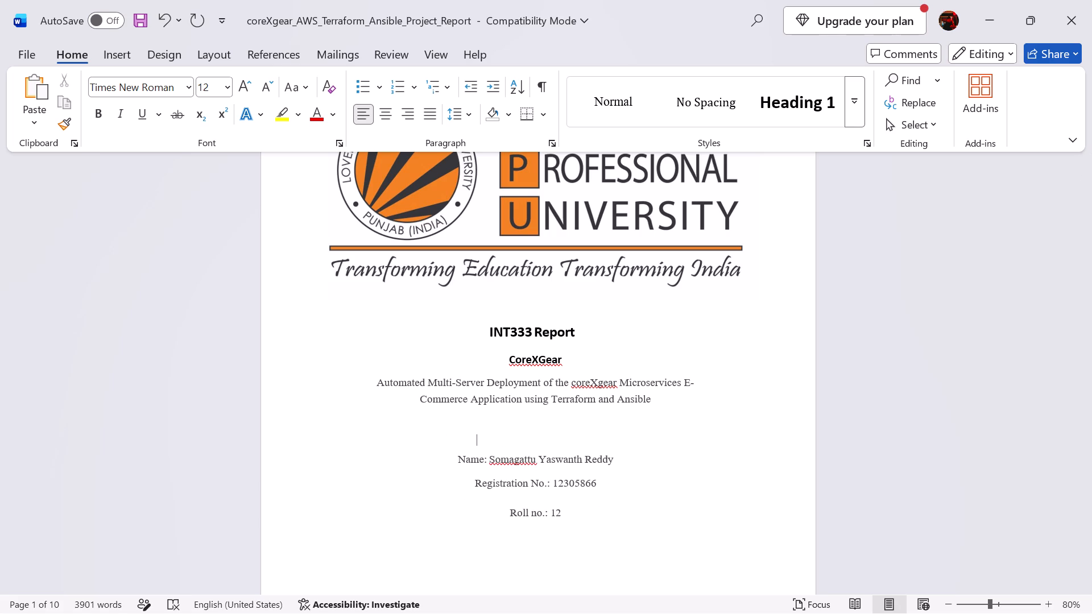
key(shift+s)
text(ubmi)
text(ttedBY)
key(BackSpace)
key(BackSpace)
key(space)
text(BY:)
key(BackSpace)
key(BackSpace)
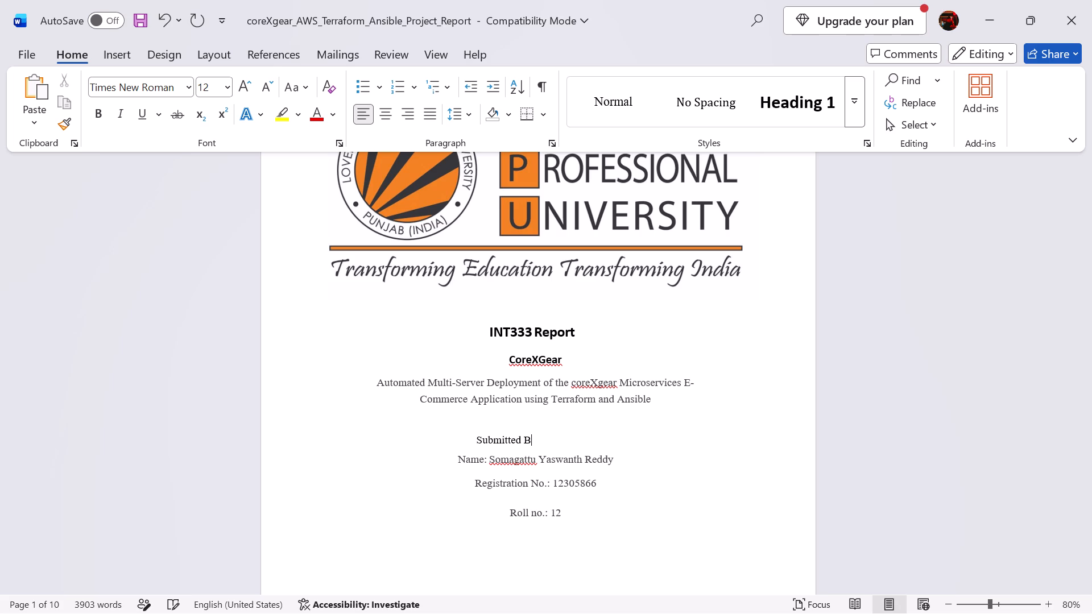
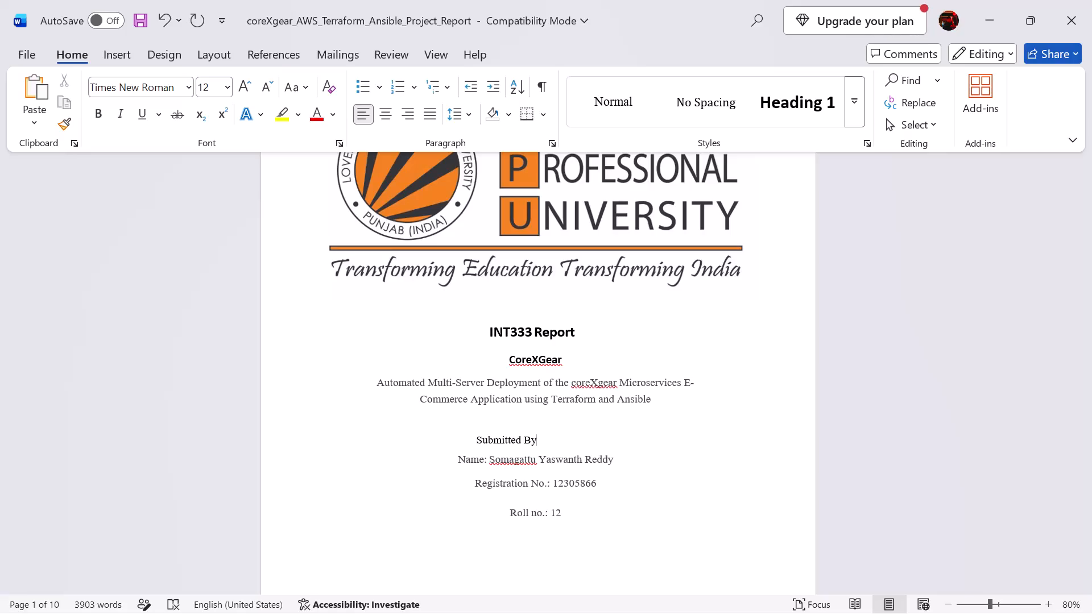
Add a colon to the end of the Submitted By line on the cover page and format the line bold at size 16.
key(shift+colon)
click(533, 439)
drag(538, 440, 521, 444)
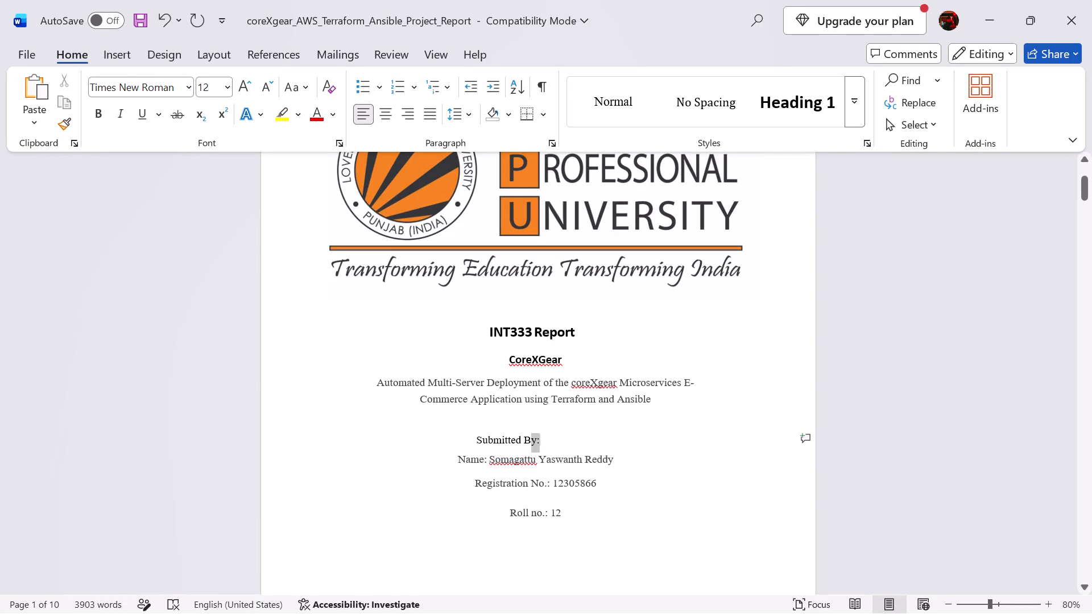
drag(521, 444, 508, 444)
click(515, 417)
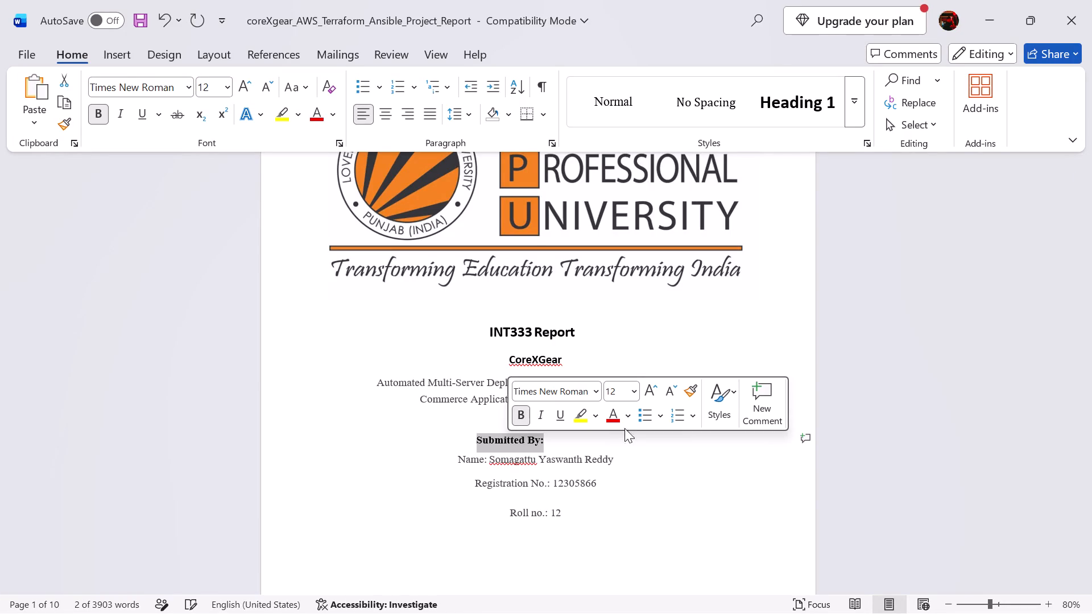
click(638, 396)
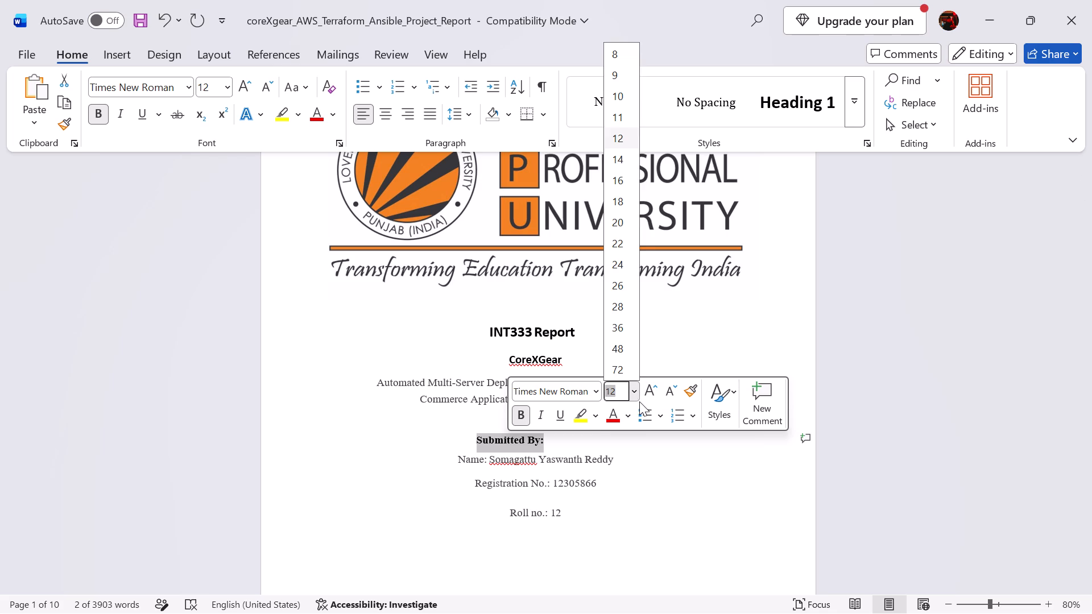
click(617, 182)
click(940, 410)
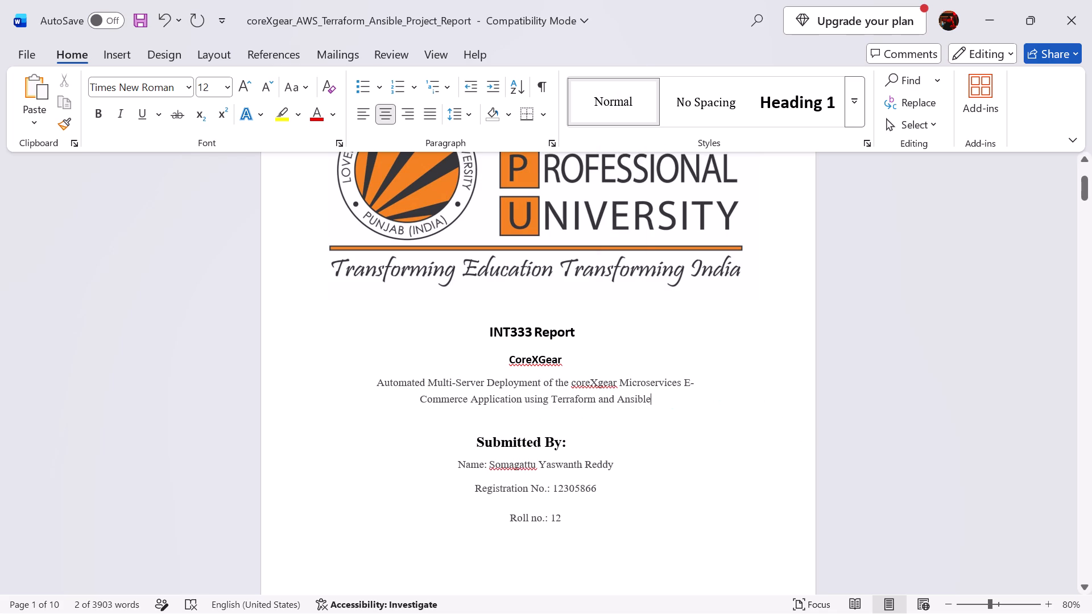
Insert five spaces before the Submitted By: heading to shift it towards the centre of the cover page.
click(477, 437)
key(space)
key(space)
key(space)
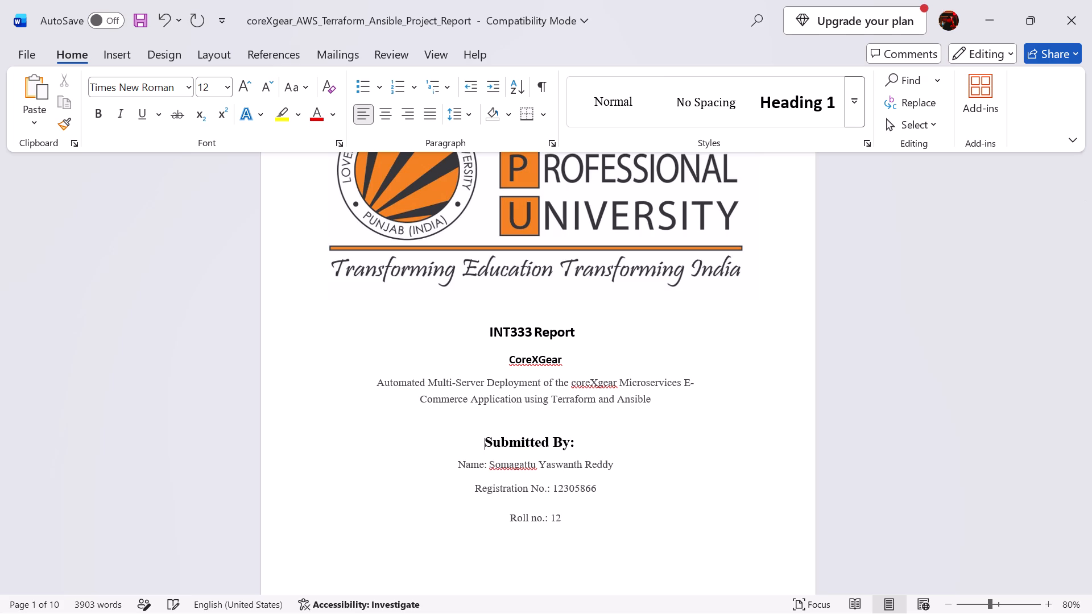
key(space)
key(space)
Select the Registration No. and Roll no. lines under the Submitted By: heading on the cover page.
scroll(601, 479, down, 2)
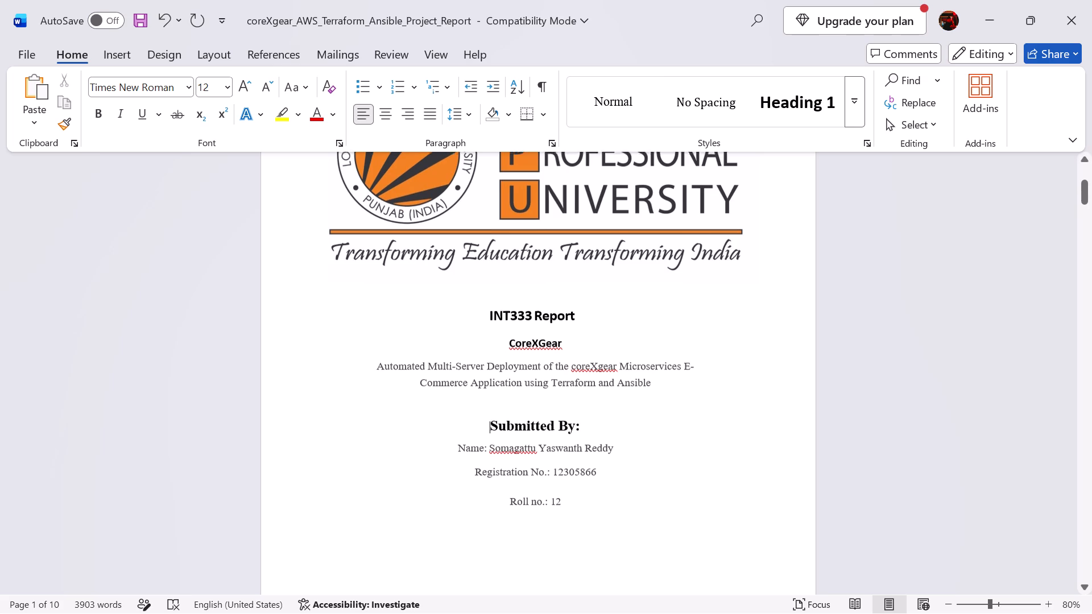
scroll(601, 479, down, 2)
scroll(565, 405, down, 3)
click(575, 288)
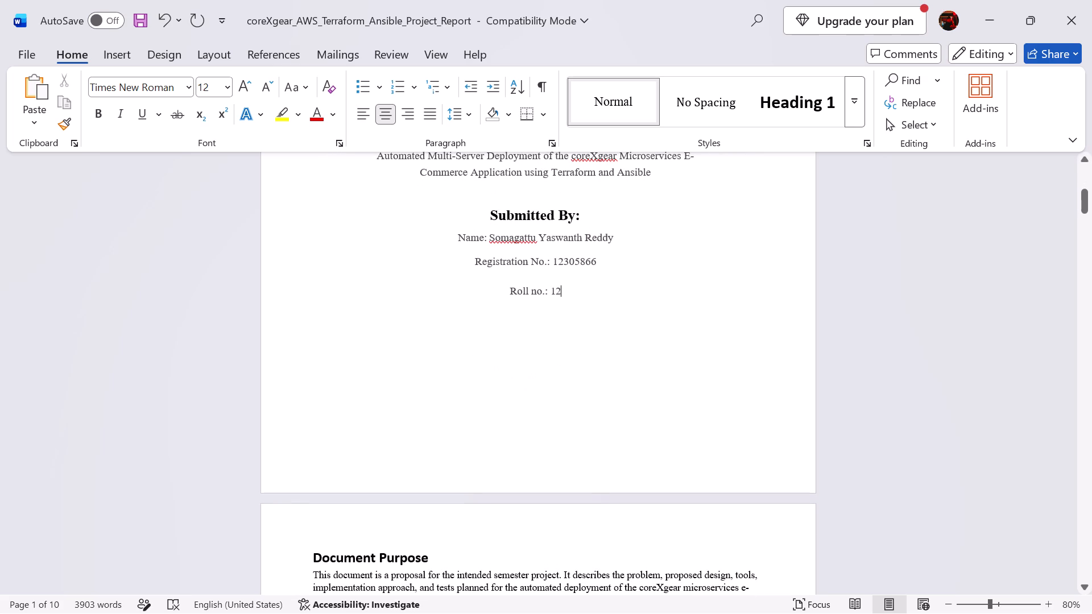
drag(561, 293, 436, 258)
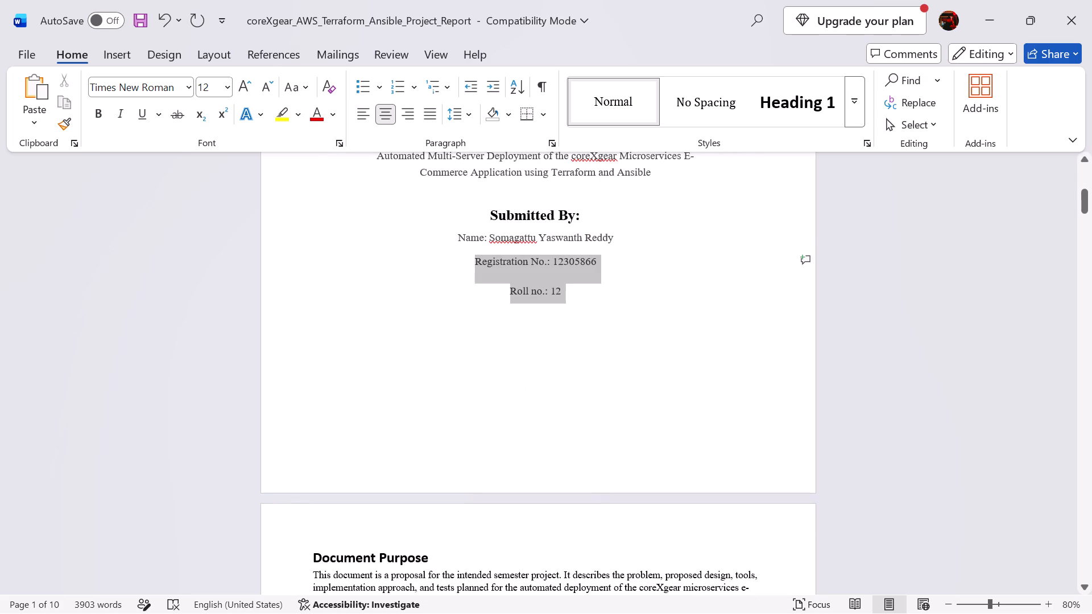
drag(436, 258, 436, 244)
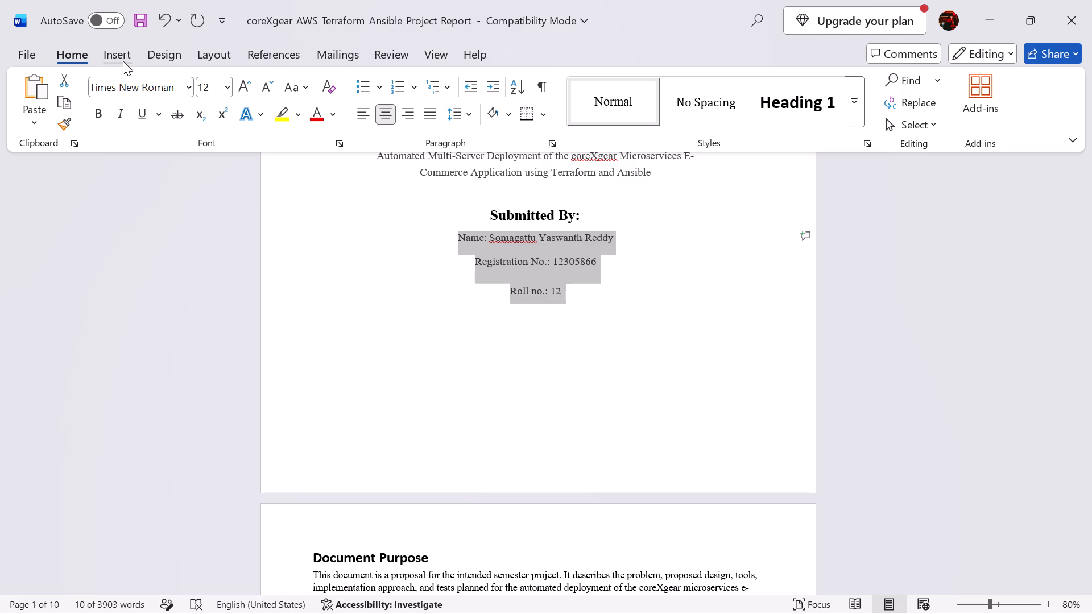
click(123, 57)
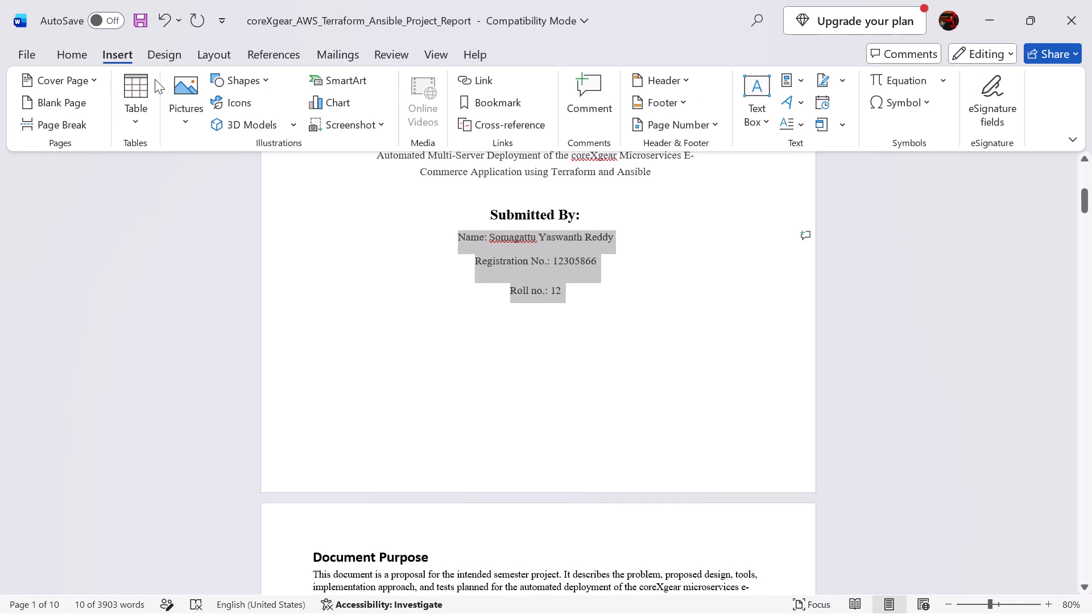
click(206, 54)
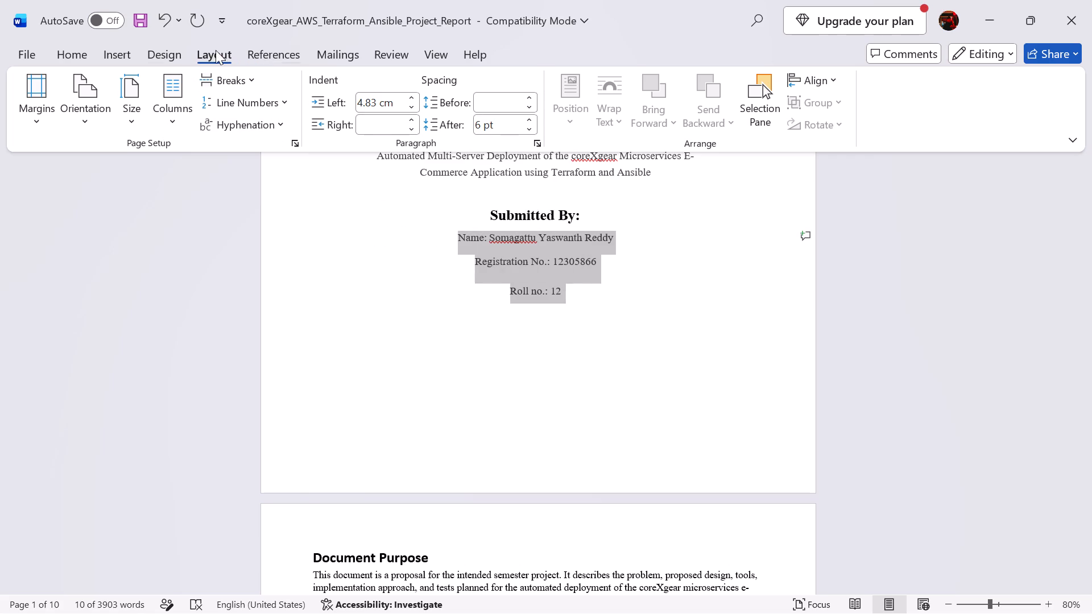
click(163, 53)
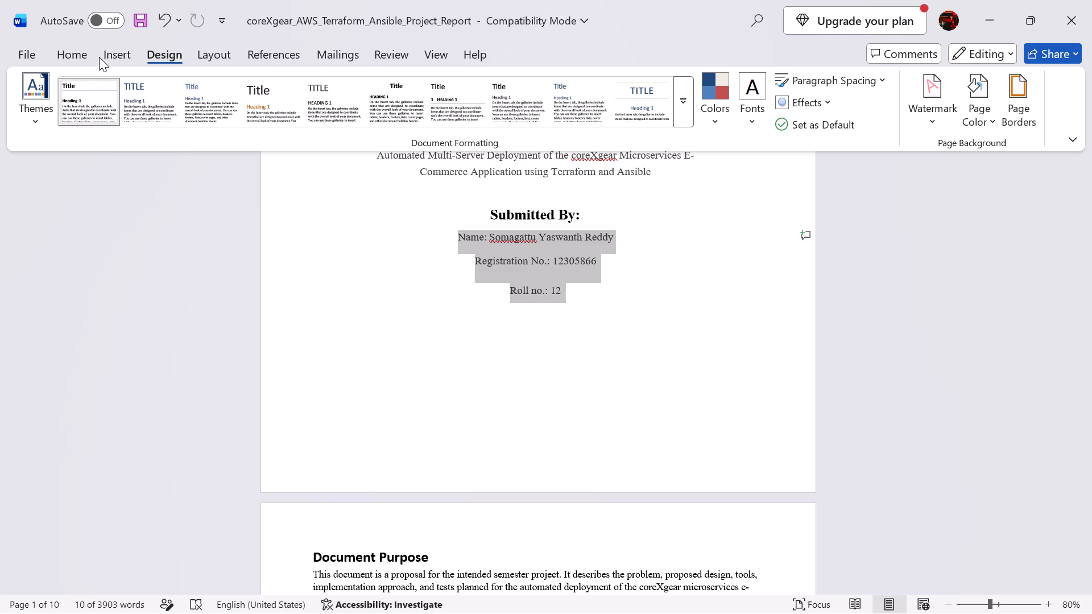
Apply the No Spacing style to the selected Name, Registration No. and Roll no. lines on the cover page.
click(130, 57)
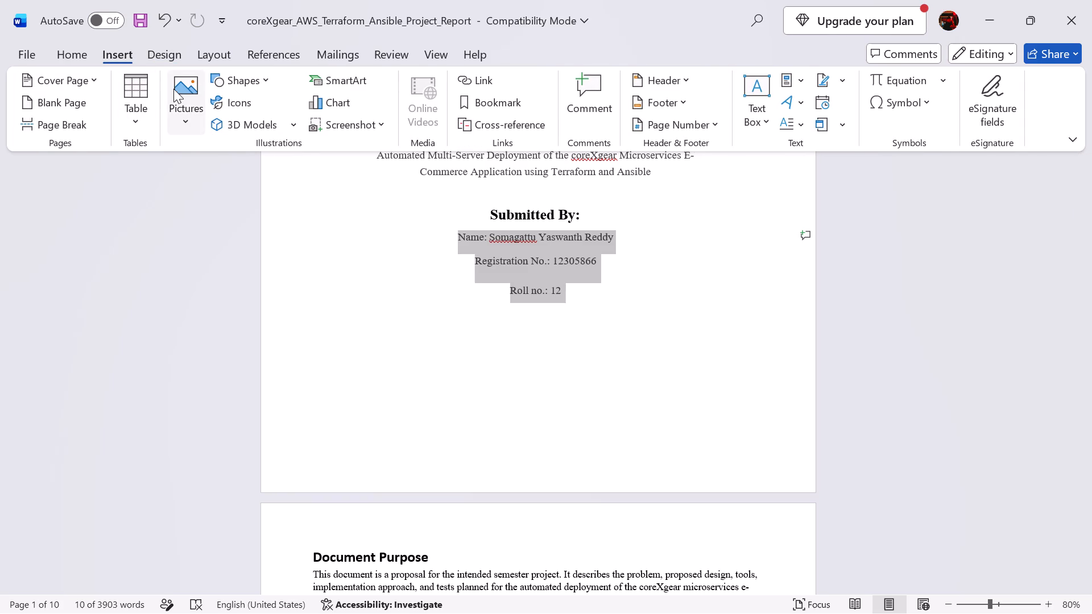
click(81, 55)
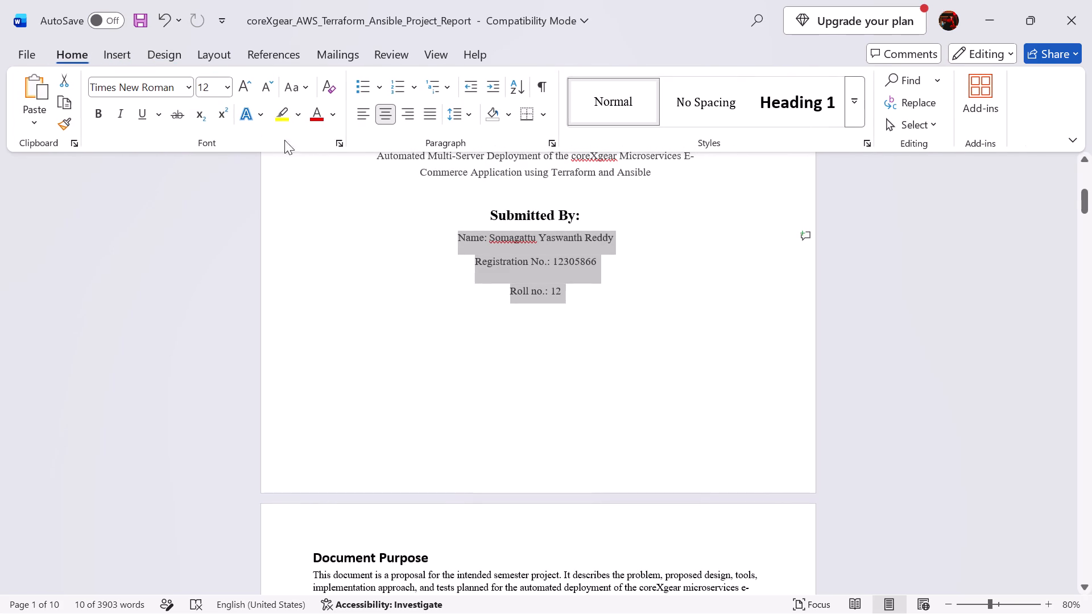
click(698, 108)
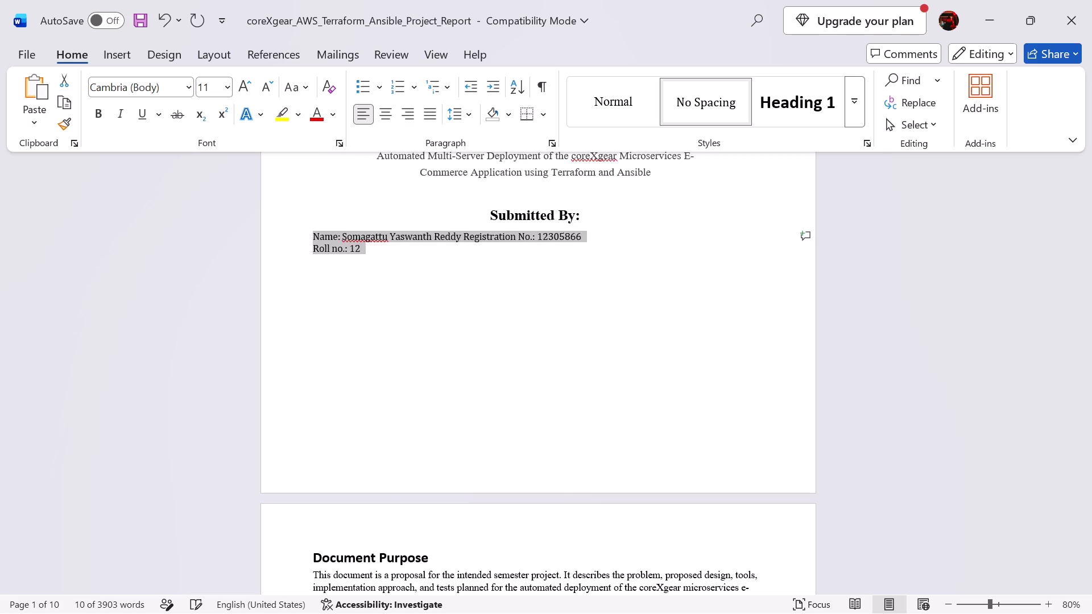
Indent the Name line by five tab stops so it starts beneath the Submitted By heading.
click(317, 235)
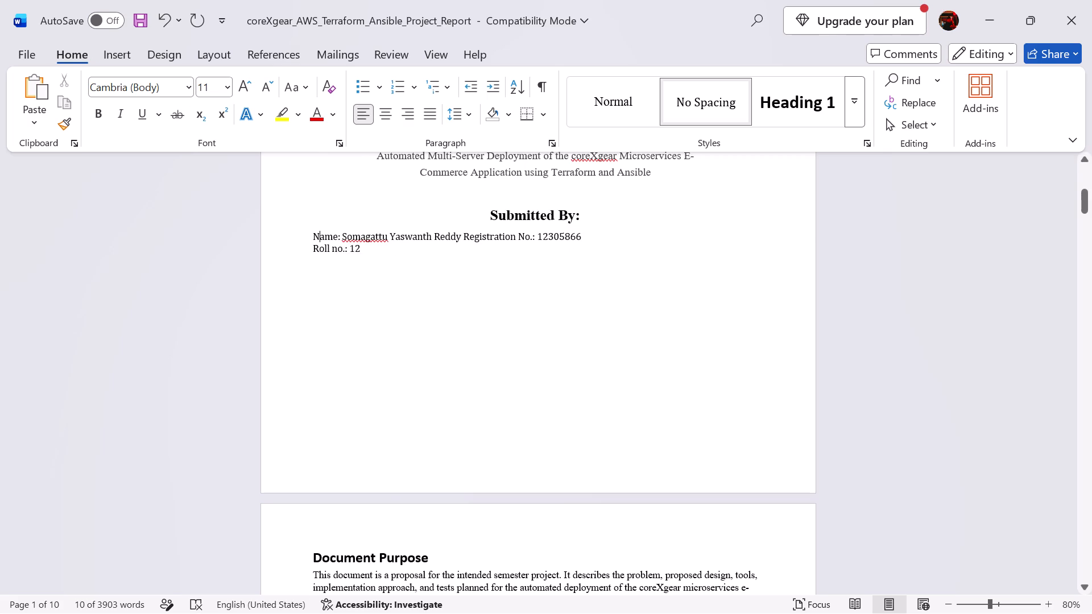
key(Left)
key(Tab)
key(Tab)
key(Tab)
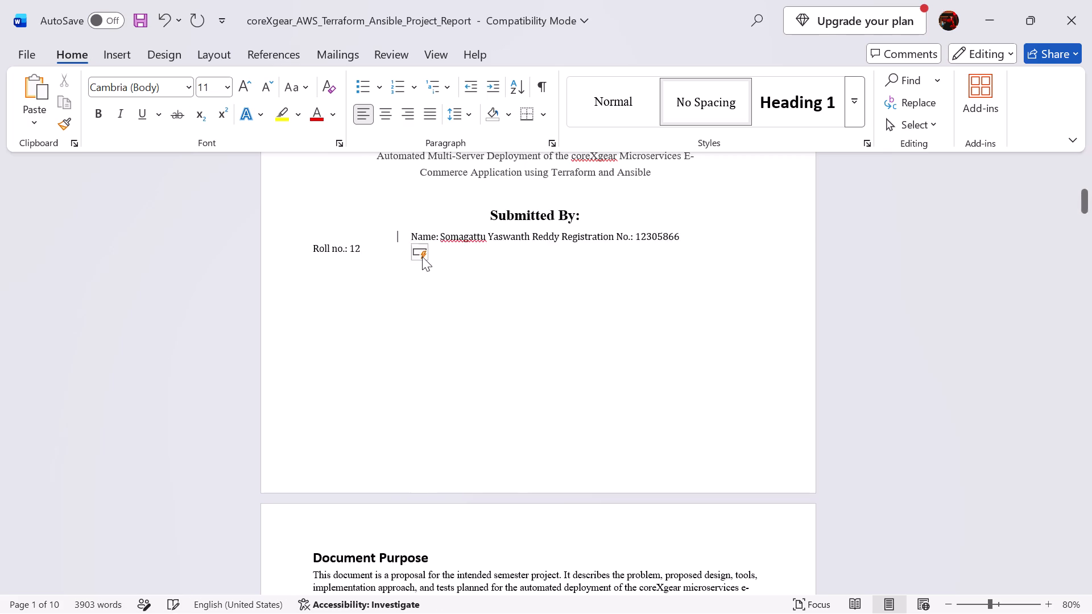
key(Tab)
key(Tab)
Split the Registration No. entry onto its own line below the Name entry.
key(Right)
key(Right)
key(Right)
key(Right)
key(Right)
key(Right)
key(Right)
key(Right)
key(Right)
key(Right)
key(Right)
key(Right)
key(Right)
key(Right)
key(Right)
key(Right)
key(Right)
key(Right)
key(Right)
key(Right)
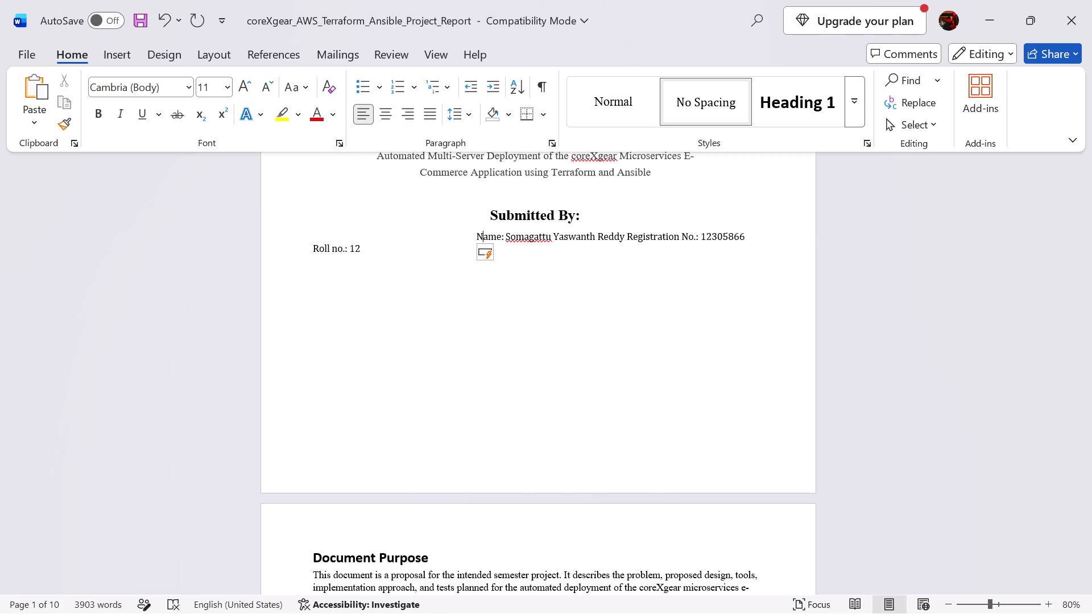
key(Right)
key(Return)
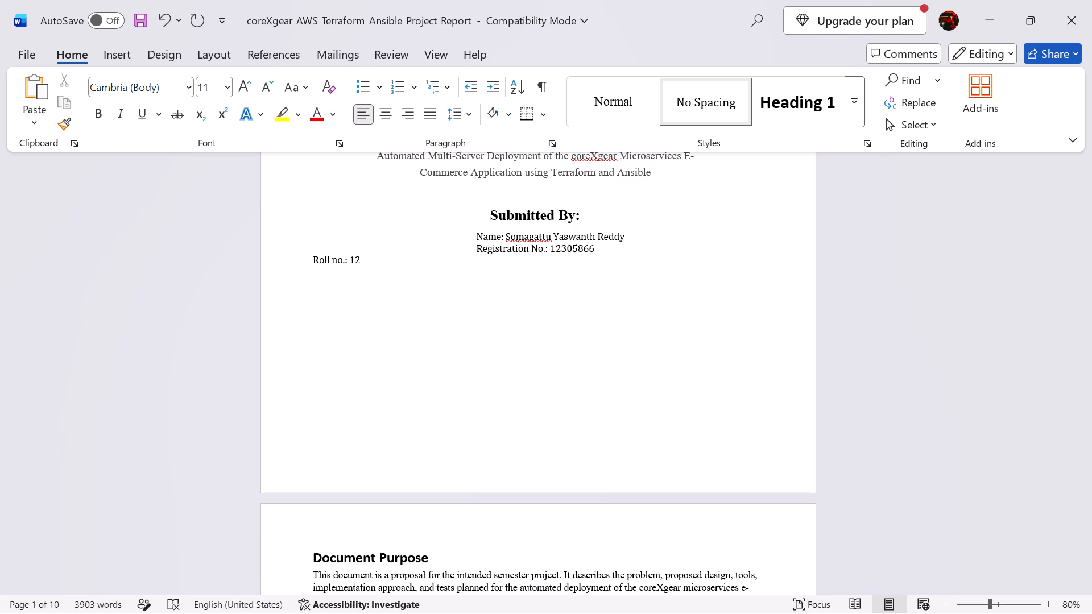
Indent the Roll no. line by five tab stops to align it with the Name and Registration No. lines.
key(Down)
key(Left)
key(Left)
key(Left)
key(Left)
key(Left)
key(Left)
key(Left)
key(Left)
key(Left)
key(Left)
key(Left)
key(Left)
key(Tab)
key(Tab)
key(Tab)
key(Tab)
key(Tab)
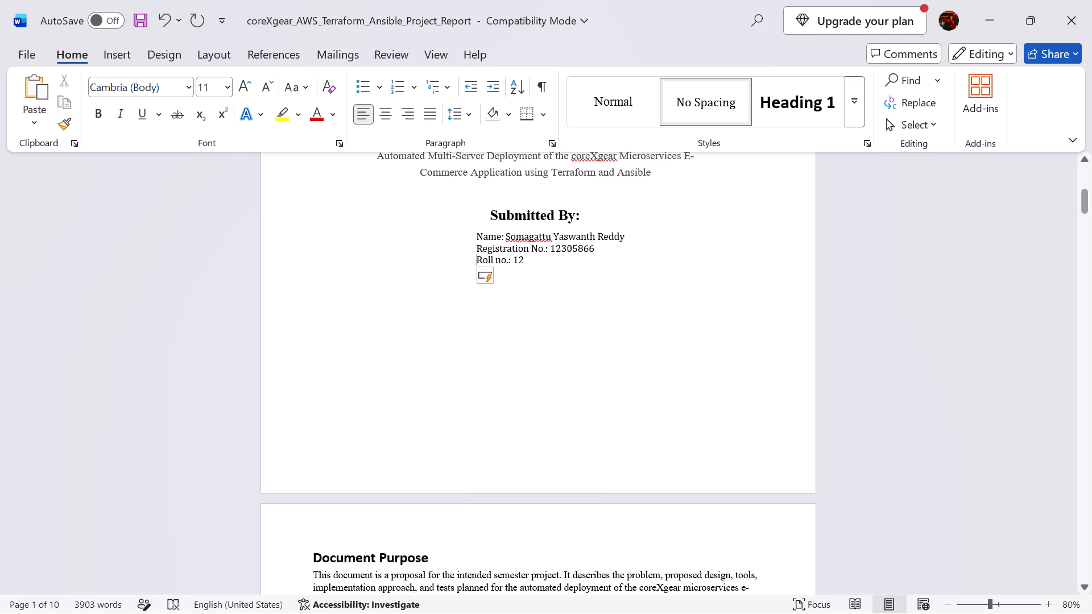
Insert three tab spaces between the Name label and the student's name.
click(505, 231)
click(517, 272)
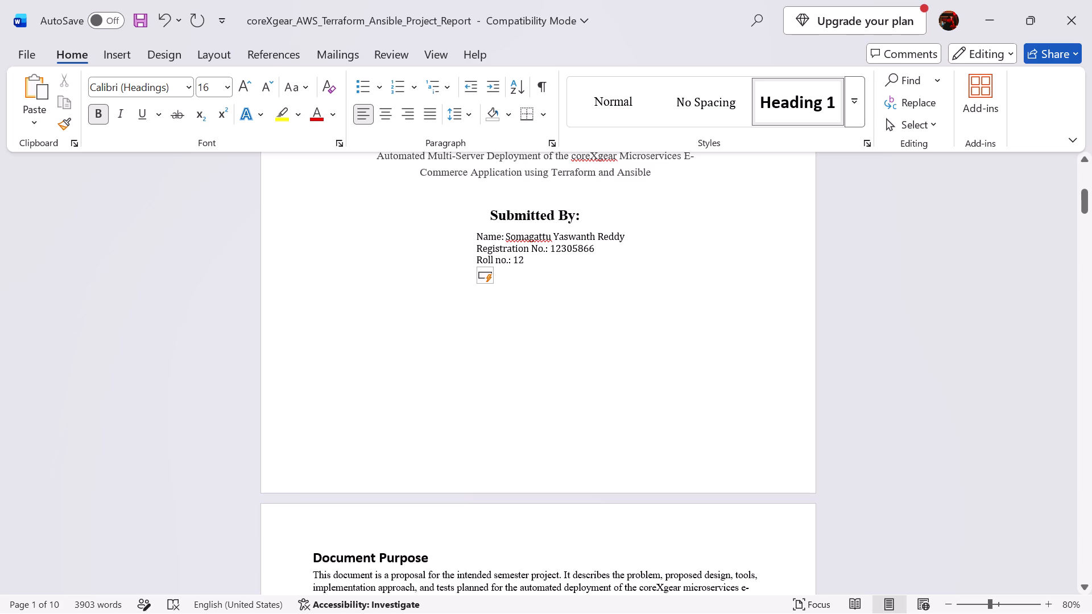
click(506, 235)
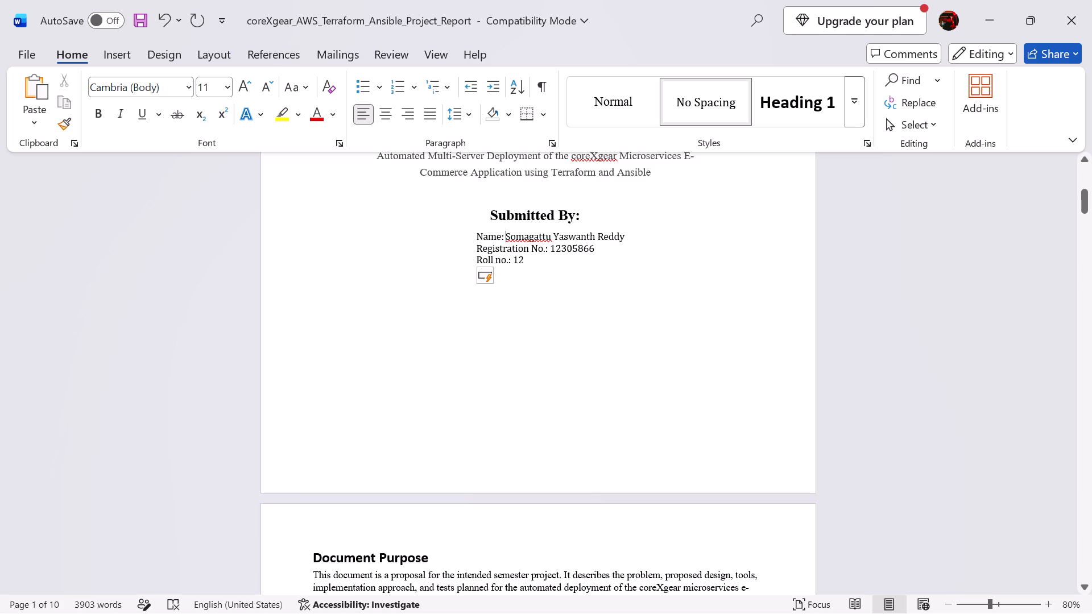
key(Tab)
key(Tab)
key(Tab)
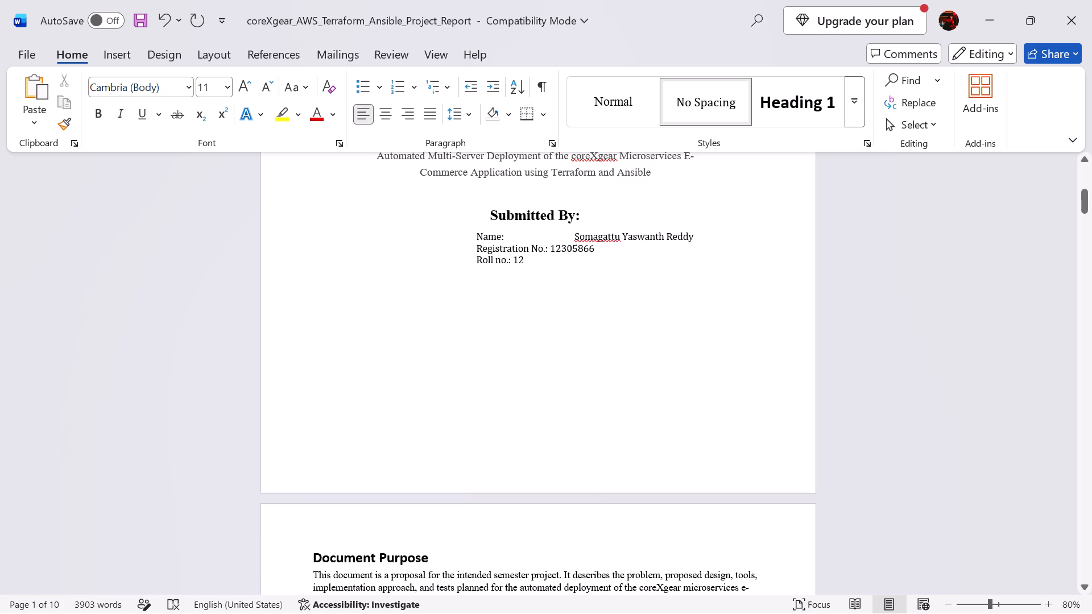
Insert tab spacing before the Registration No. and Roll no. values so they line up with the name value above.
click(551, 247)
key(Tab)
click(515, 260)
key(Tab)
key(Tab)
key(Tab)
key(BackSpace)
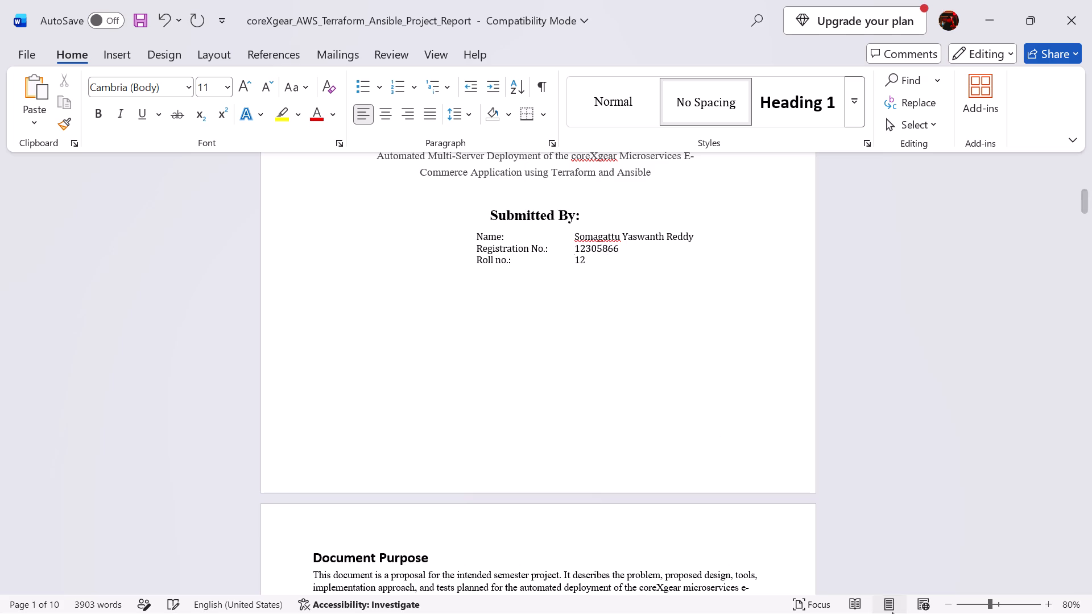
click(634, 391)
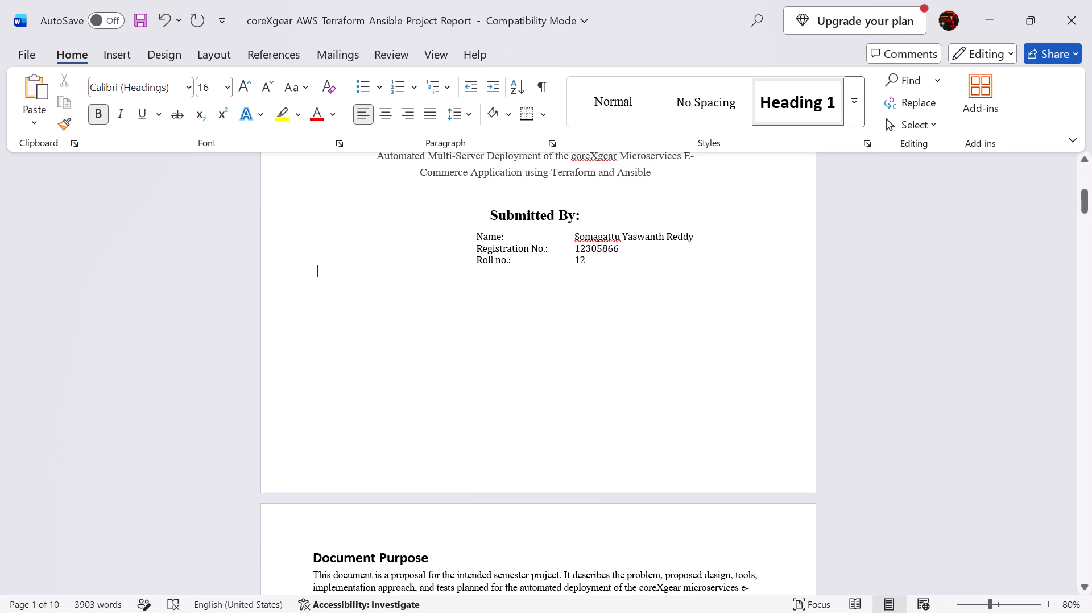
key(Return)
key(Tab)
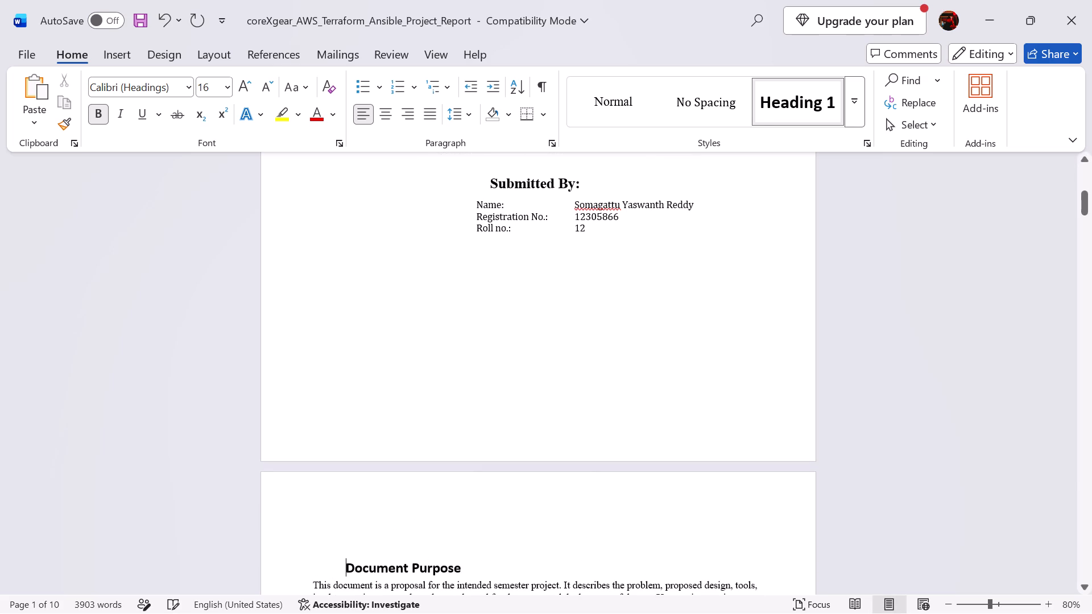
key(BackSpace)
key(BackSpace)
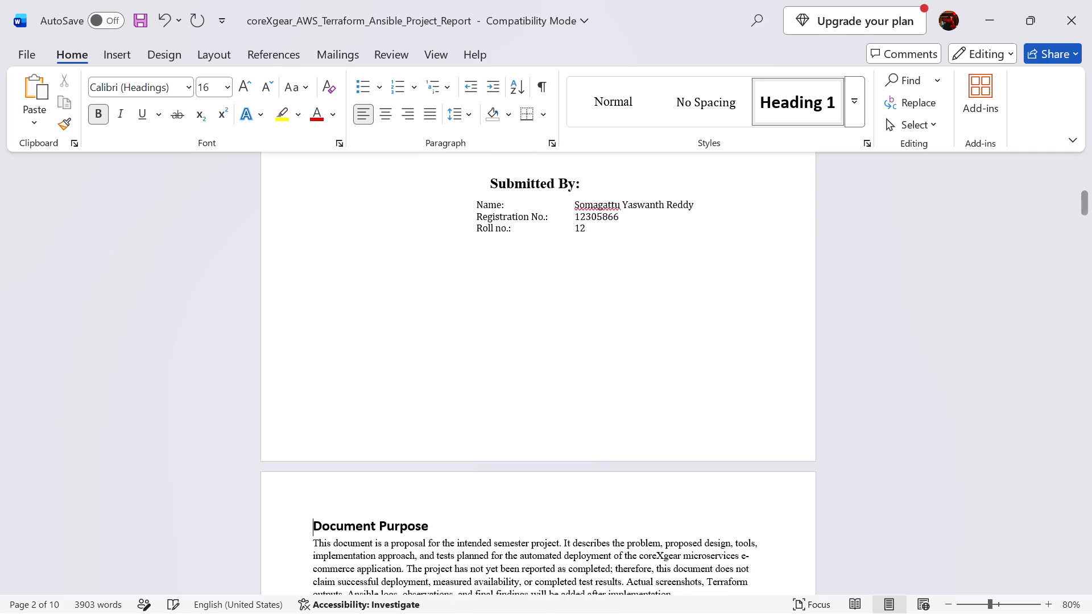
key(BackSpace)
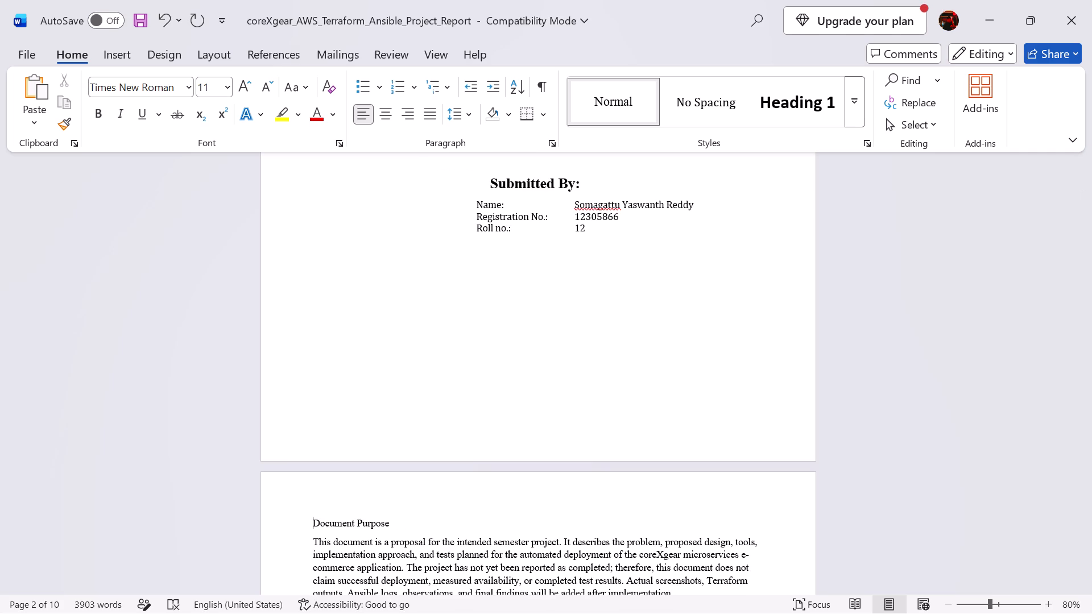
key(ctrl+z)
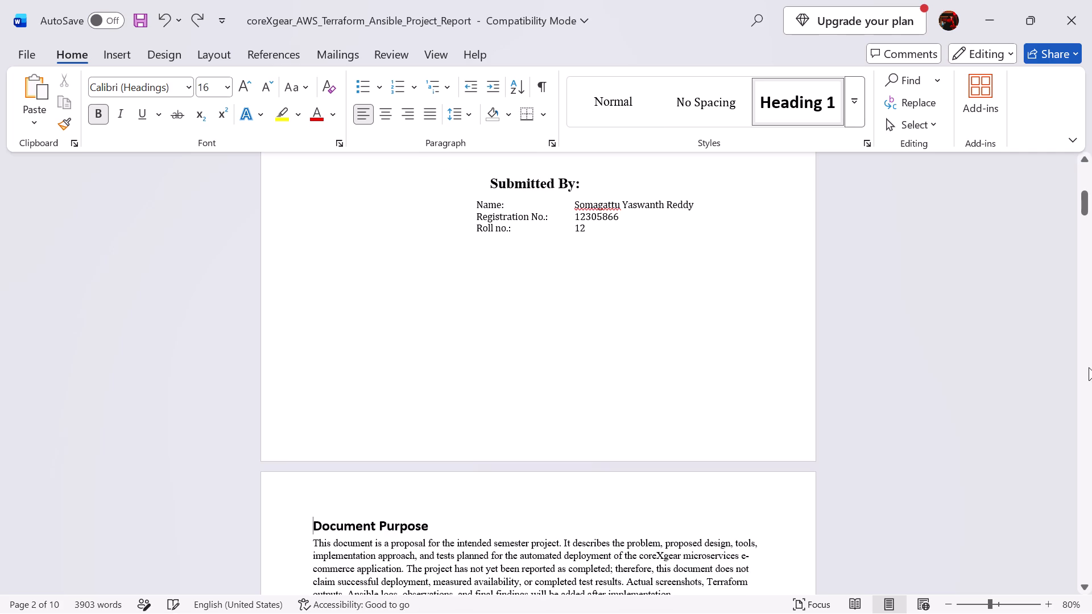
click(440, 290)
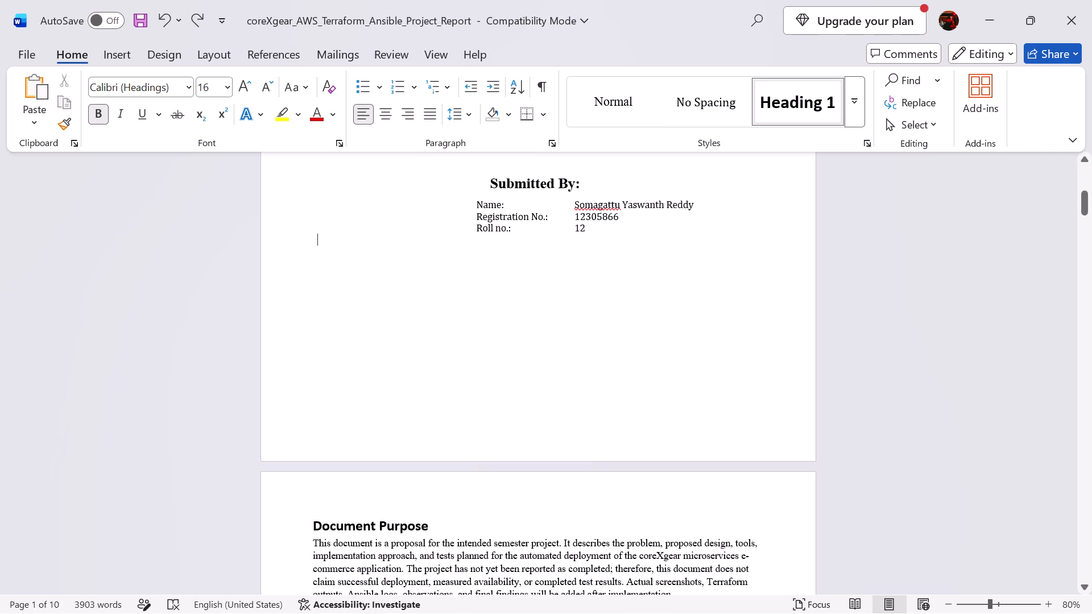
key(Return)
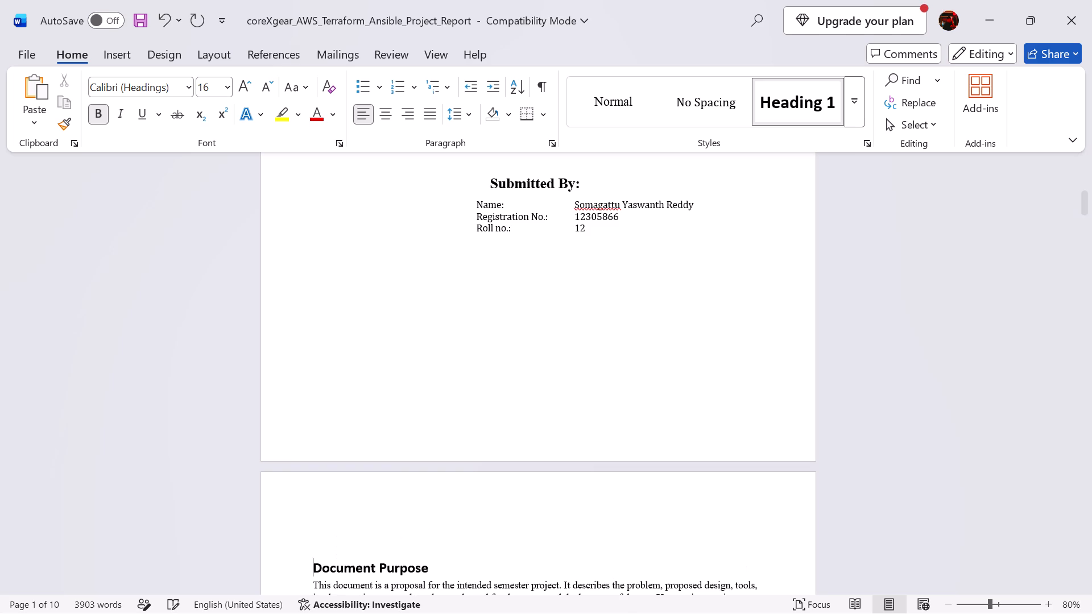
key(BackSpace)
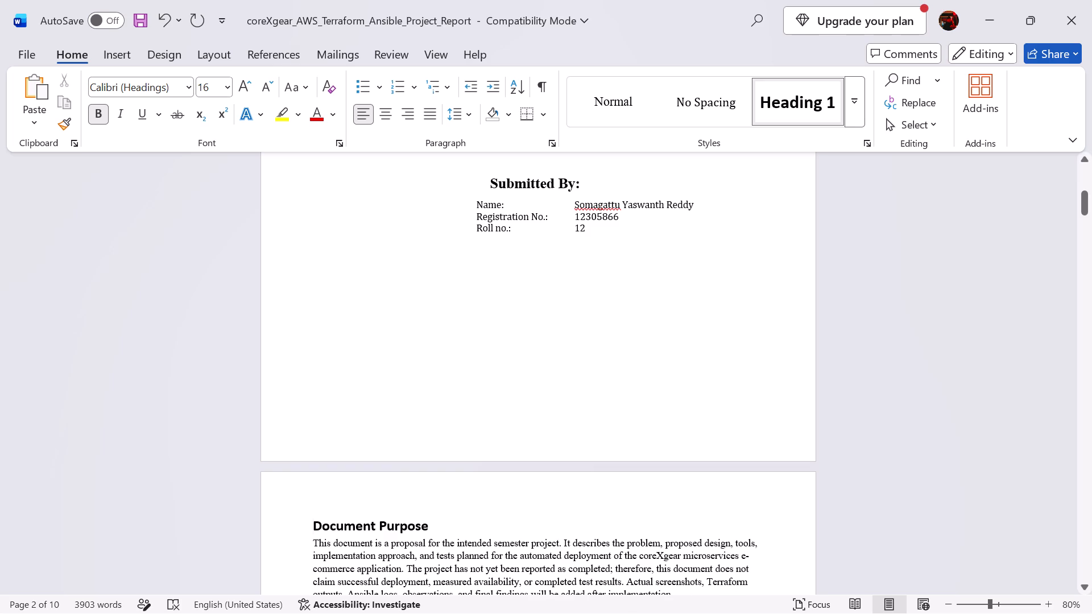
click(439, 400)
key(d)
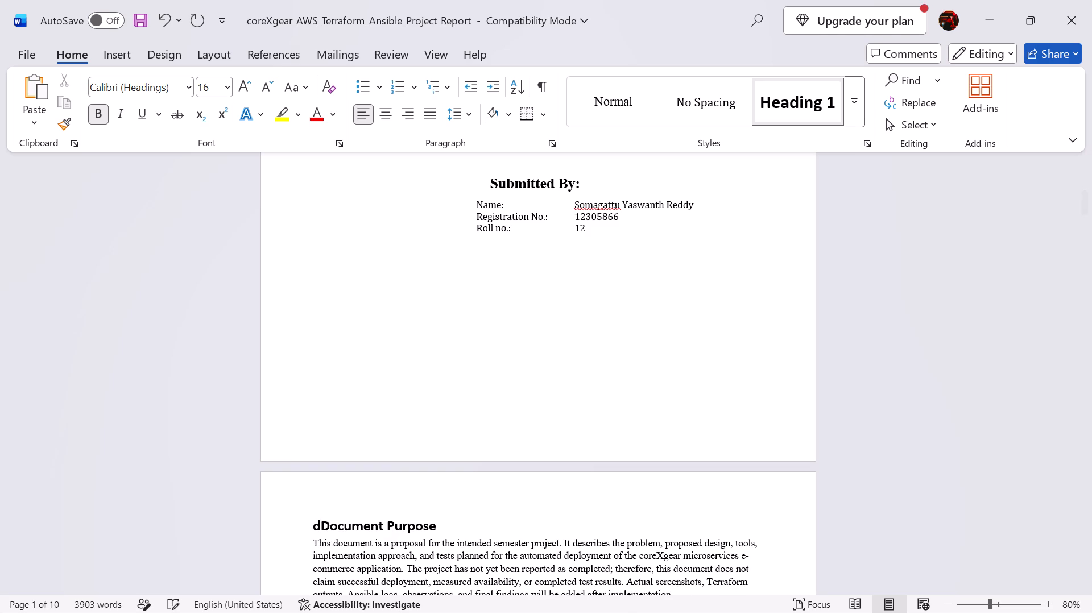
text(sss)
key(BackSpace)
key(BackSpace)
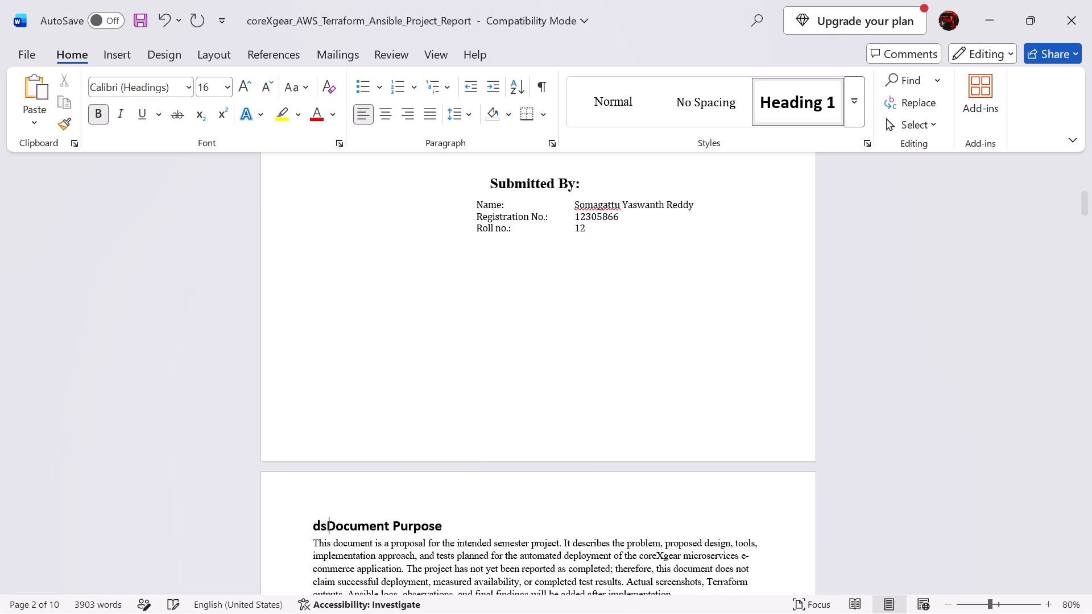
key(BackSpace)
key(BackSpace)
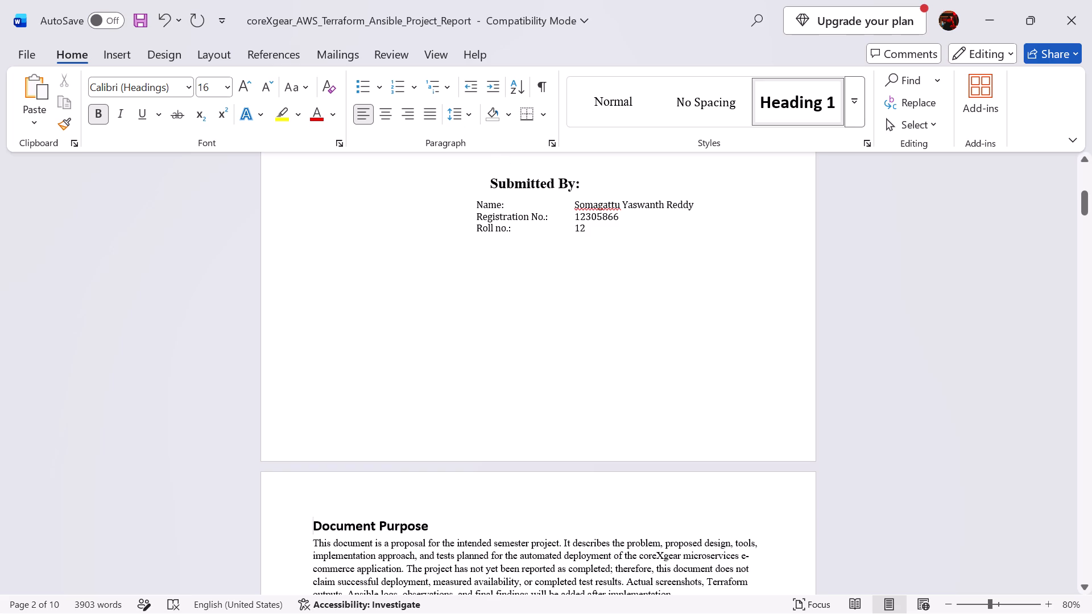
Add a "Submitted To:" line below the Roll no. line on the cover page, leaving three empty lines between them.
click(593, 233)
key(Return)
key(Return)
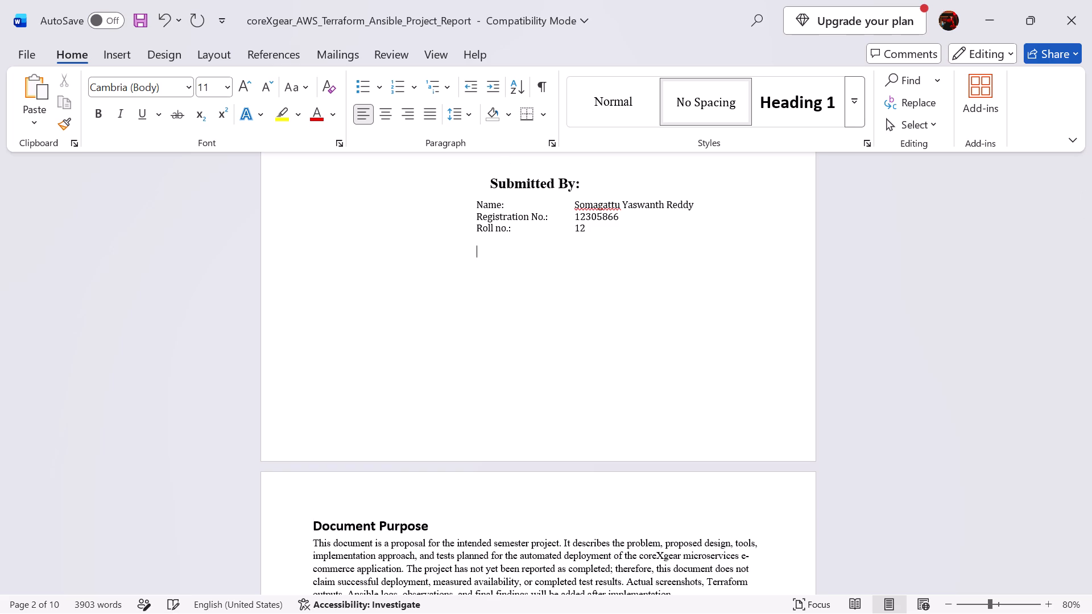
key(Return)
key(Return)
text(Submitted TO:)
key(BackSpace)
key(BackSpace)
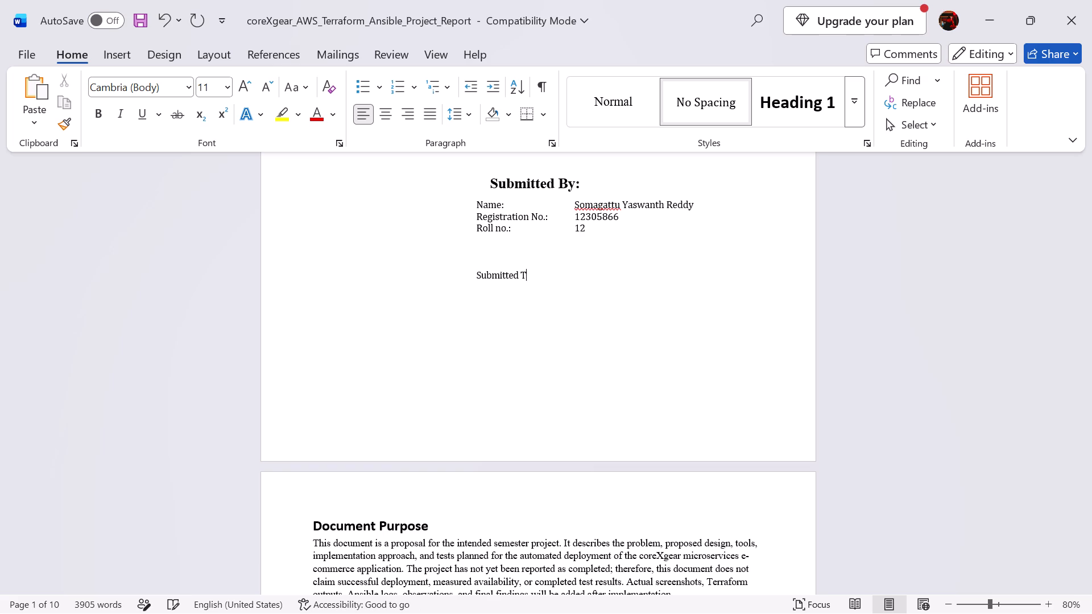
text(o:)
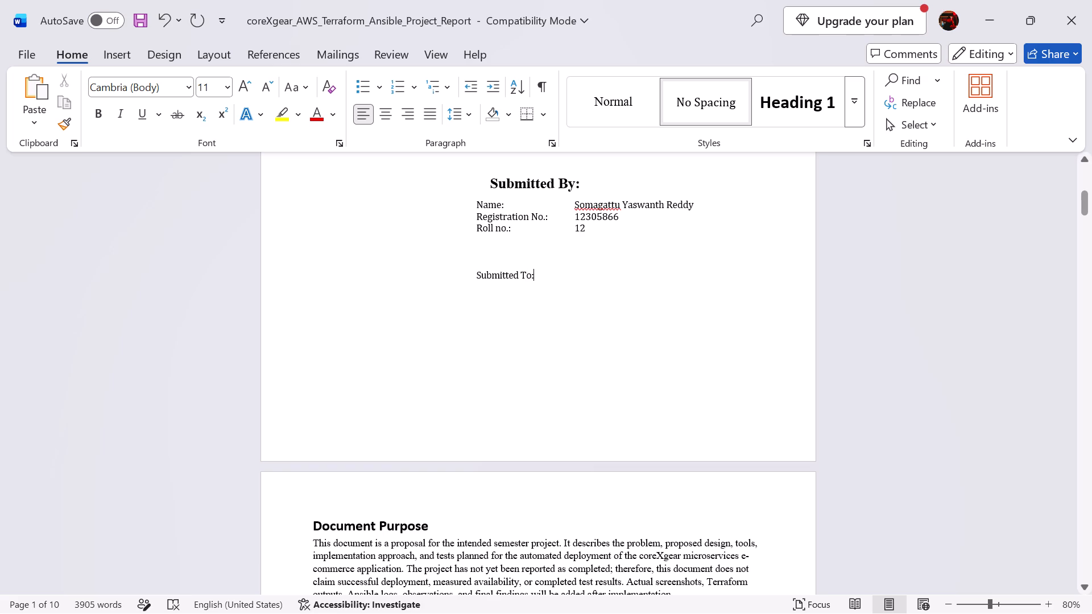
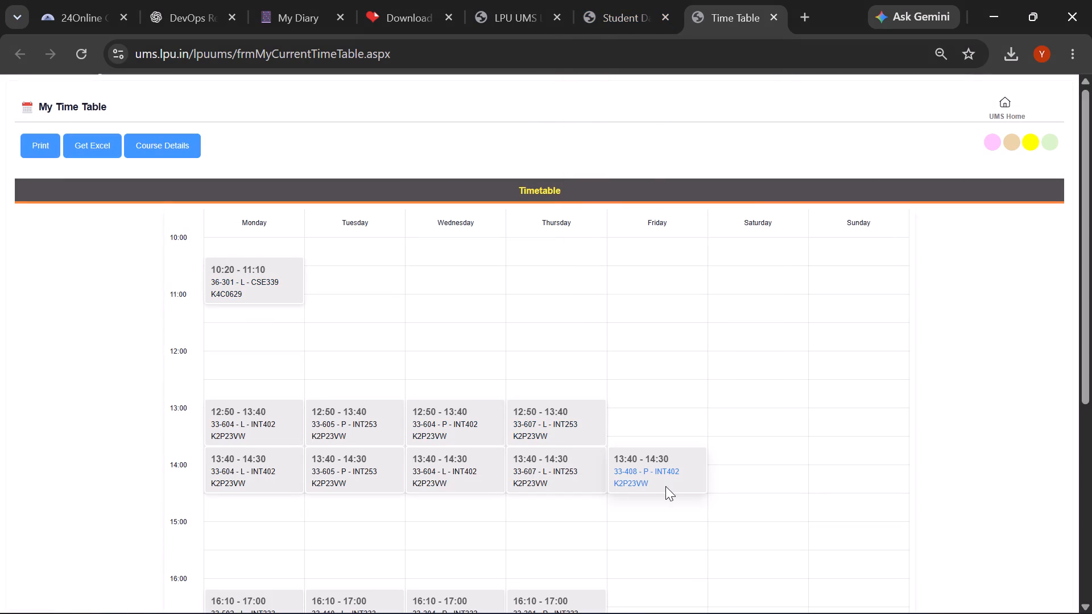
Copy the teacher's name from the Monday 16:10 INT333 timetable entry and paste it under "Submitted To:" on the Word cover page.
scroll(383, 416, down, 2)
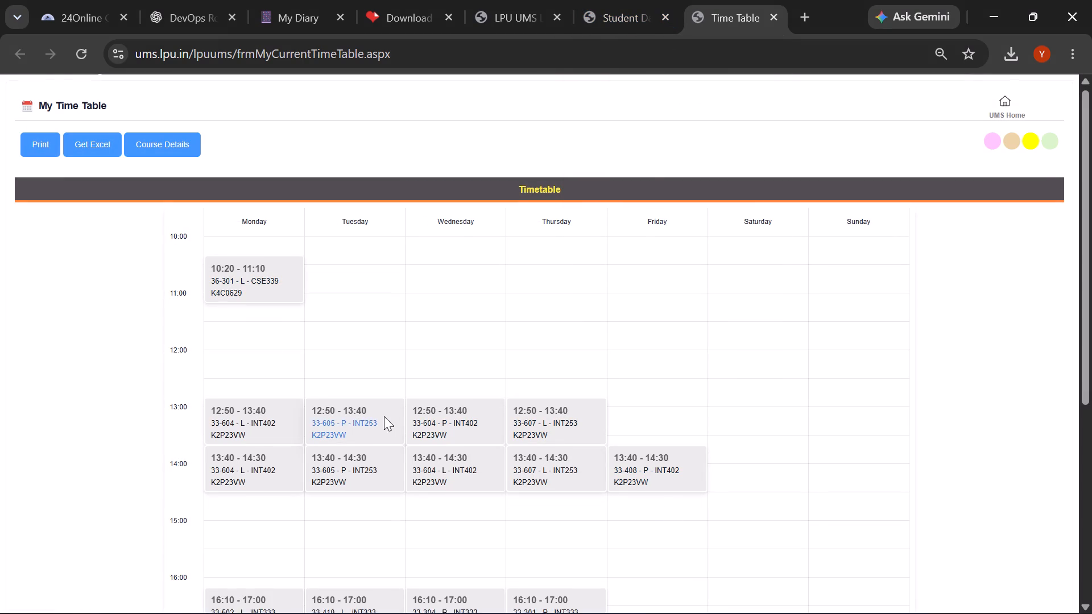
scroll(384, 416, down, 4)
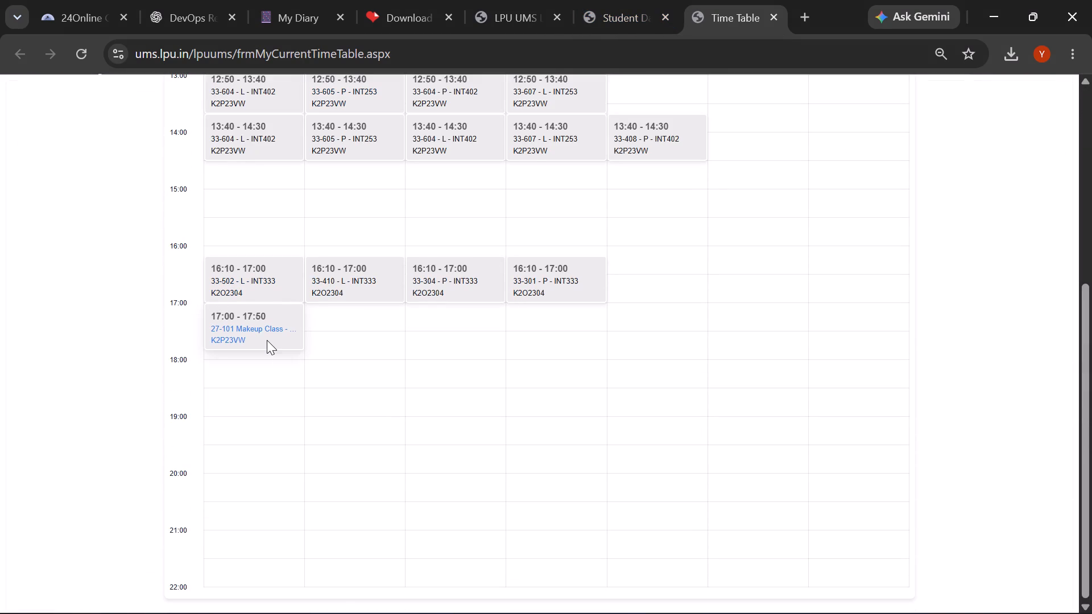
click(237, 288)
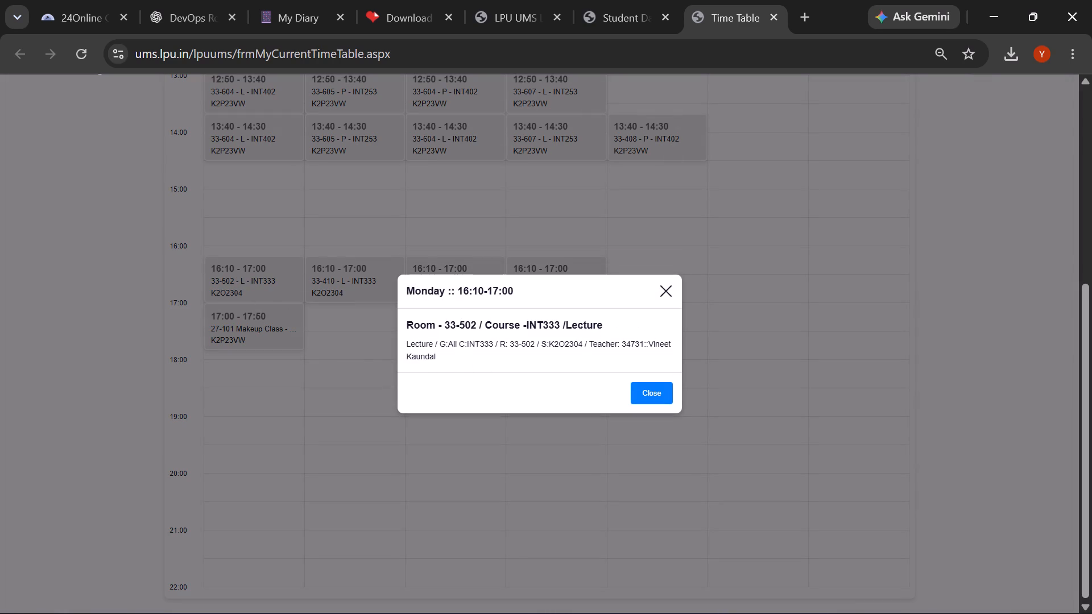
drag(648, 341, 657, 359)
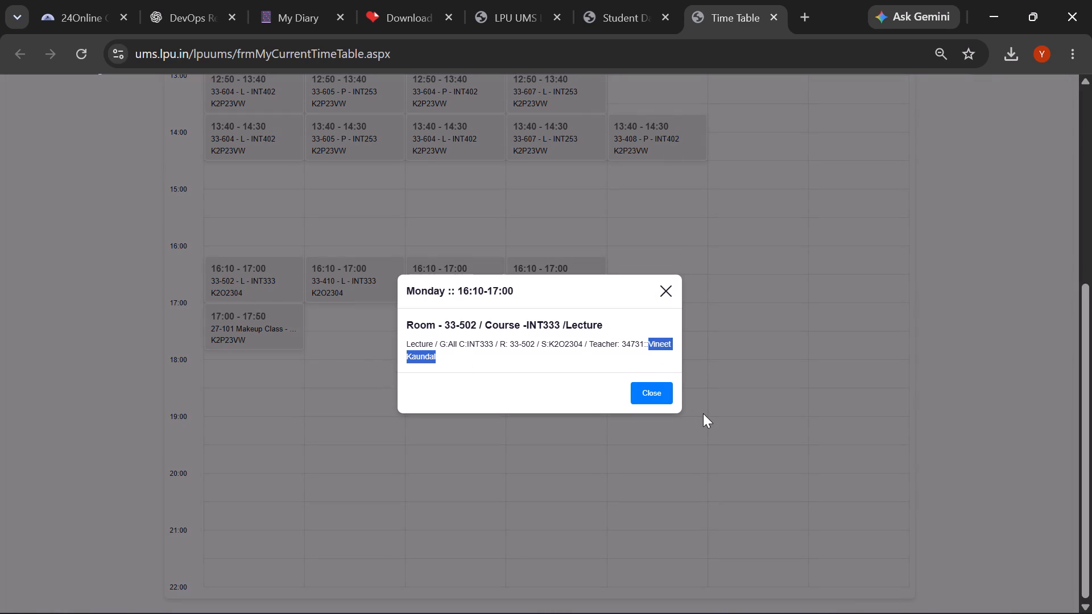
key(ctrl+c)
key(alt+Tab)
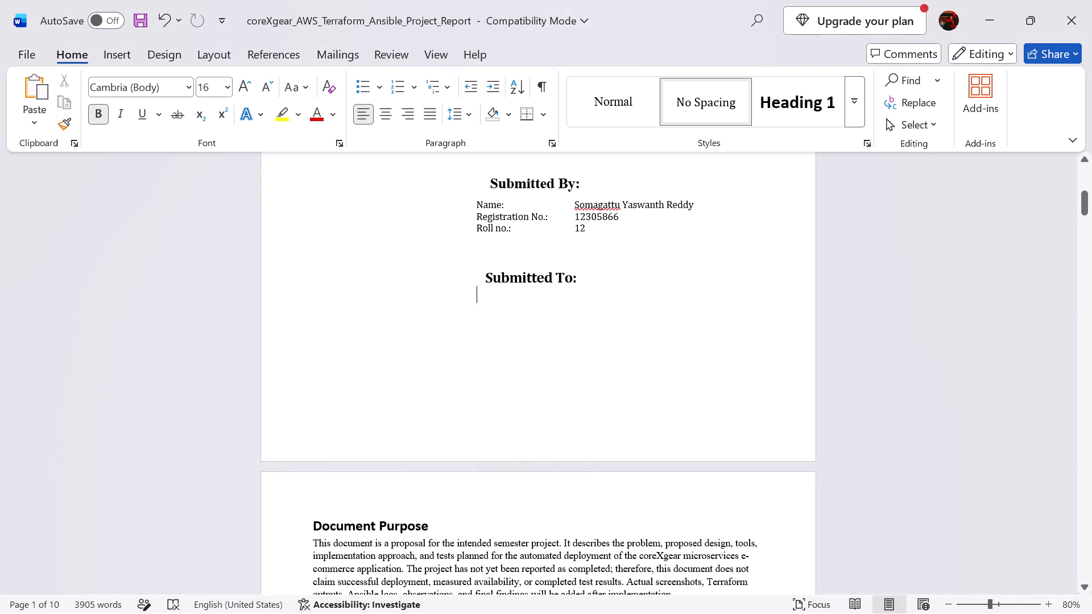
key(ctrl+v)
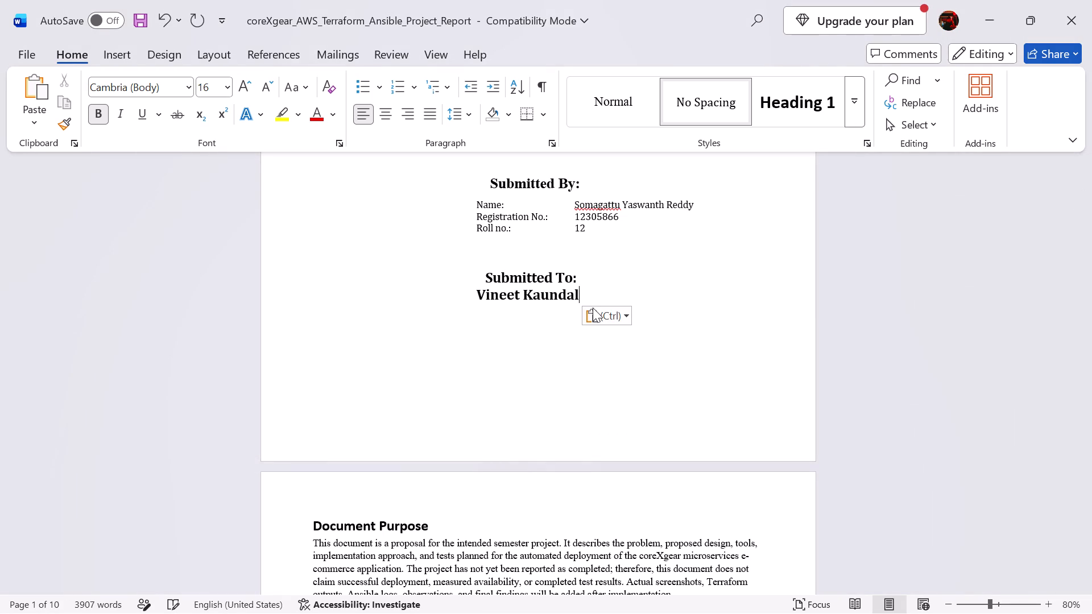
Set the teacher's name under "Submitted To:" to Times New Roman, size 18.
click(609, 258)
drag(581, 291, 555, 293)
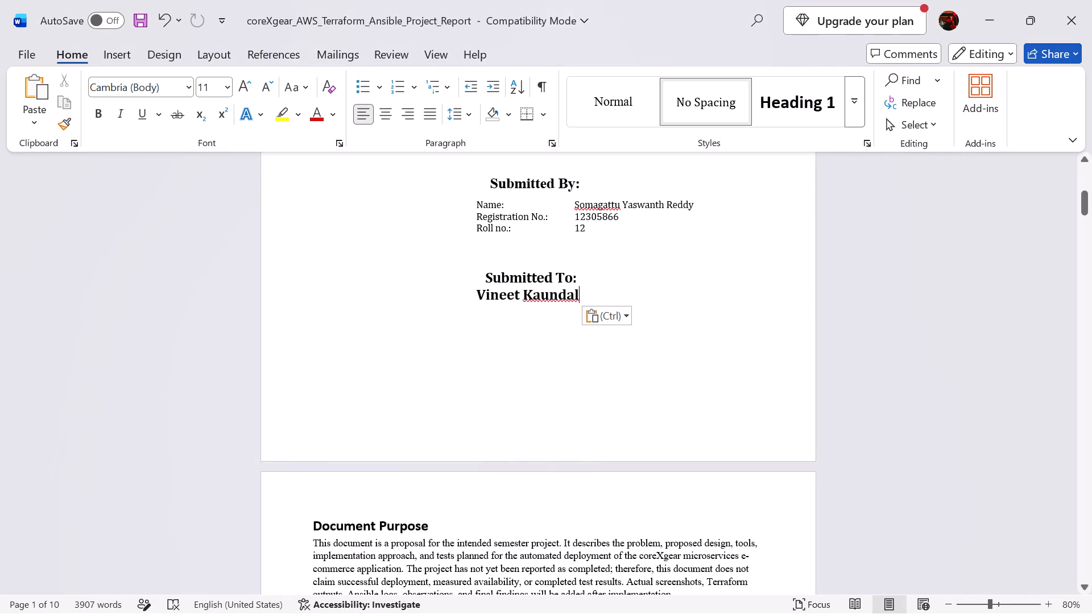
drag(555, 293, 458, 297)
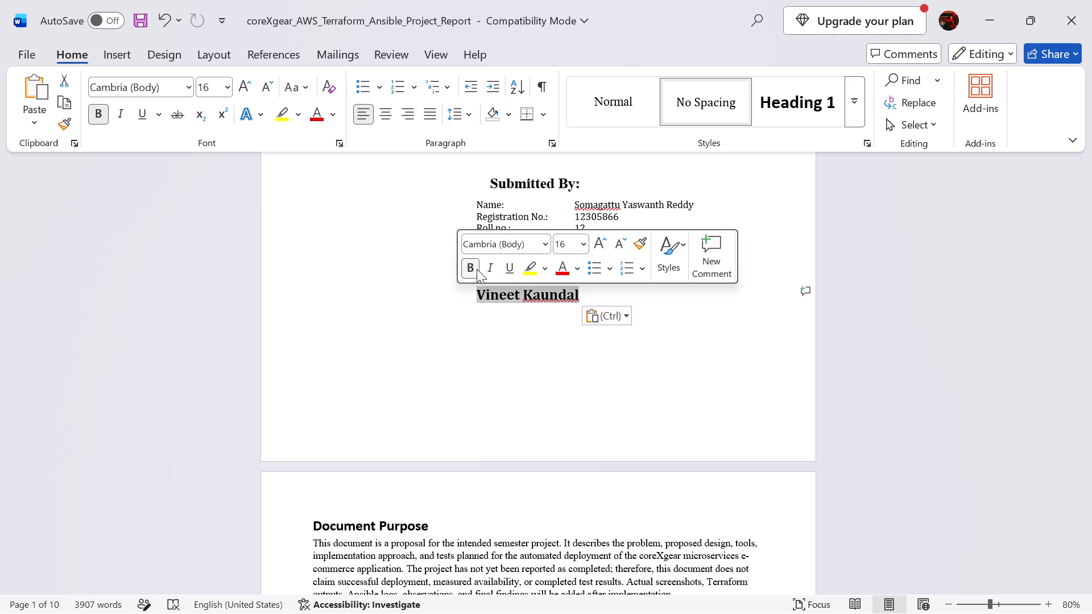
click(477, 269)
click(474, 266)
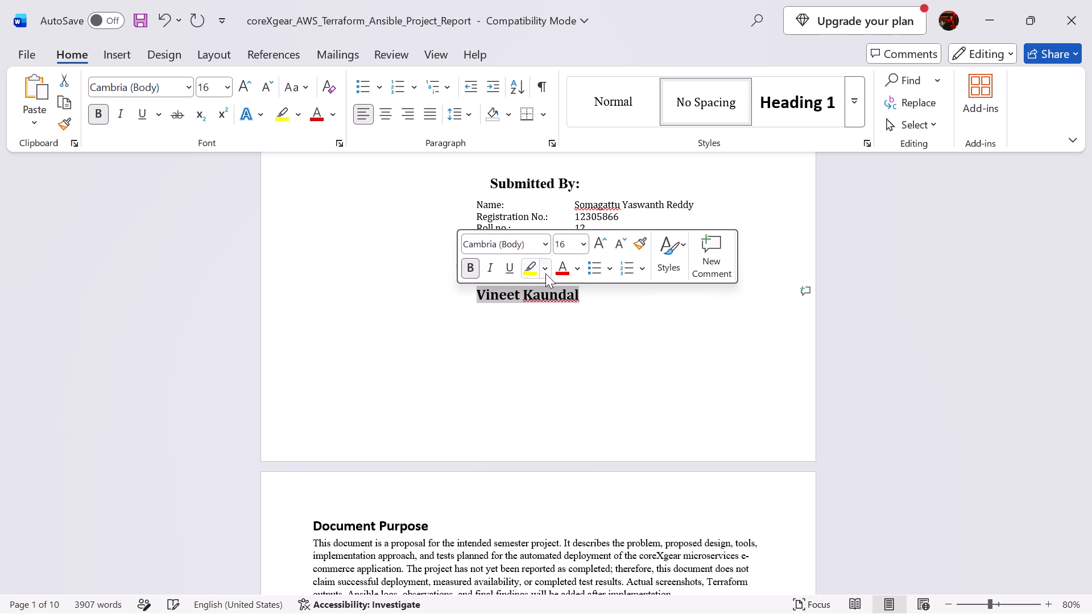
click(585, 243)
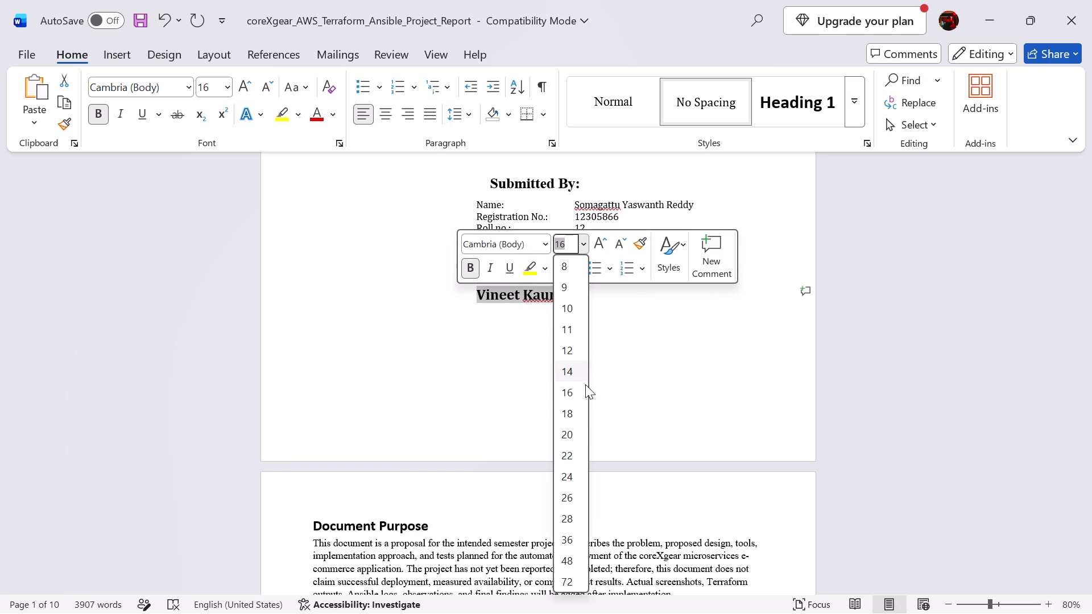
click(565, 412)
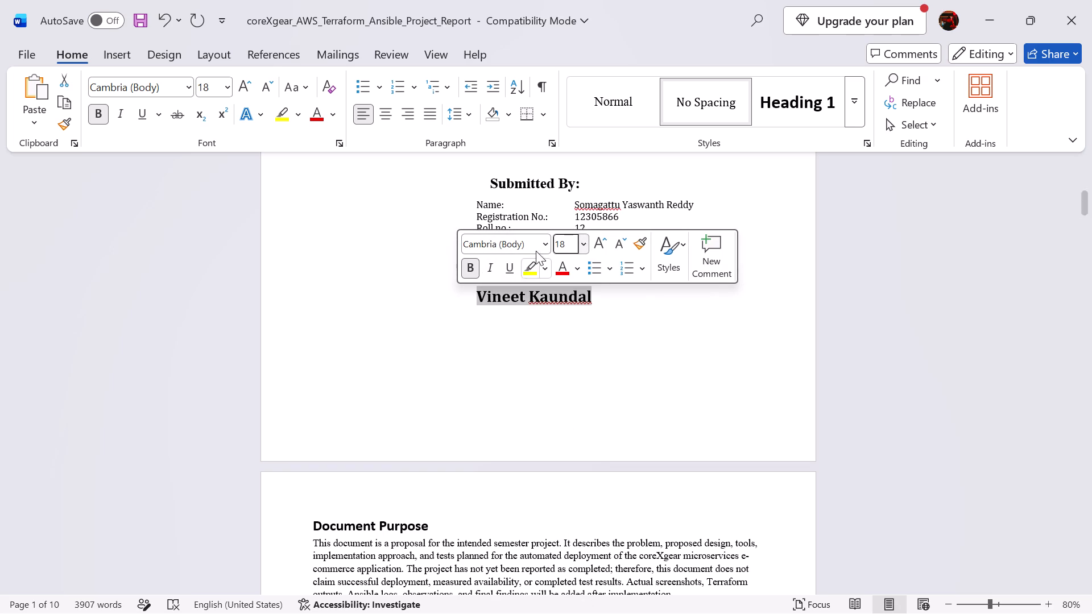
click(547, 241)
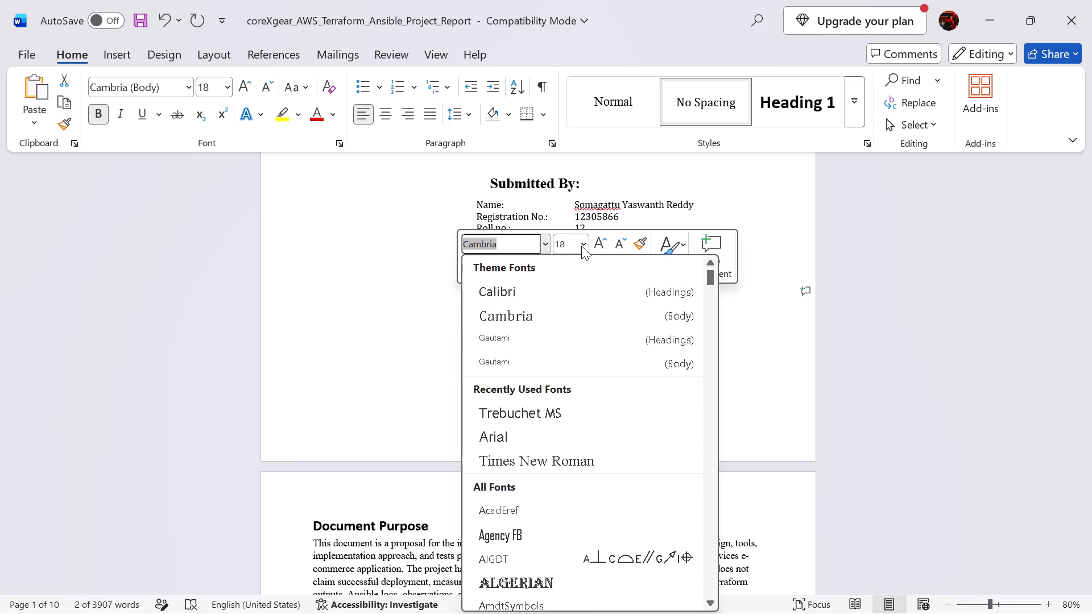
key(BackSpace)
text(time)
key(Return)
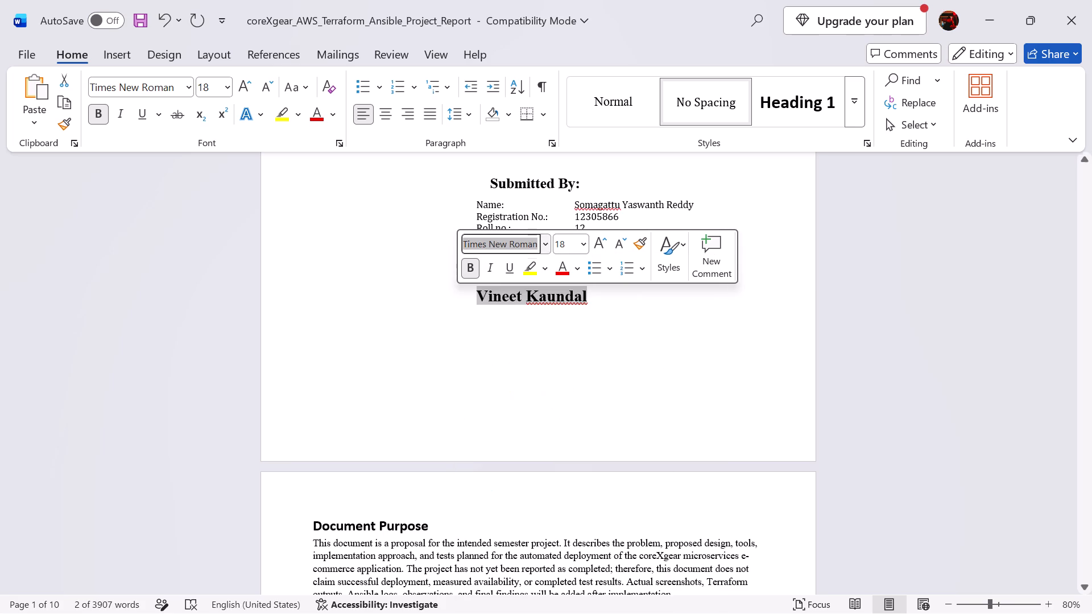
click(628, 360)
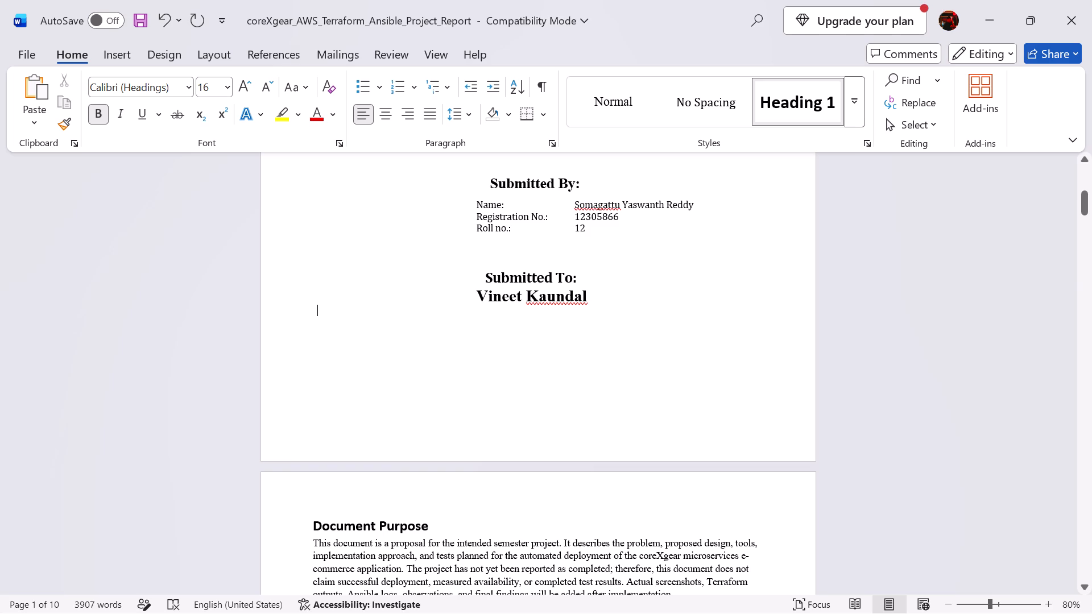
click(586, 293)
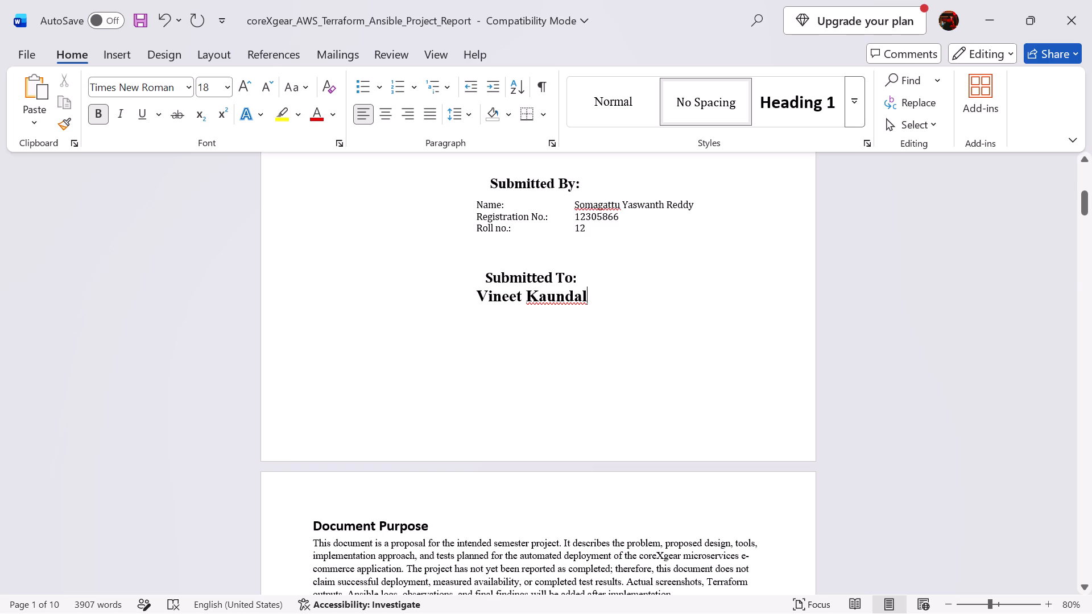
Move the "INT333 Report" heading from below the university logo to a new line above it, indented with six tabs.
scroll(449, 352, up, 9)
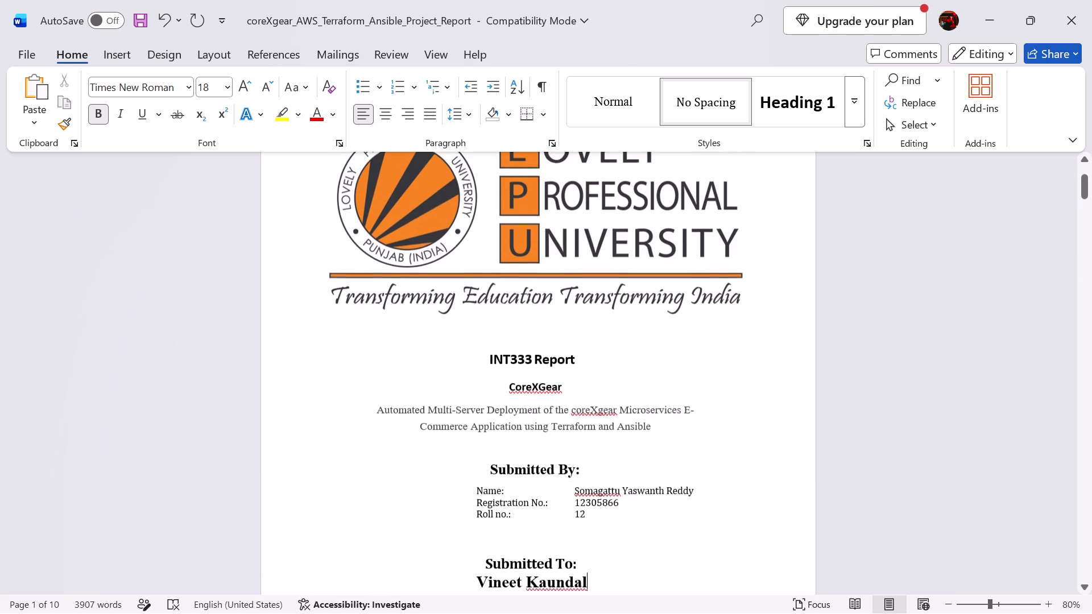
scroll(444, 349, up, 2)
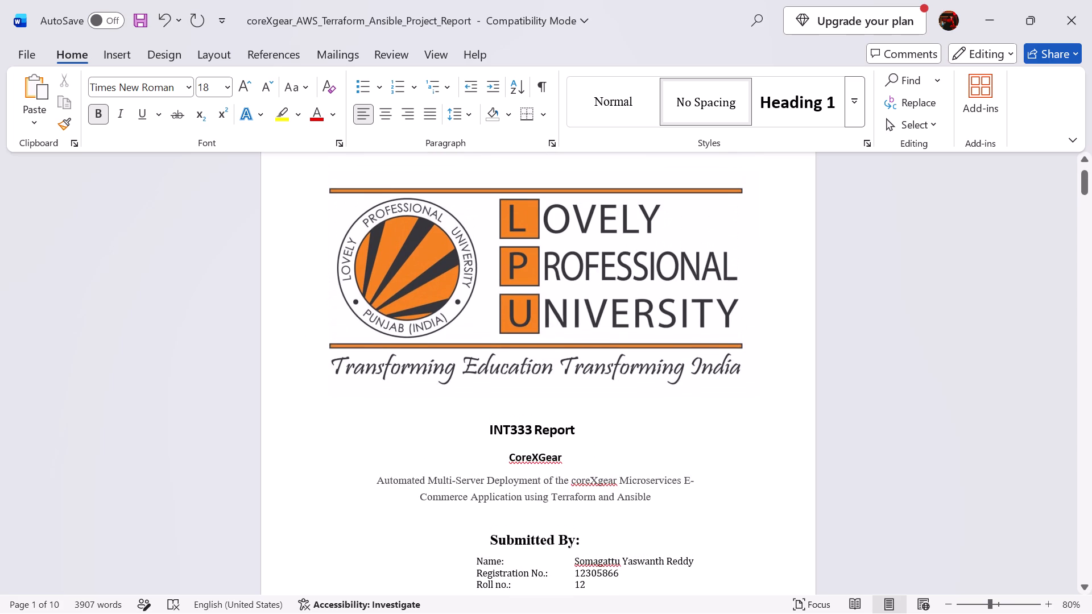
drag(580, 431, 494, 432)
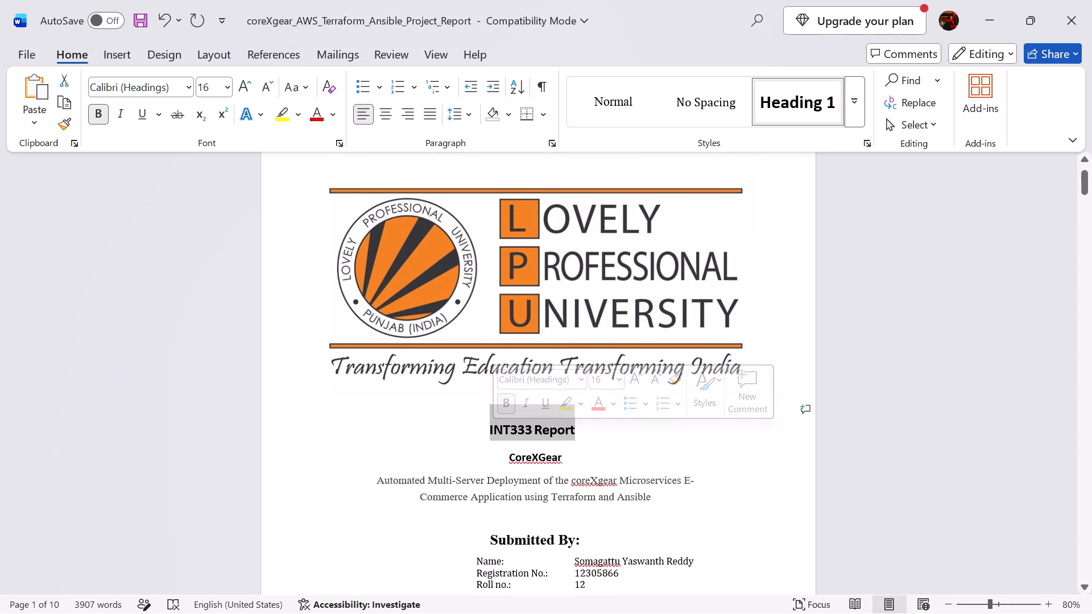
key(ctrl+x)
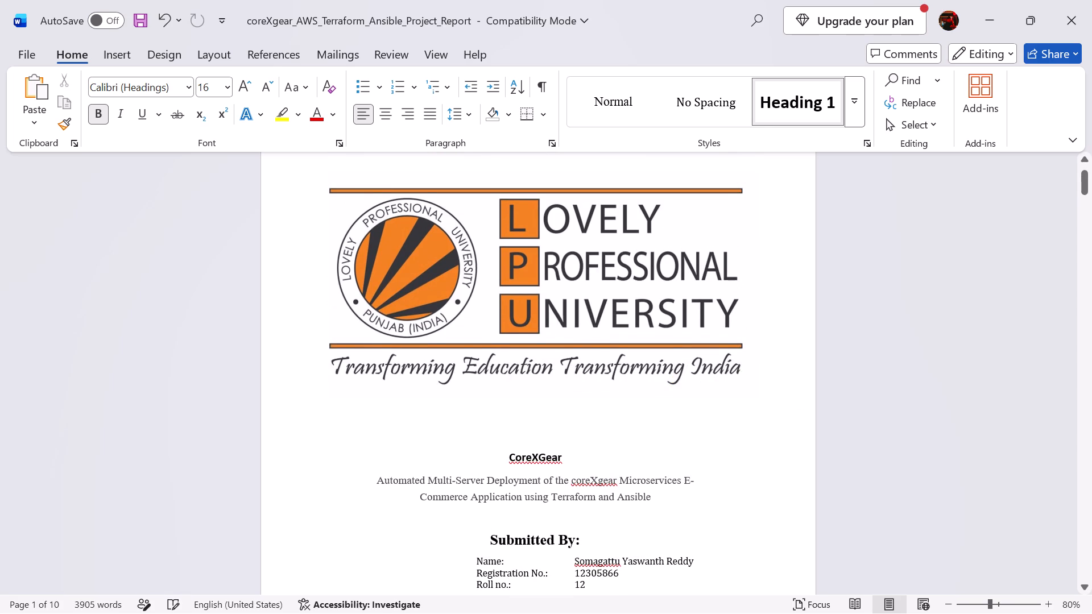
scroll(568, 297, up, 5)
click(490, 219)
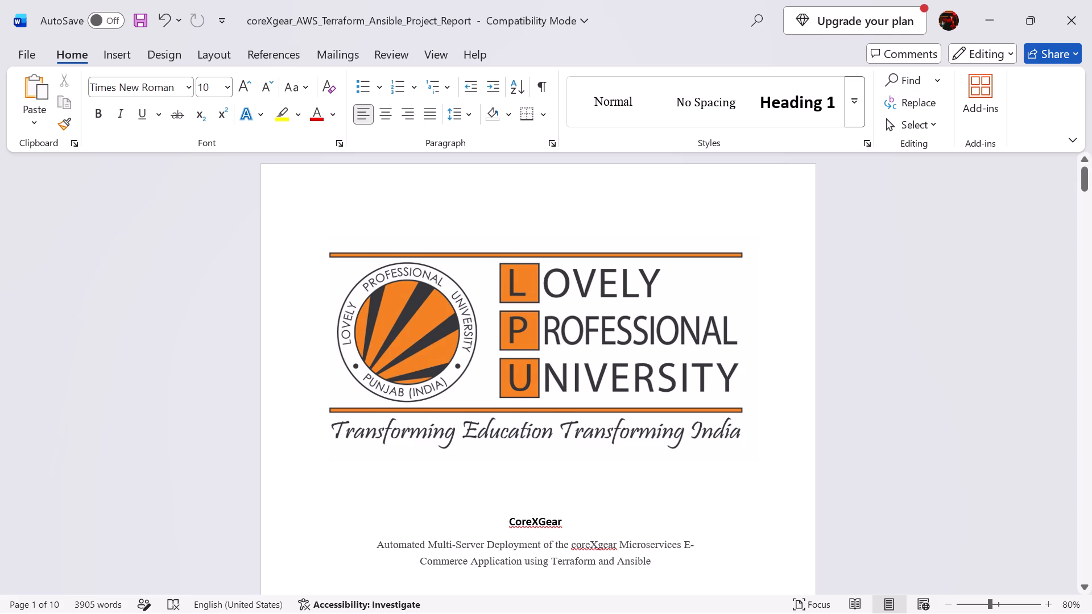
key(Return)
key(Tab)
key(Tab)
key(Tab)
key(Tab)
key(Tab)
key(Tab)
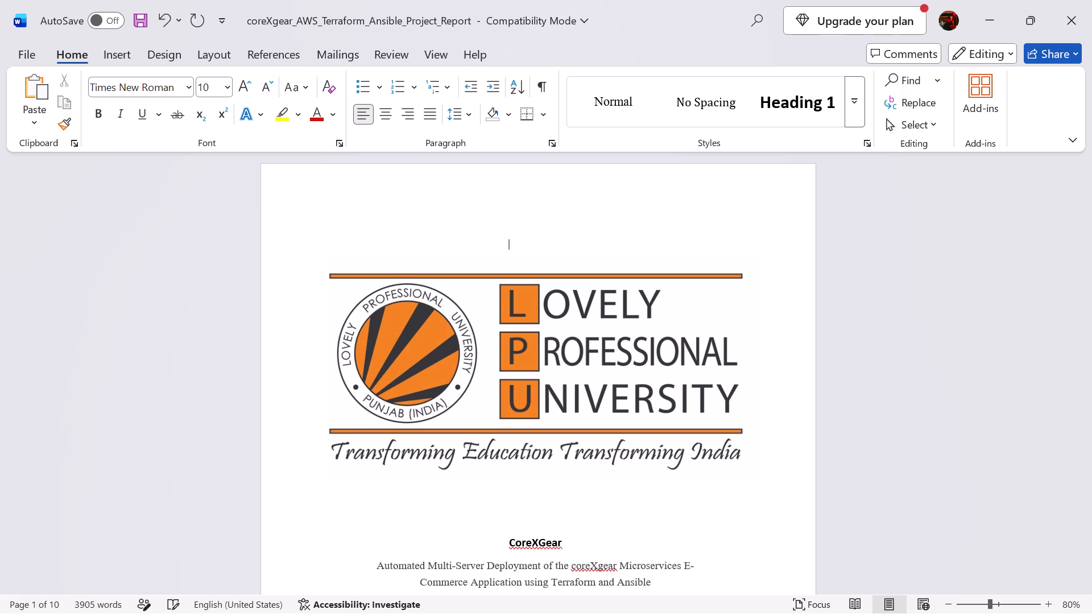
key(ctrl+v)
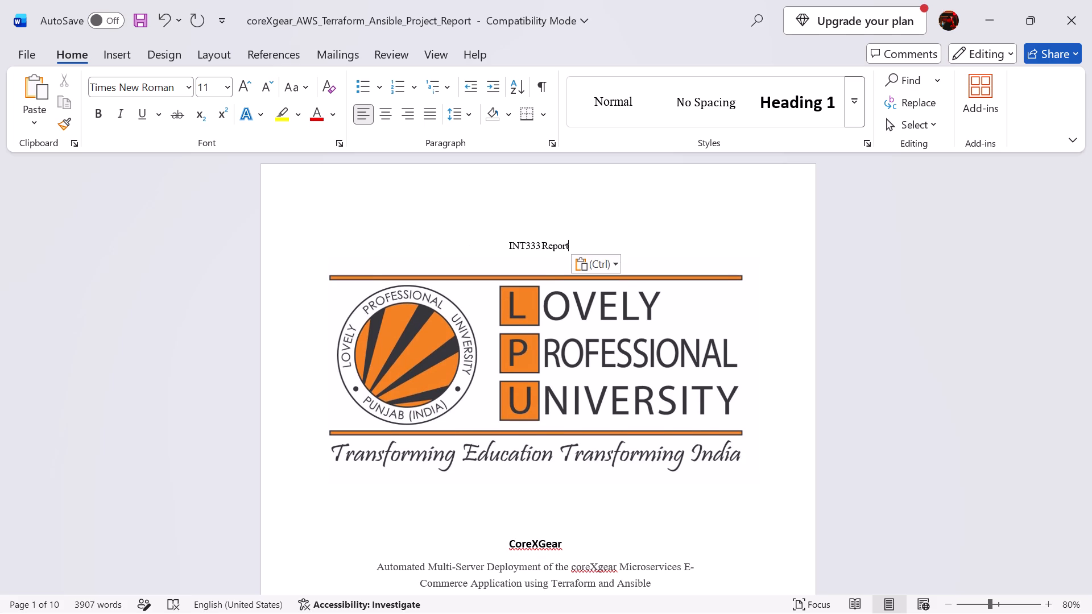
Make the "INT333 Report" heading above the logo bold and set its size to 20.
drag(569, 242, 491, 254)
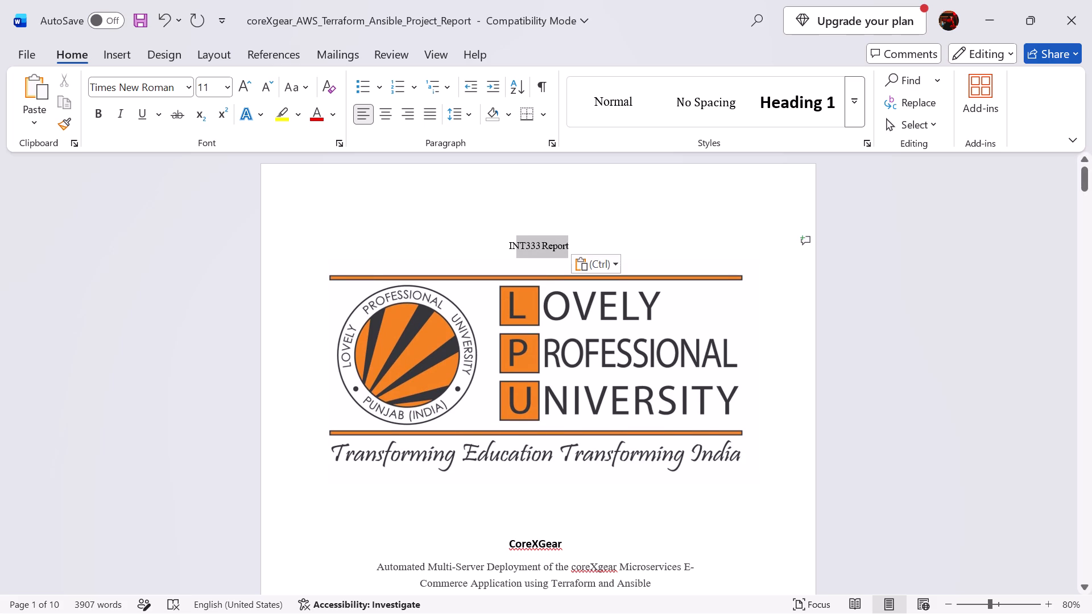
drag(491, 254, 500, 247)
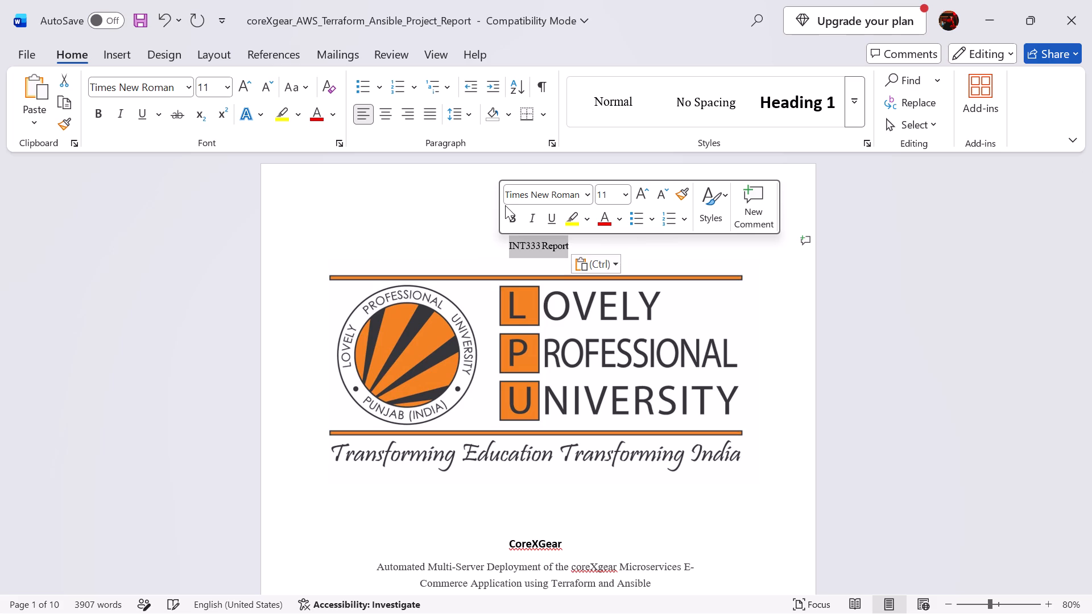
click(512, 215)
click(623, 196)
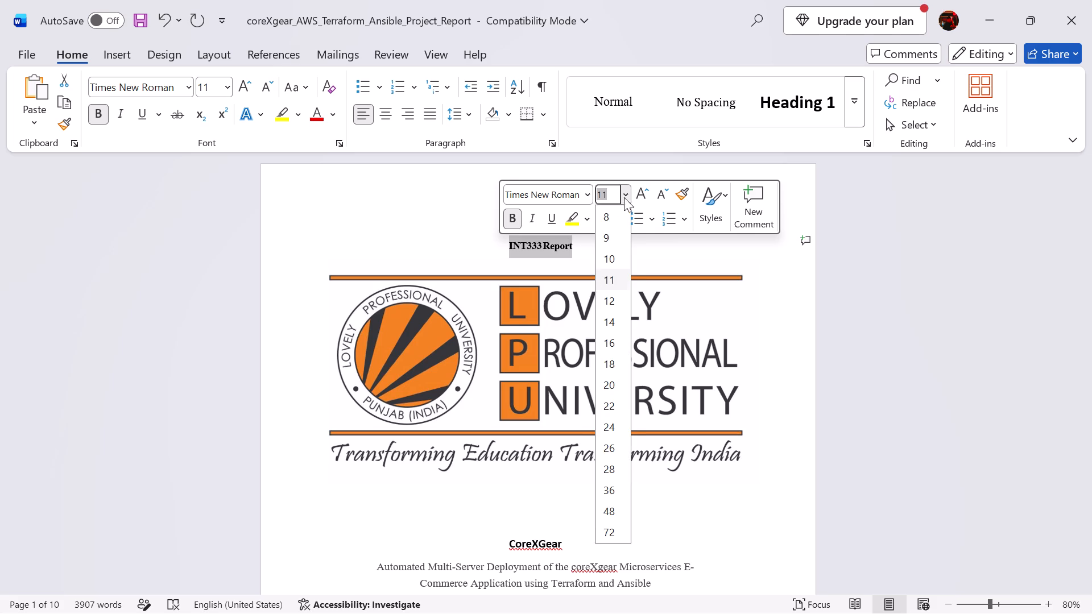
click(612, 387)
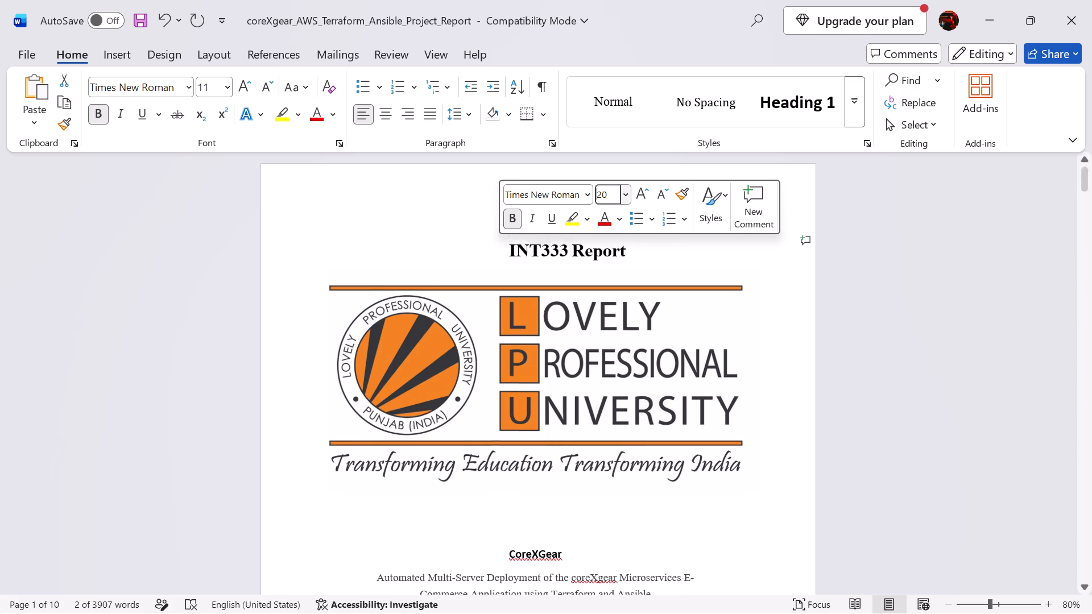
click(654, 252)
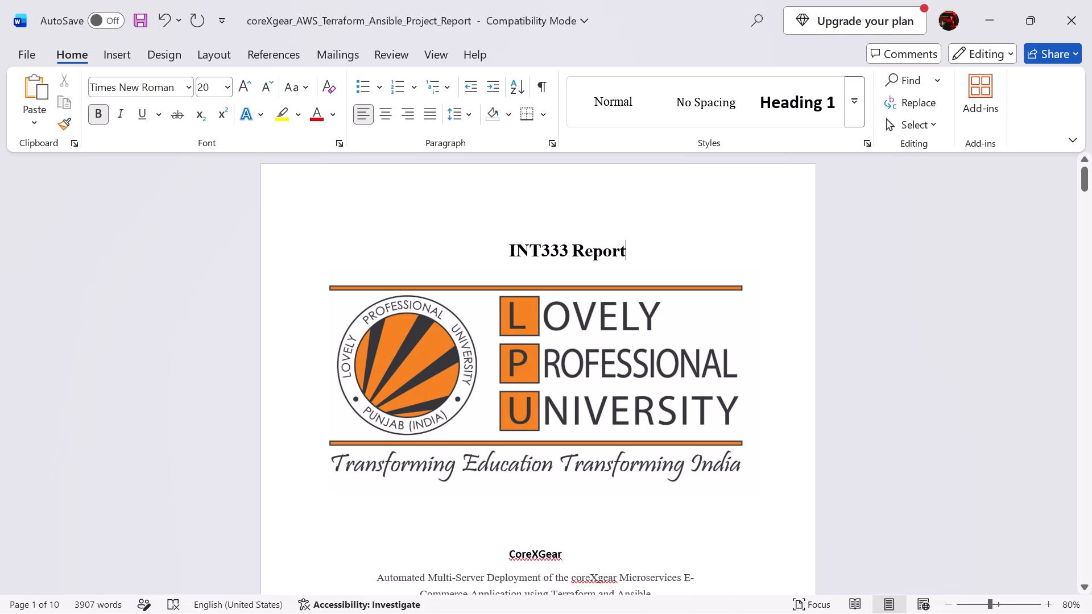
Insert "Topic: " before the CoreXGear title on the cover page.
scroll(642, 299, down, 3)
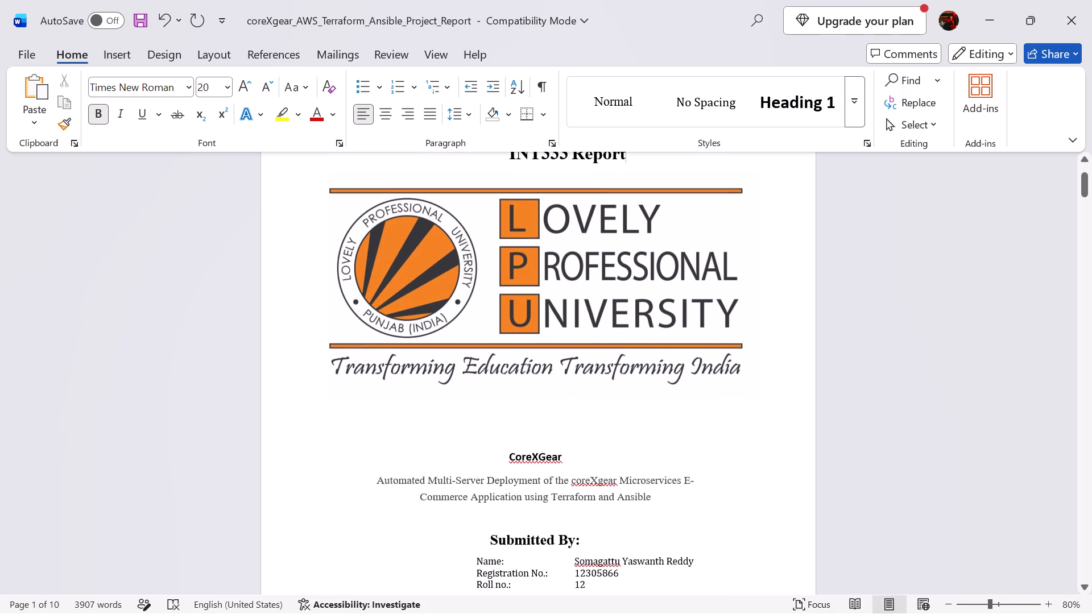
scroll(638, 304, down, 1)
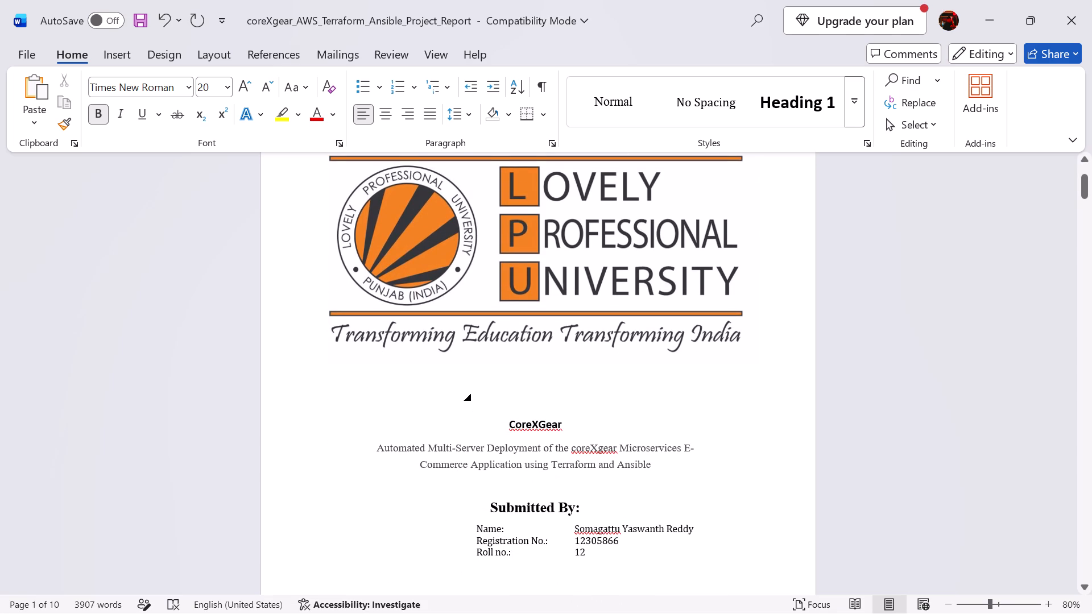
click(509, 420)
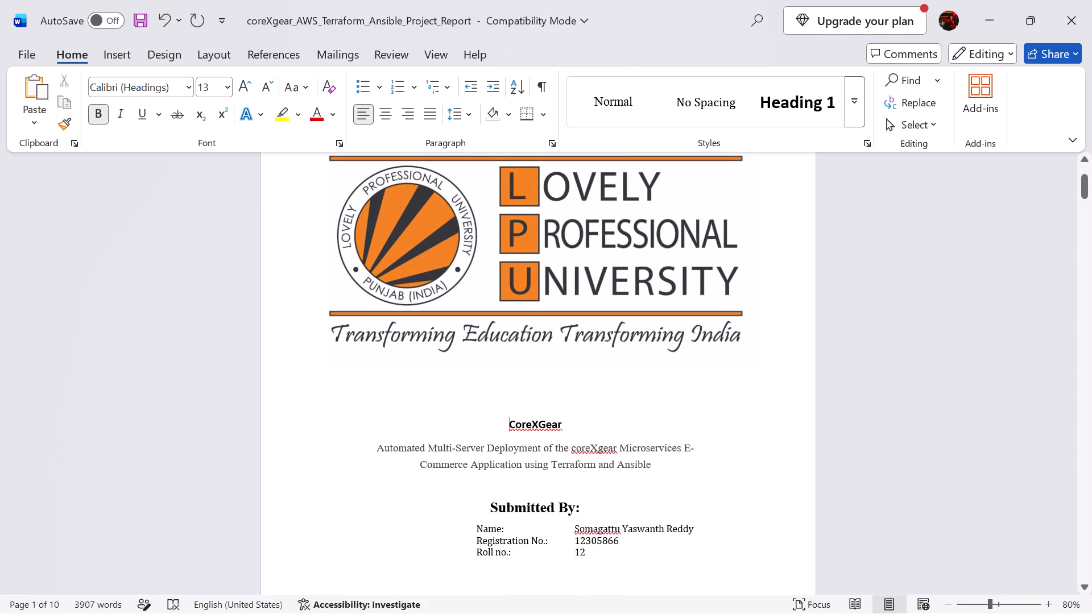
text(Topic:)
key(space)
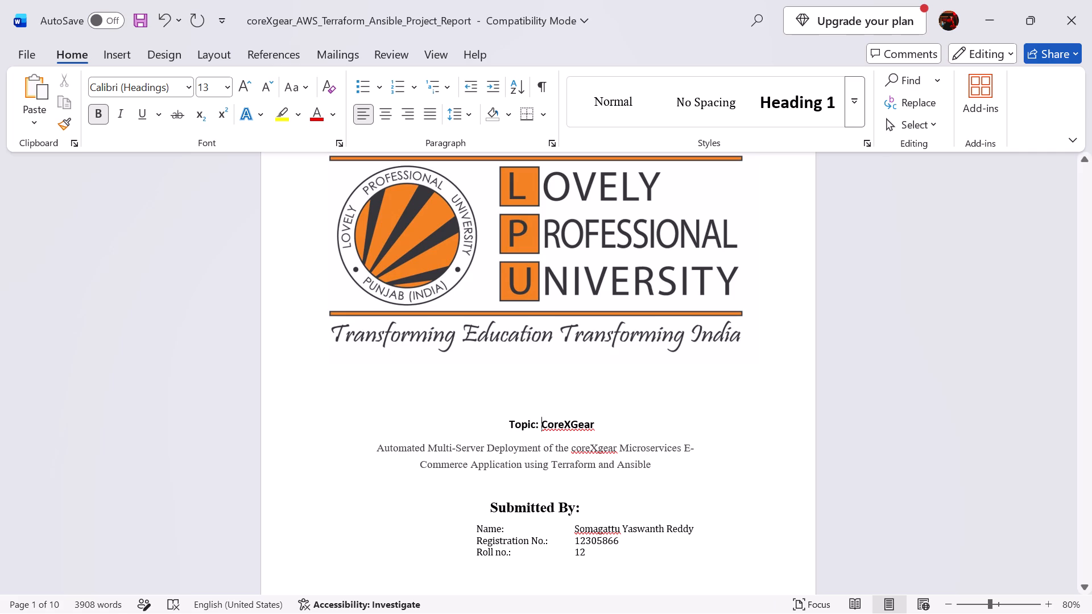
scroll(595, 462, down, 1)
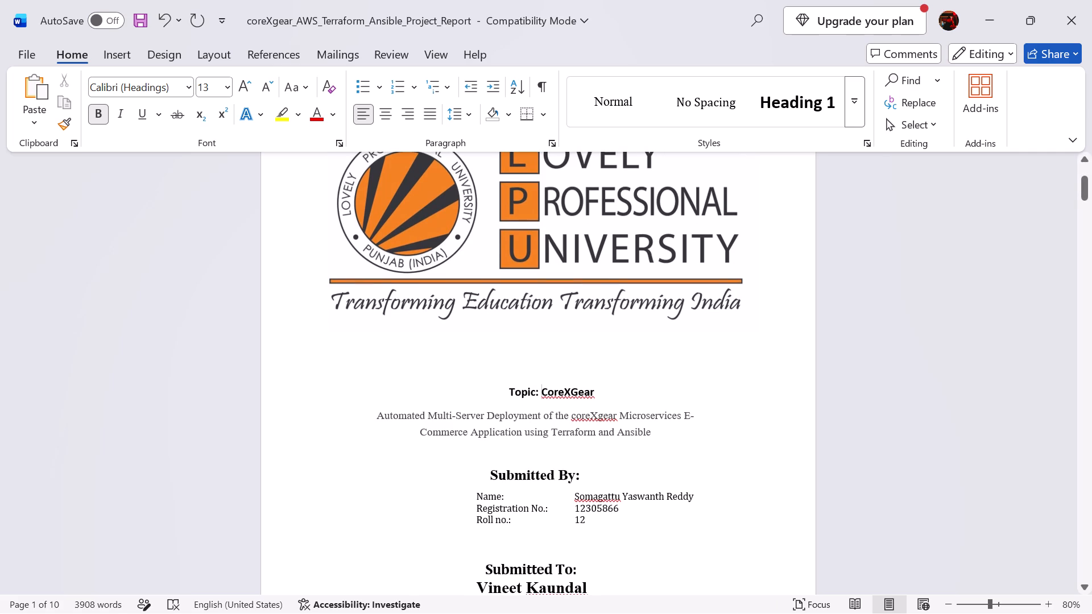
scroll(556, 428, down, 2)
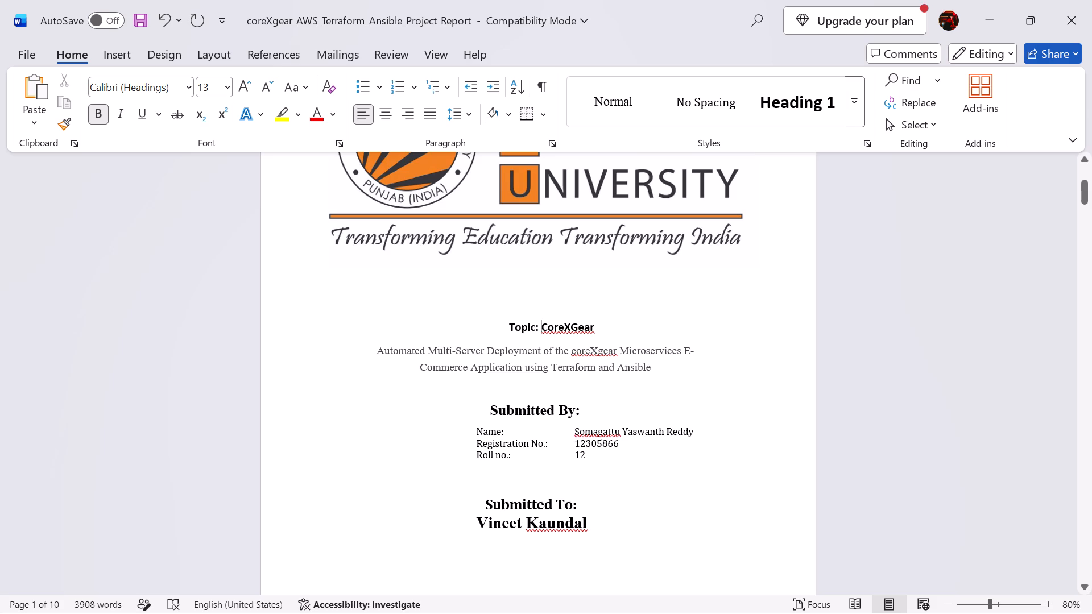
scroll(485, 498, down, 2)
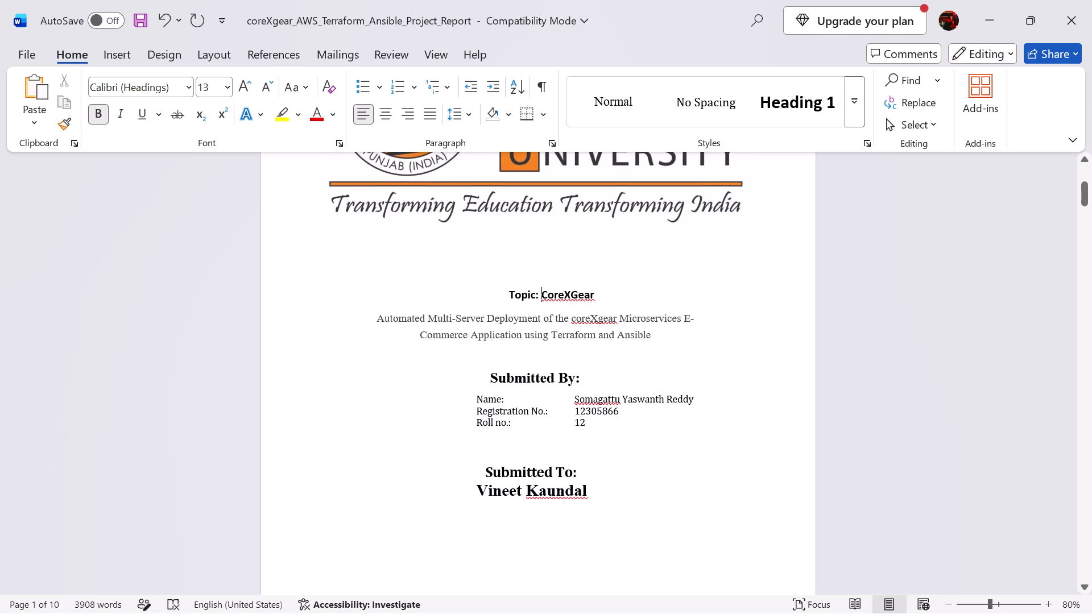
Review the cover page layout and the Document Purpose and Abstract text on the second page.
scroll(570, 435, down, 2)
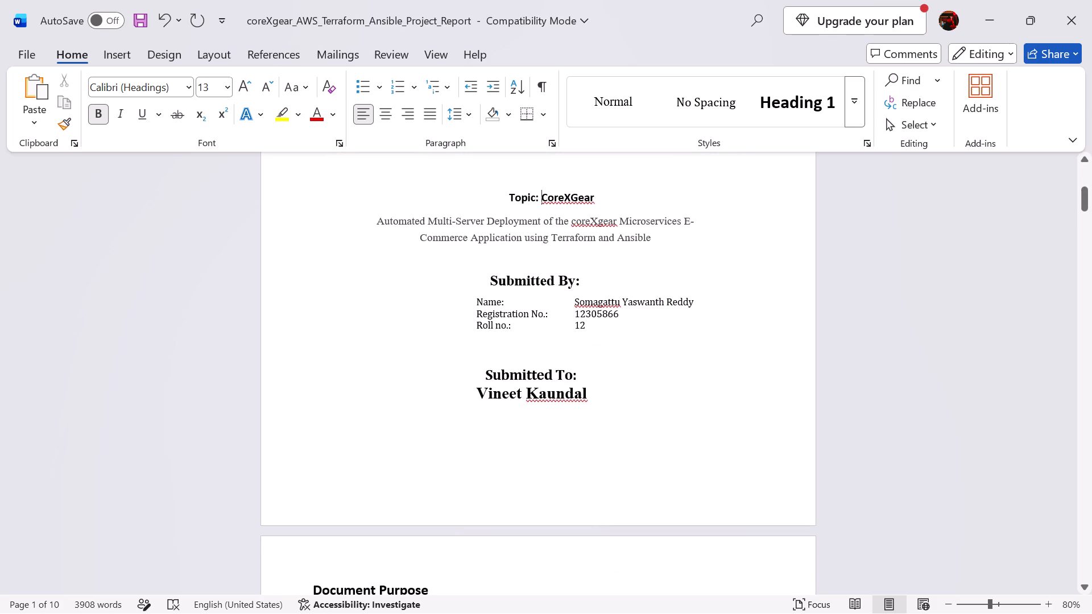
click(592, 389)
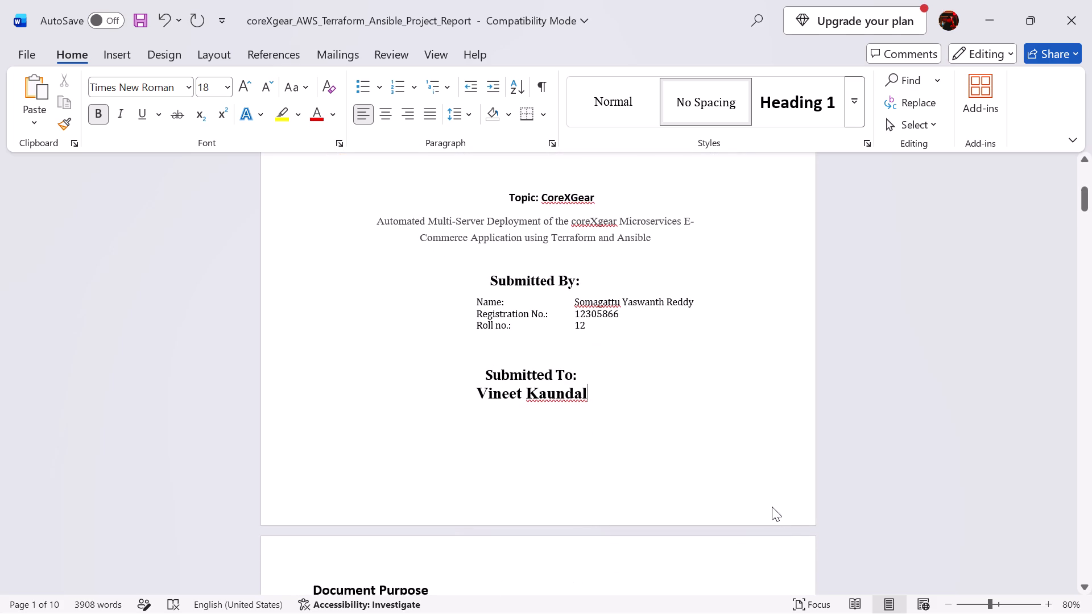
scroll(769, 507, up, 3)
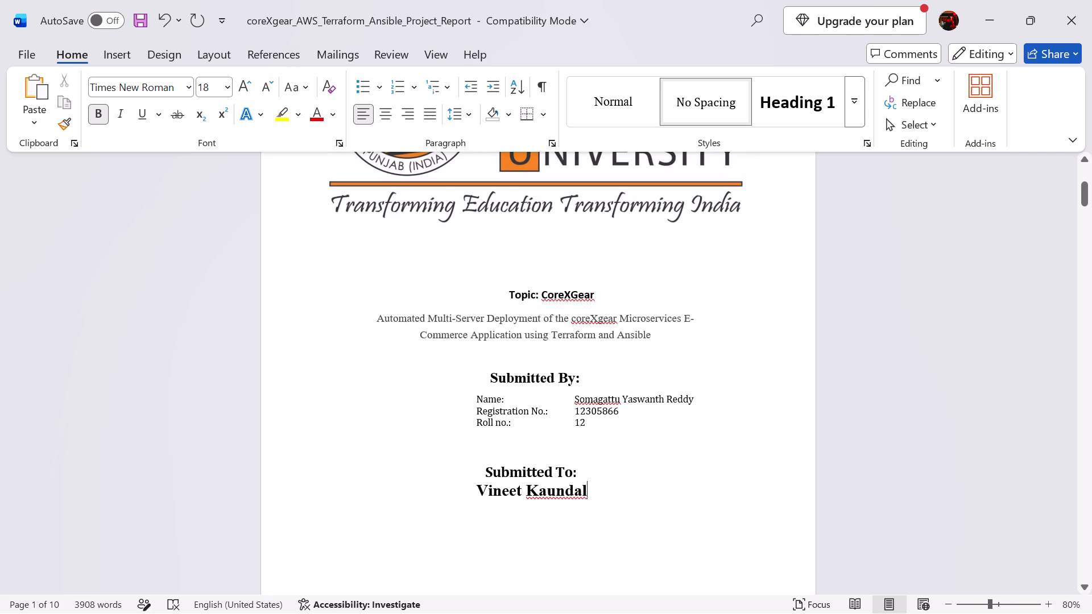
scroll(769, 507, down, 3)
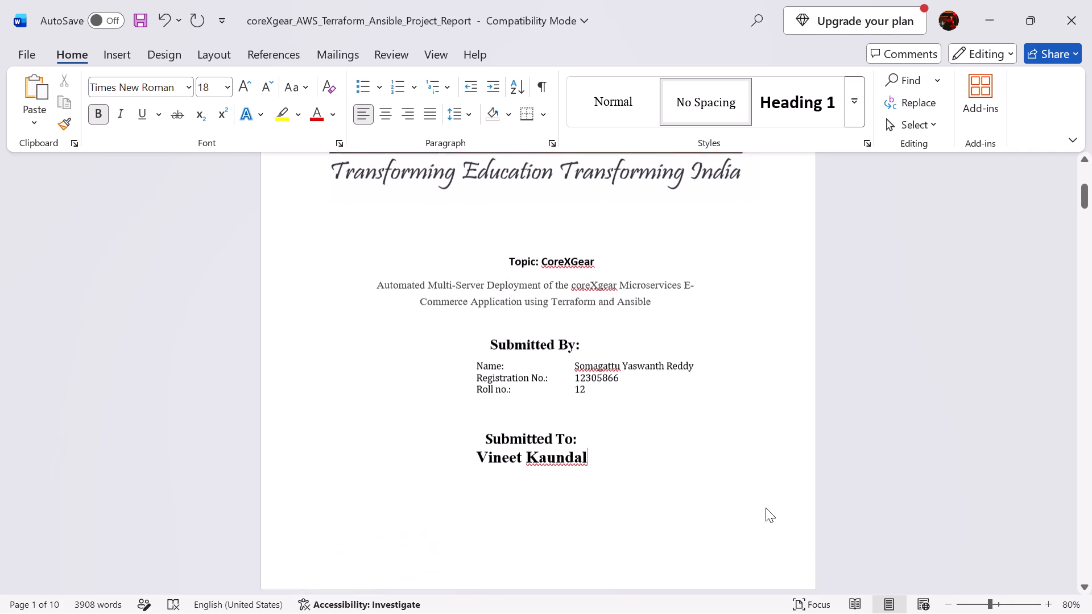
scroll(766, 508, down, 7)
scroll(635, 495, down, 3)
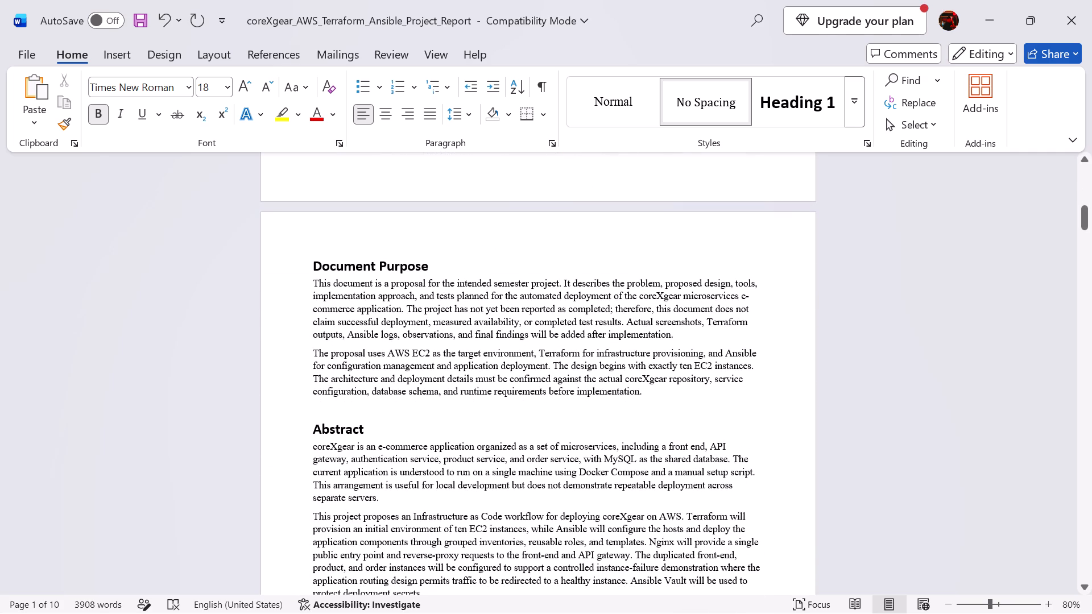
click(448, 412)
drag(652, 401, 340, 294)
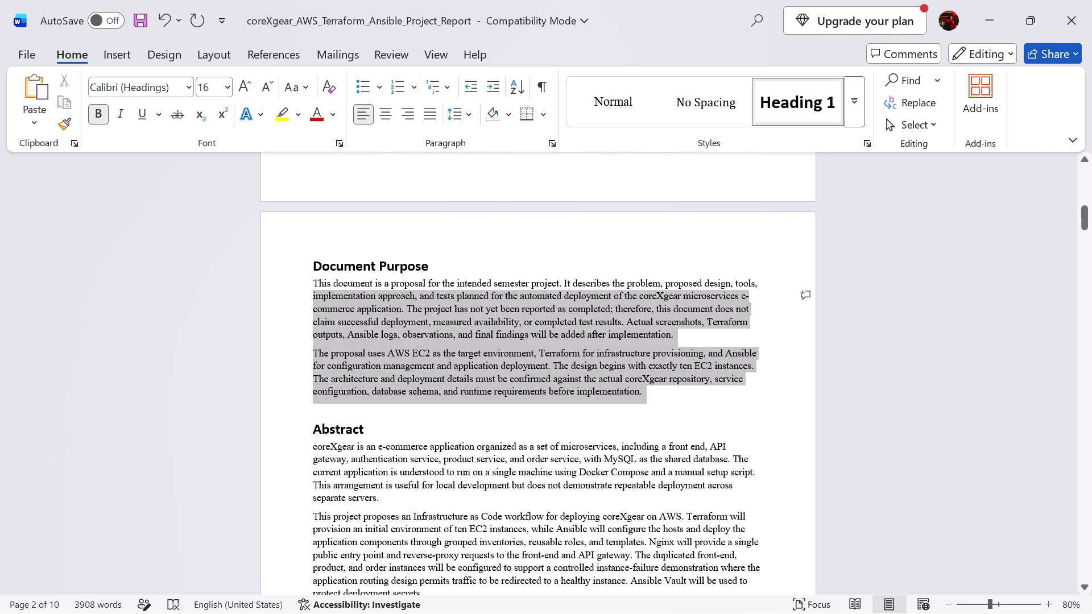
drag(340, 294, 318, 276)
click(512, 363)
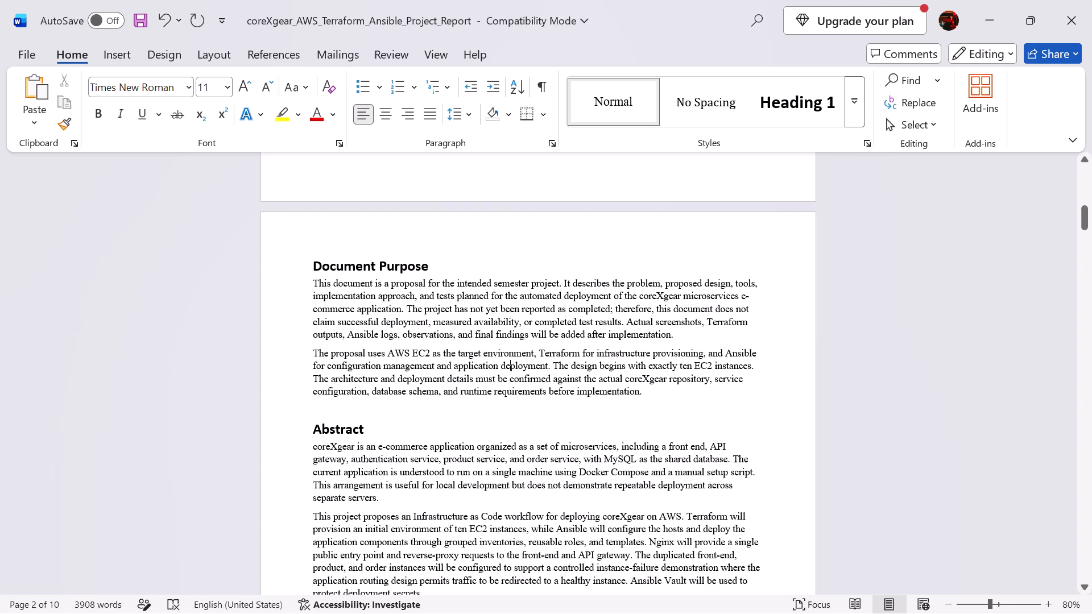
drag(675, 361, 480, 341)
click(599, 388)
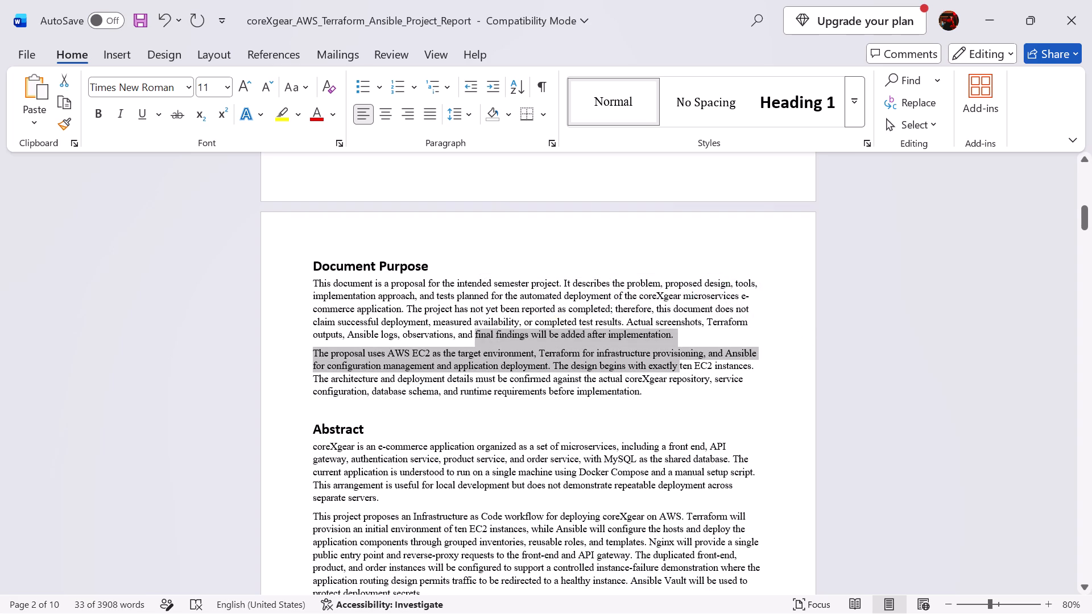
scroll(601, 383, down, 3)
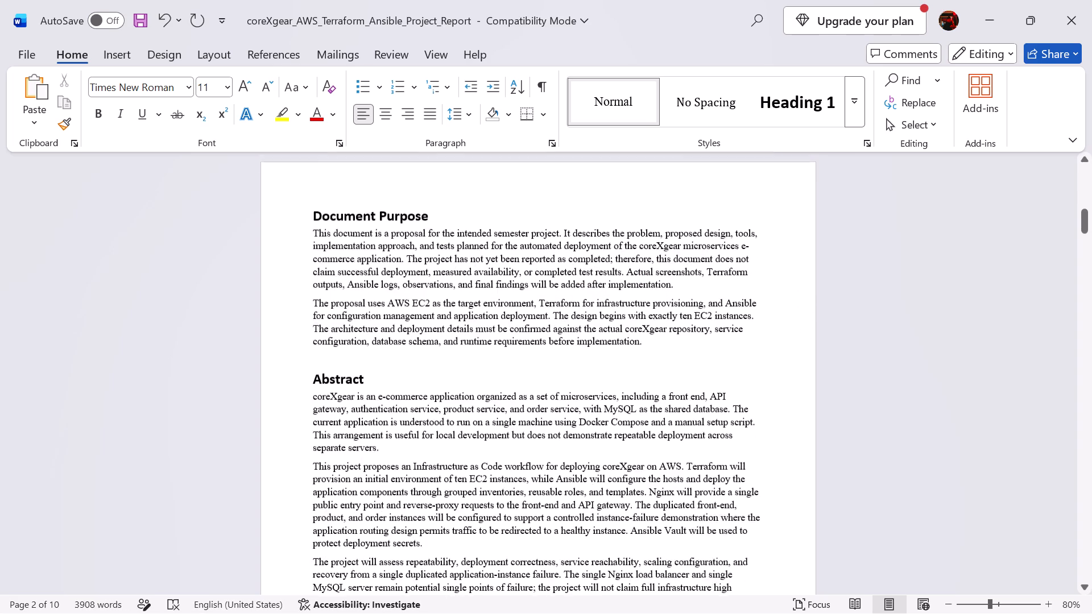
scroll(586, 291, down, 1)
scroll(586, 291, up, 1)
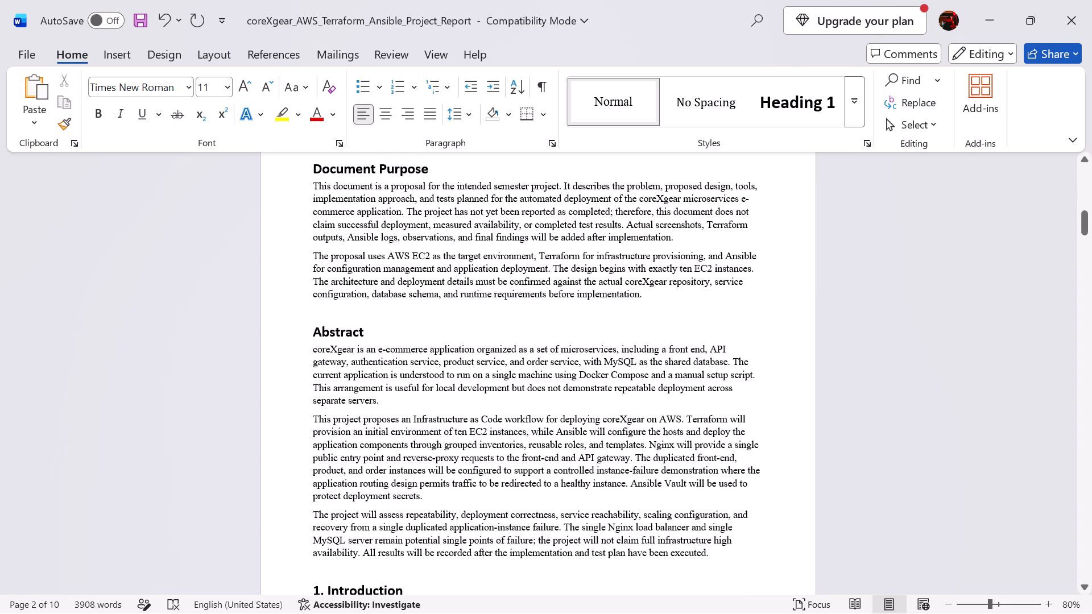
click(224, 88)
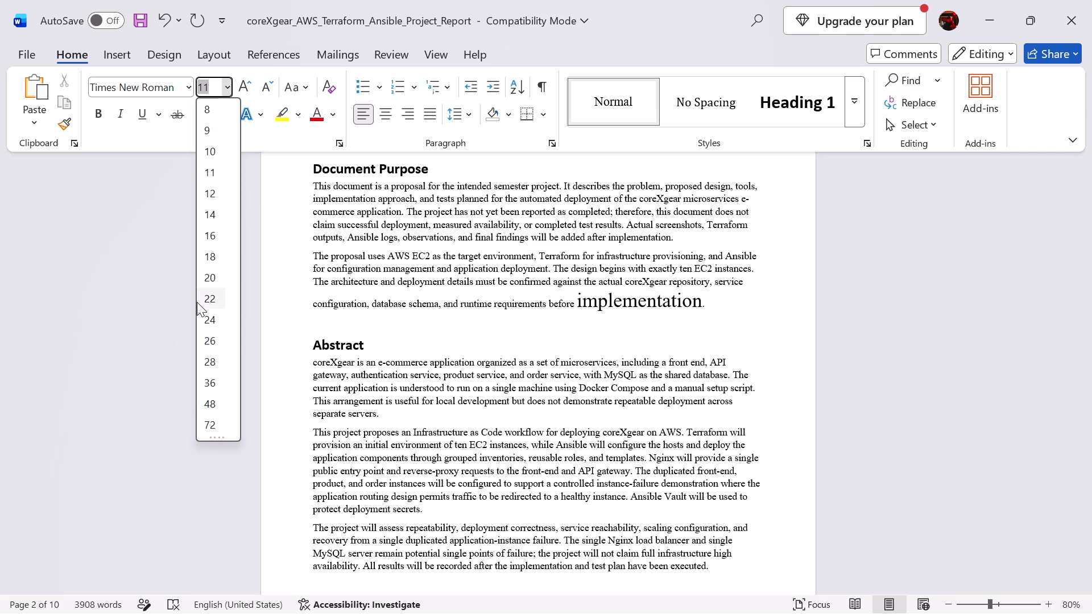
click(89, 287)
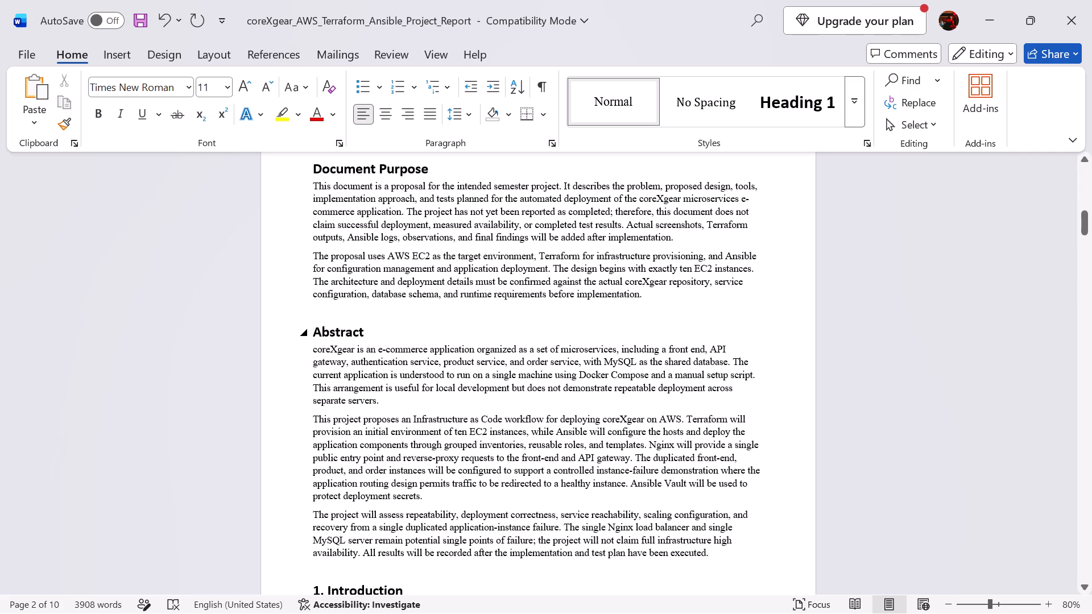
Read through the report from the Abstract and Introduction to the Problem Statement, checking text and formatting.
click(679, 321)
scroll(483, 372, down, 2)
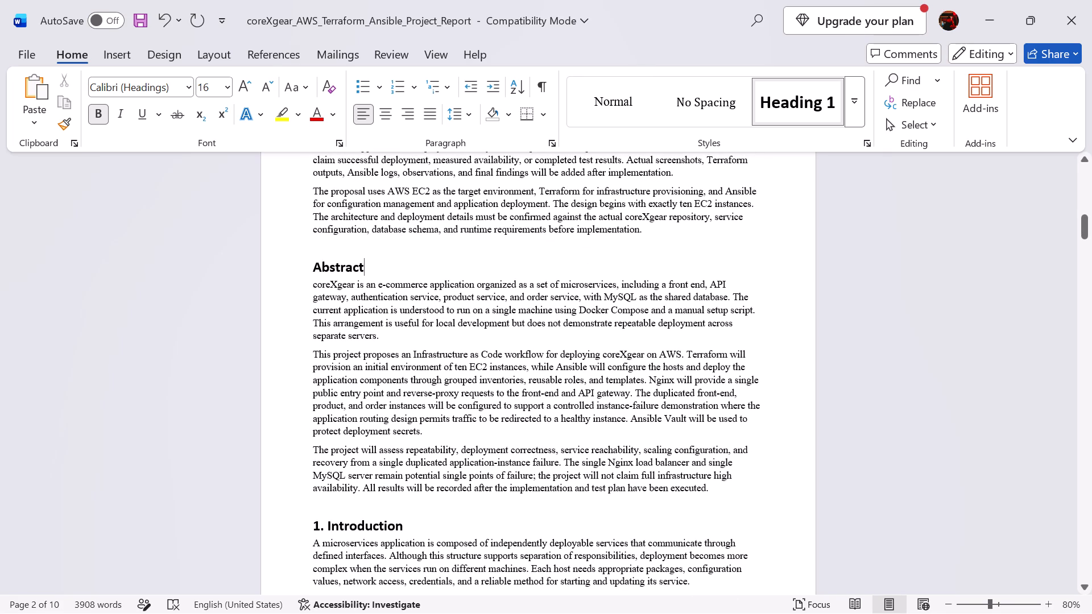
scroll(394, 328, down, 3)
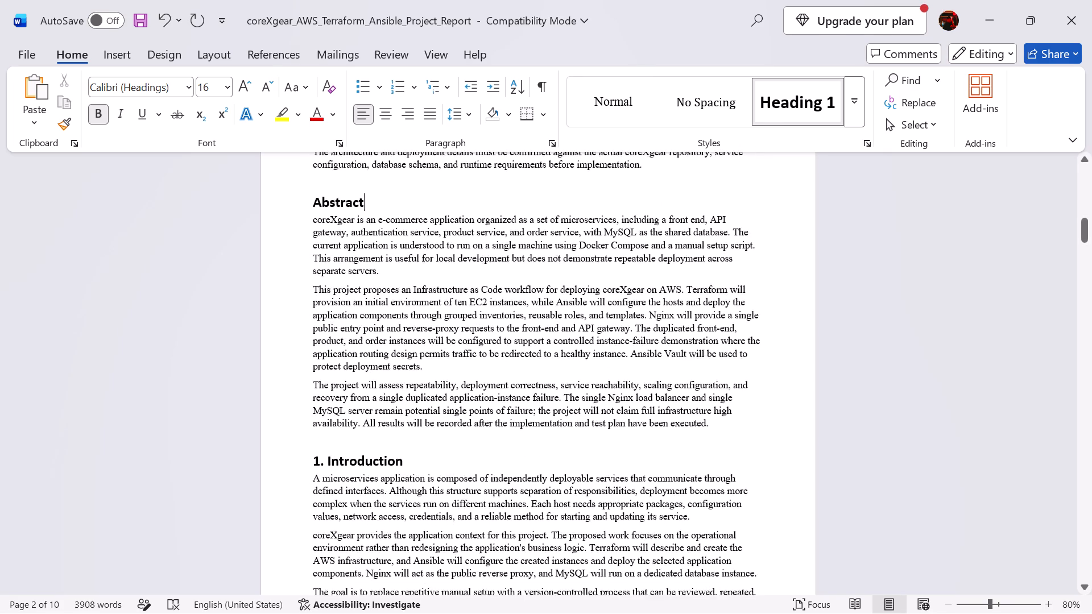
scroll(397, 331, down, 7)
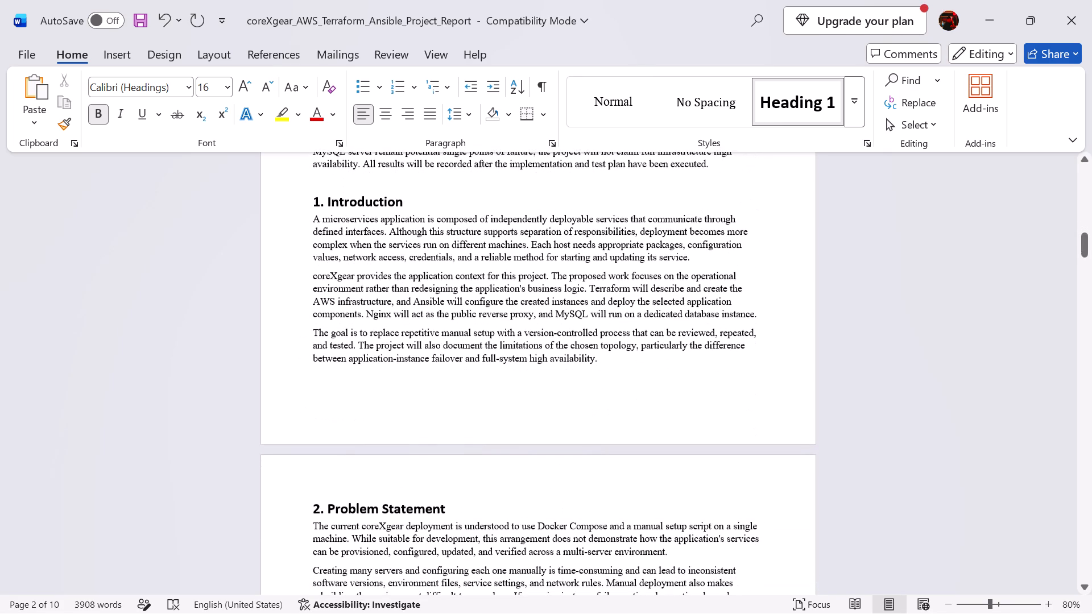
scroll(397, 331, down, 11)
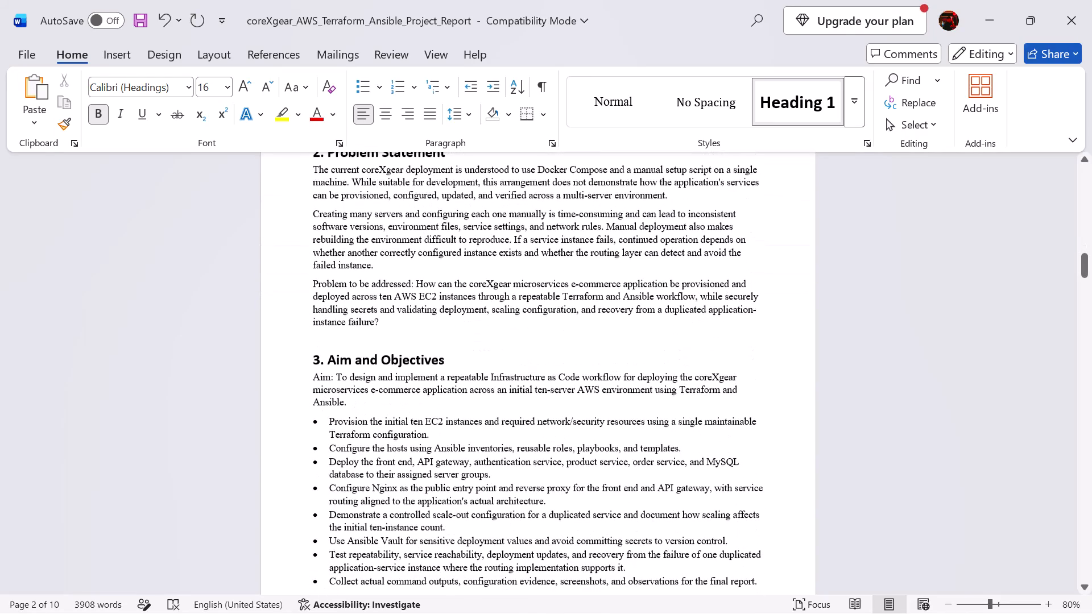
scroll(397, 331, up, 1)
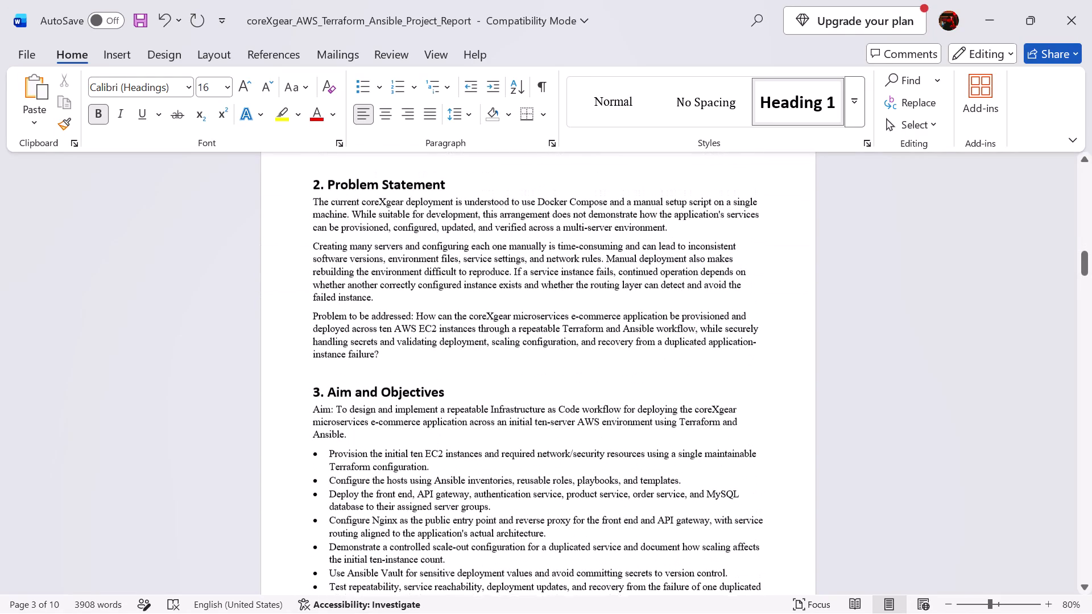
scroll(397, 331, down, 1)
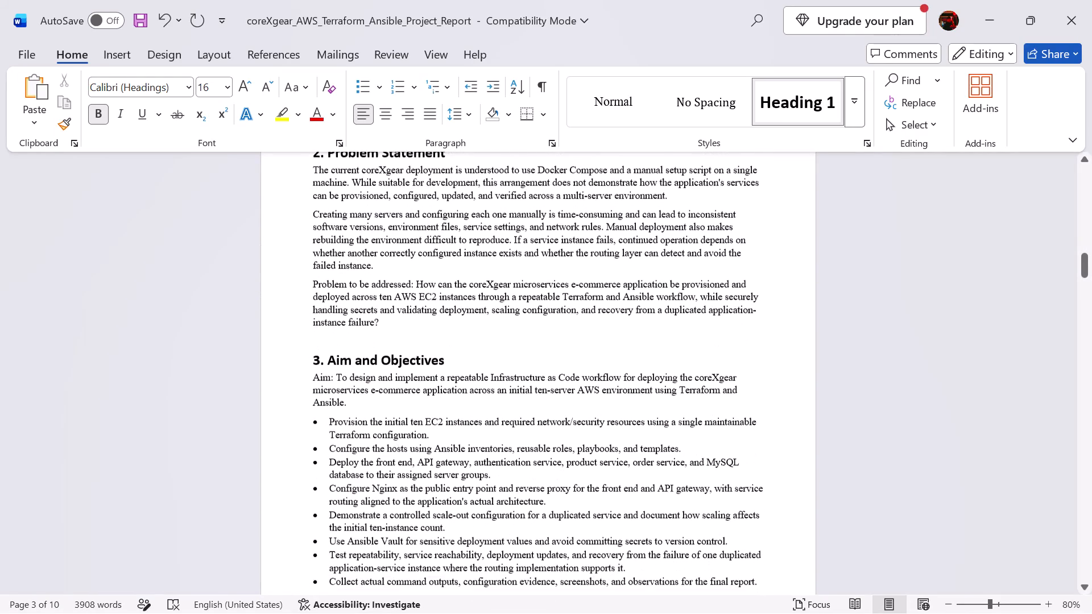
Make the "Aim:" label bold at the start of section 3, Aim and Objectives.
scroll(397, 332, down, 4)
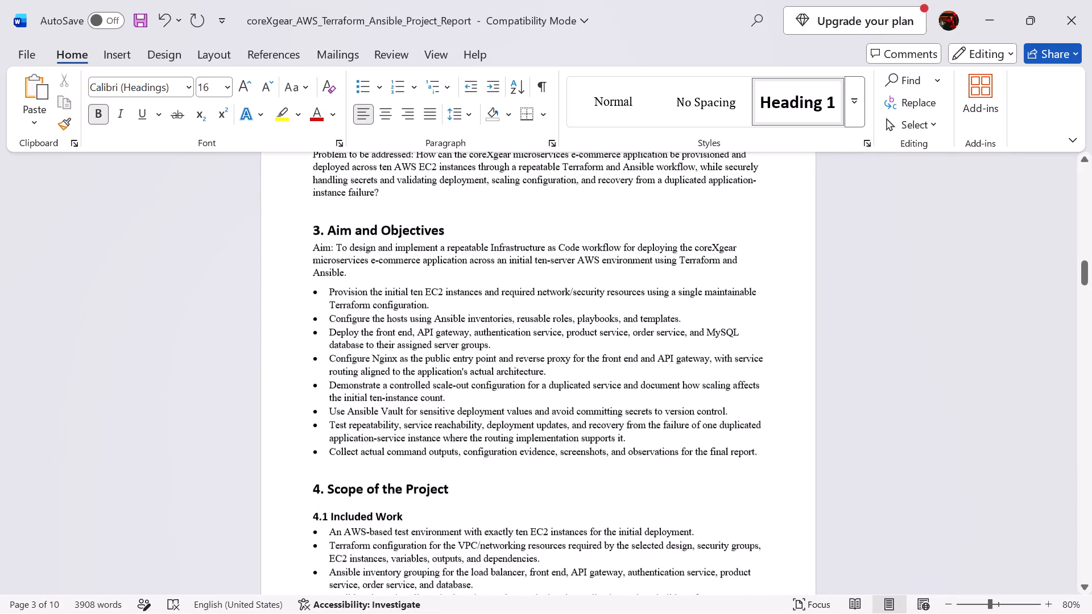
drag(333, 244, 315, 247)
click(333, 218)
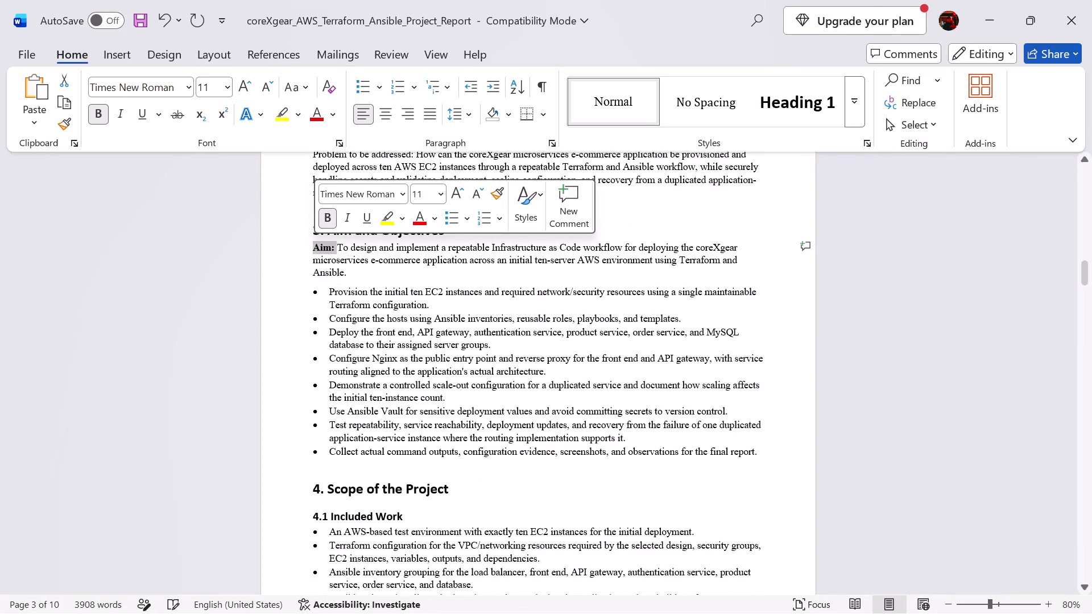
click(859, 298)
Review sections 4 to 6, checking the scope lists, server allocation and tools tables, and the architecture diagram.
scroll(446, 393, up, 1)
scroll(446, 394, down, 14)
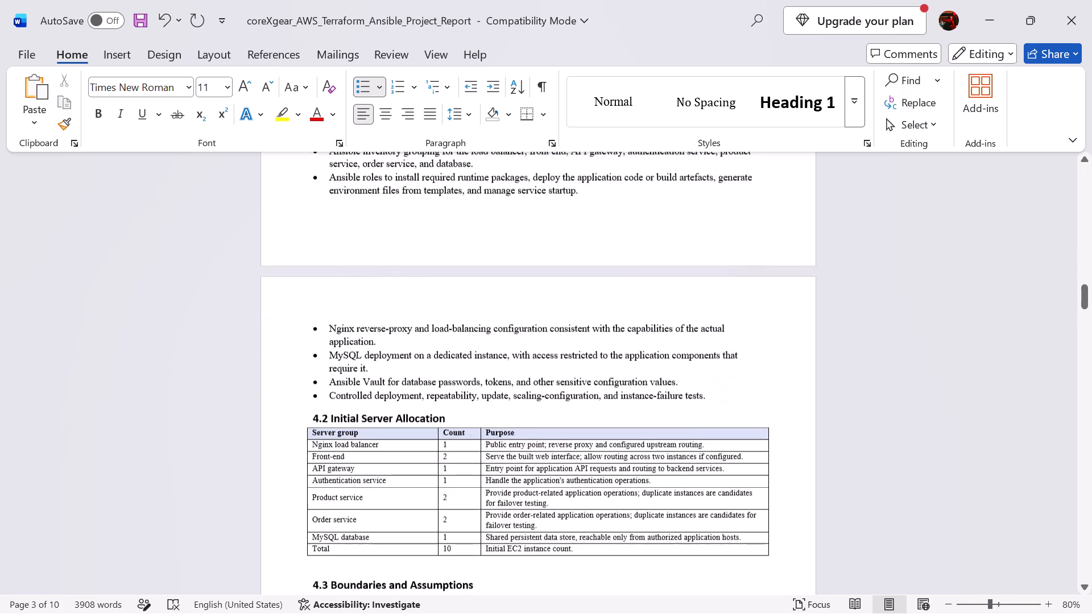
scroll(447, 395, down, 5)
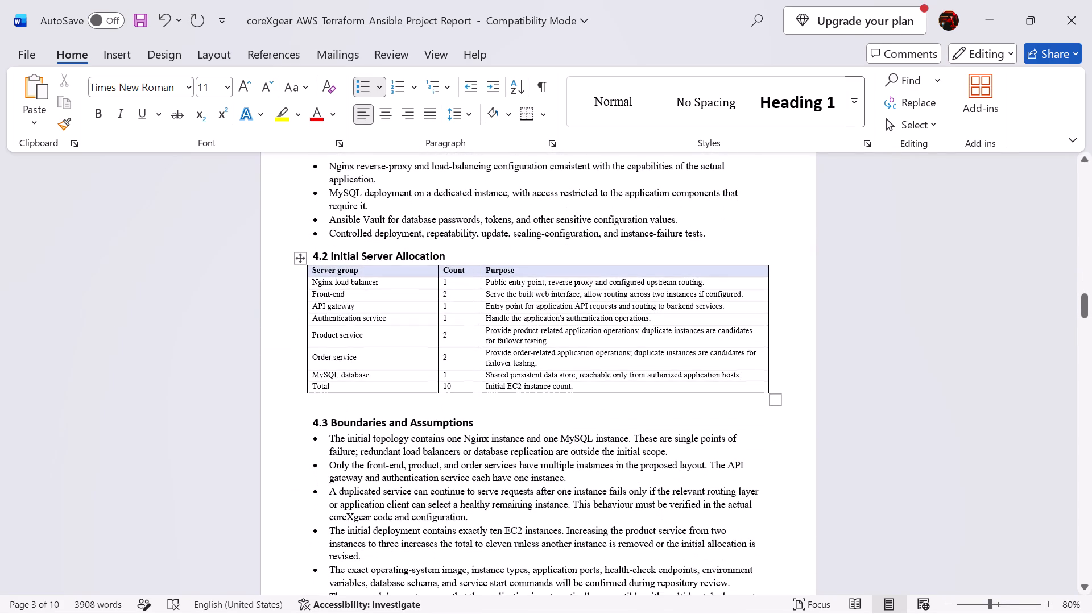
scroll(447, 395, down, 6)
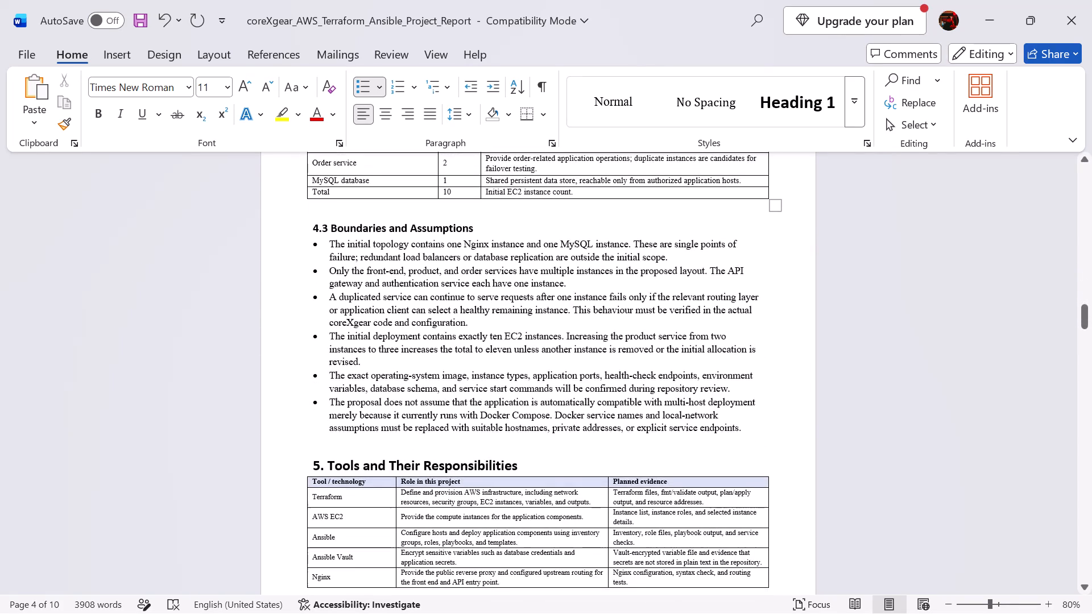
scroll(447, 395, down, 1)
drag(382, 216, 422, 213)
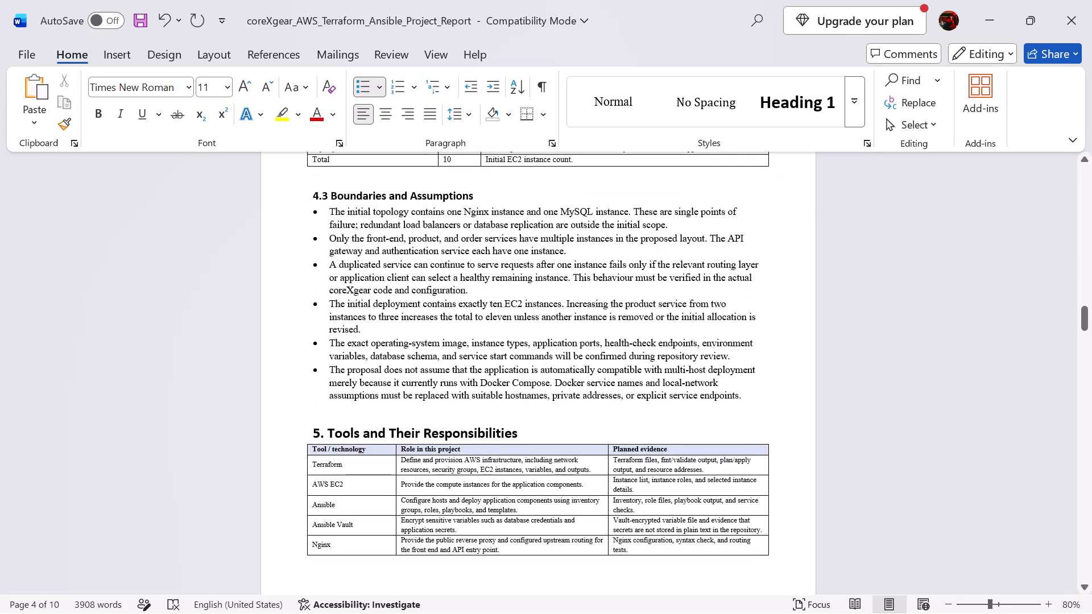
drag(422, 213, 524, 214)
scroll(548, 244, down, 6)
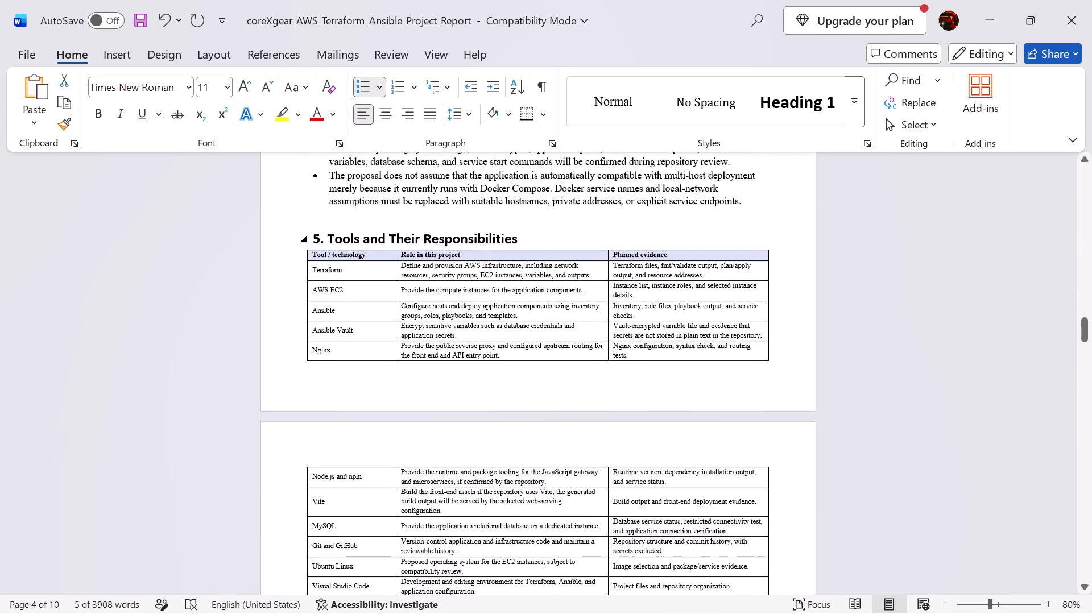
scroll(334, 305, down, 5)
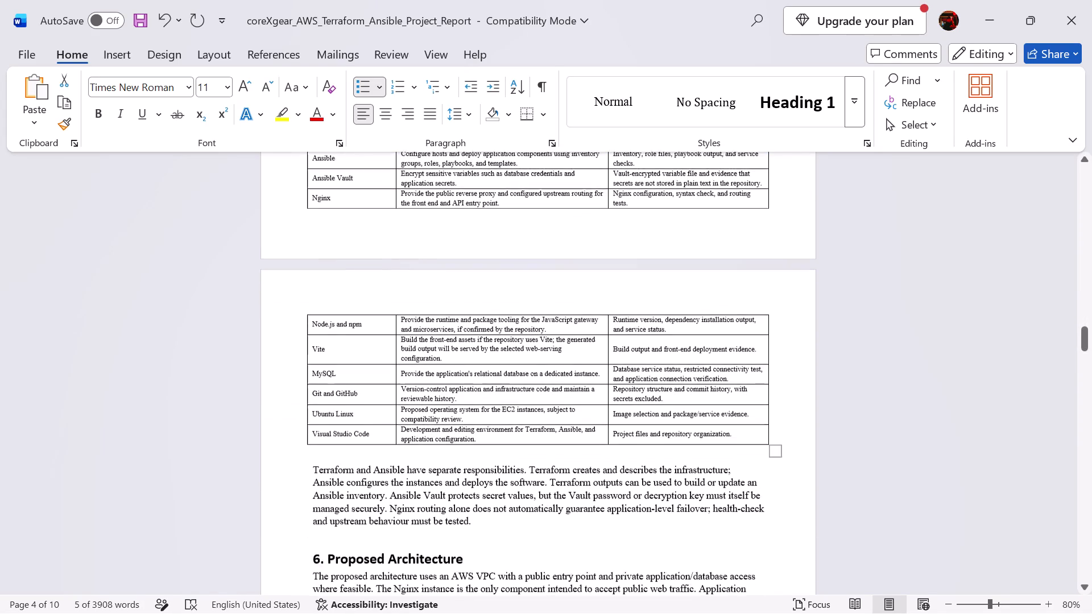
scroll(334, 305, down, 7)
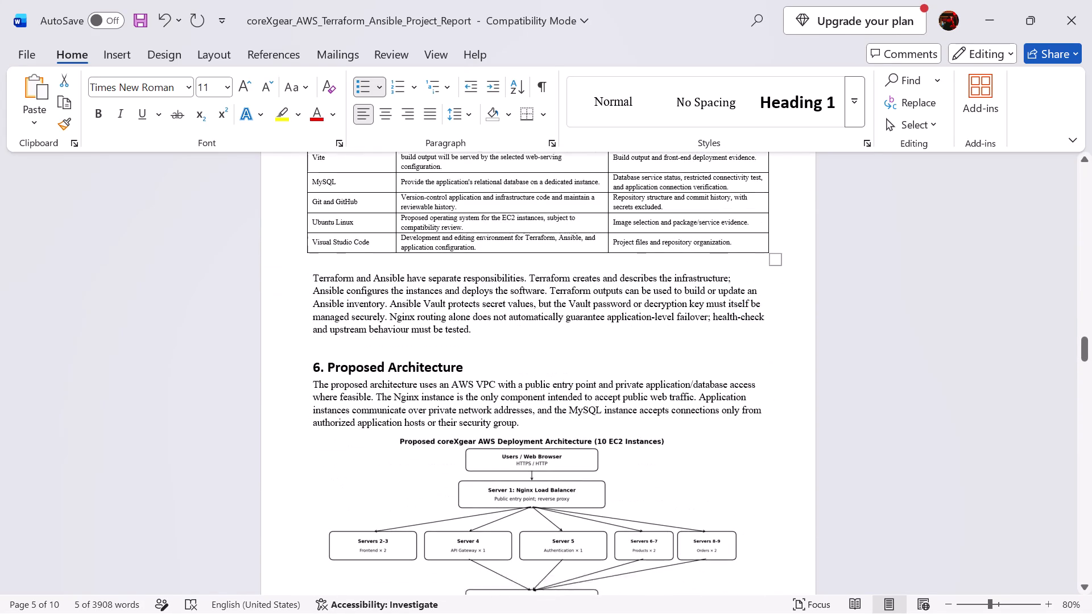
scroll(334, 305, down, 6)
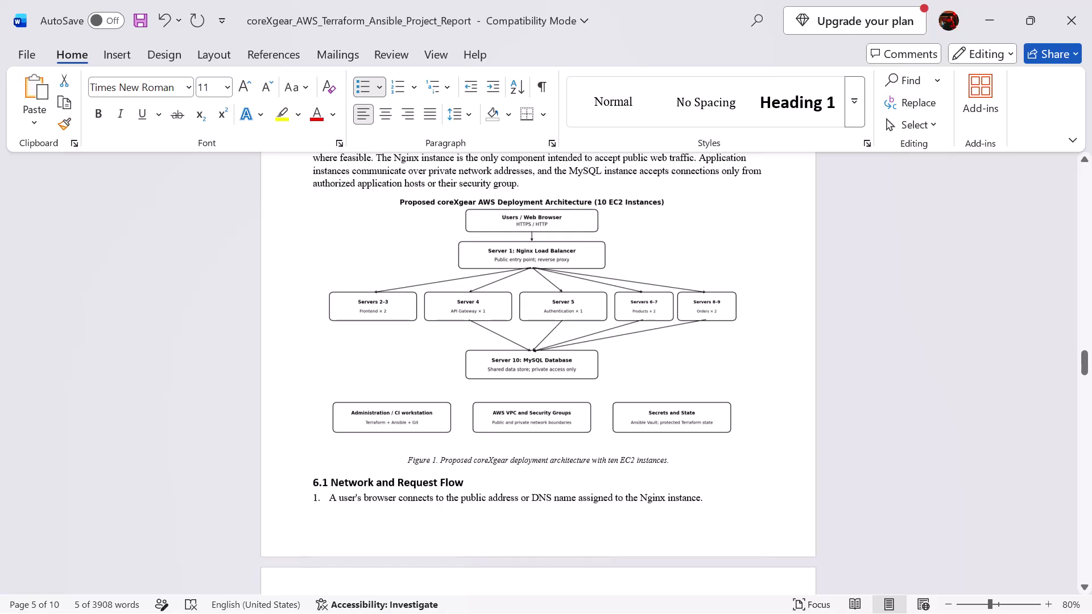
Review sections 6.1 to 7, checking the request flow, availability and state text, and the numbered Proposed Workflow list.
scroll(334, 305, down, 5)
scroll(334, 305, up, 1)
scroll(334, 305, down, 1)
scroll(334, 305, up, 1)
scroll(334, 305, down, 9)
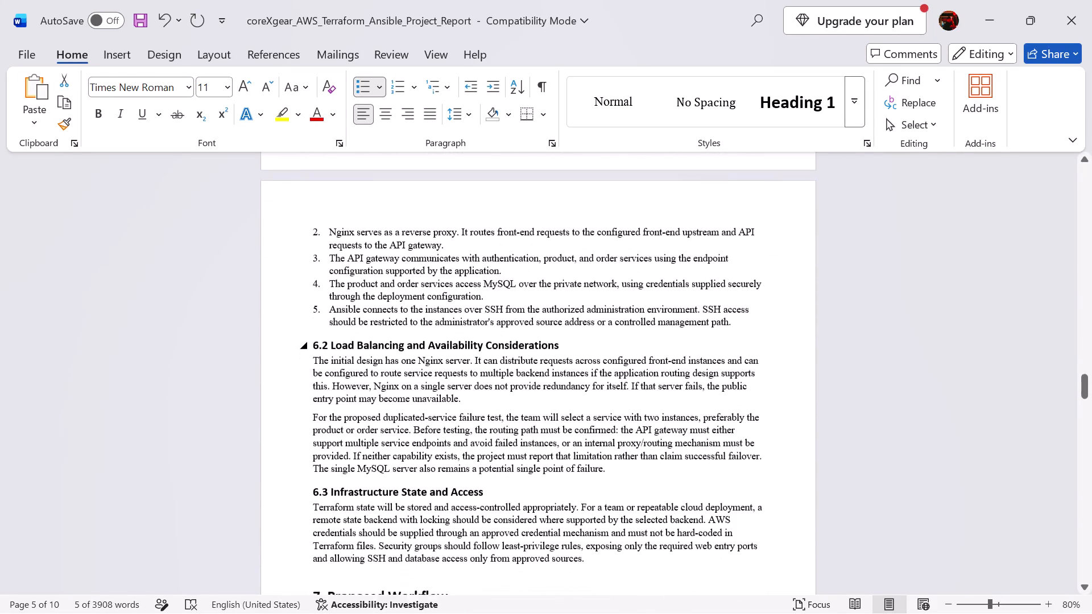
scroll(334, 305, down, 6)
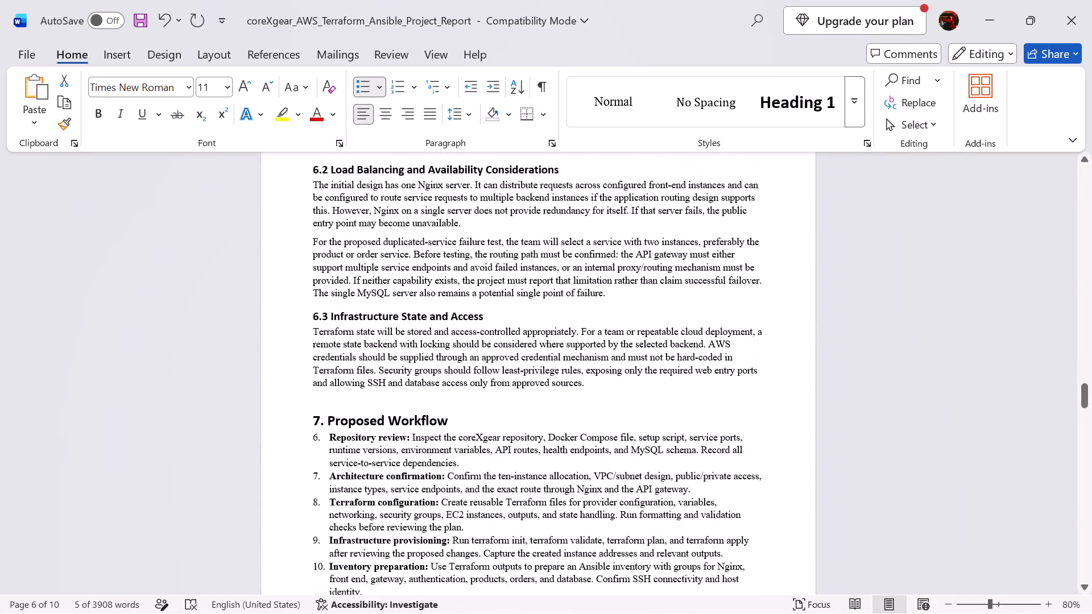
scroll(334, 309, down, 6)
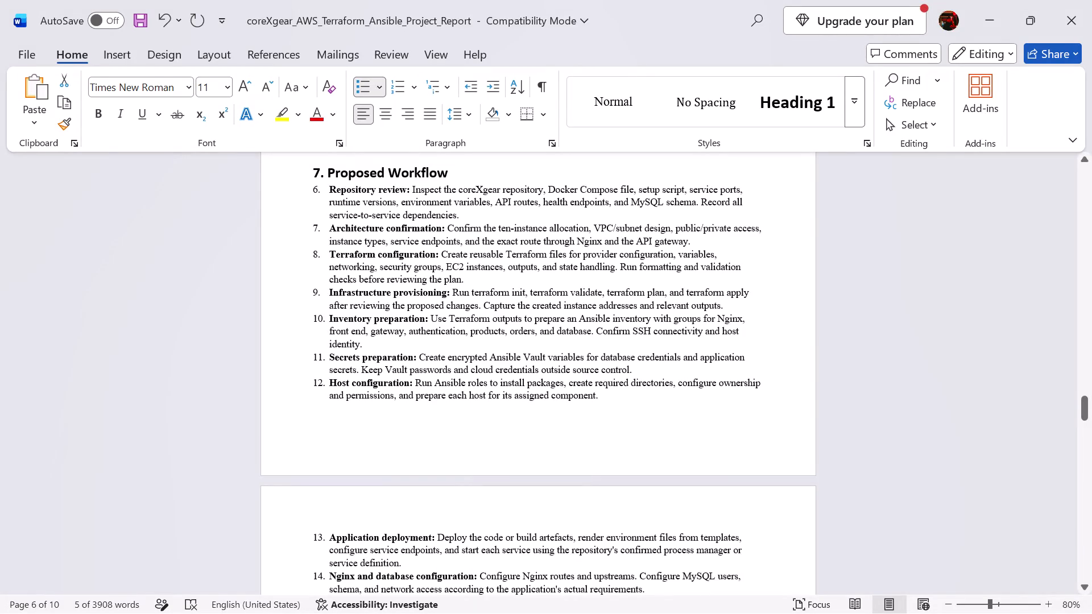
scroll(394, 322, down, 8)
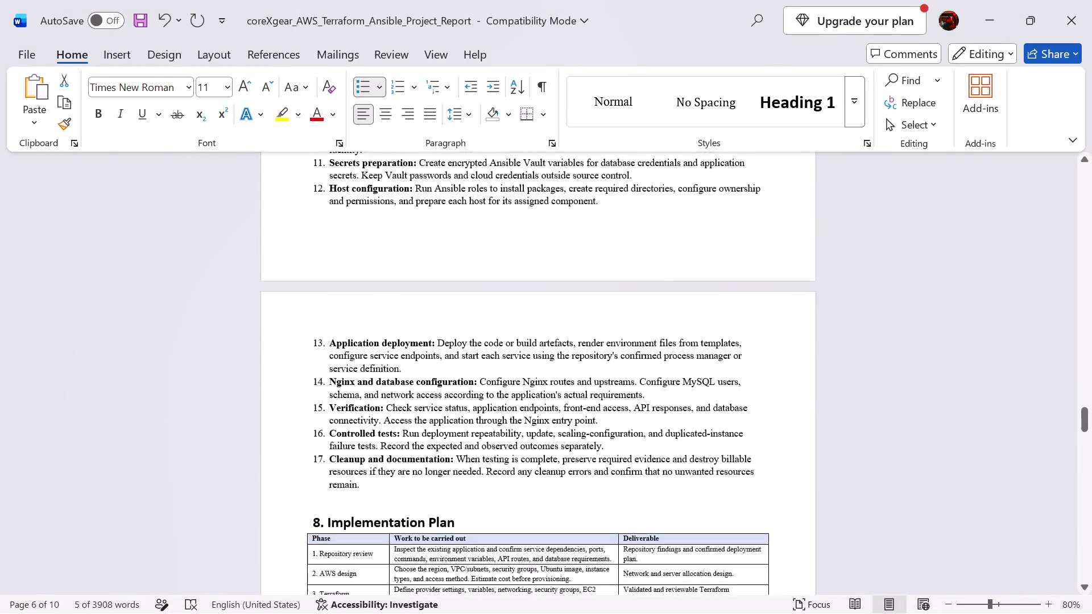
Review sections 8 to 10, checking the implementation and testing tables, the evidence list, and the security and cost bullets.
scroll(394, 322, down, 8)
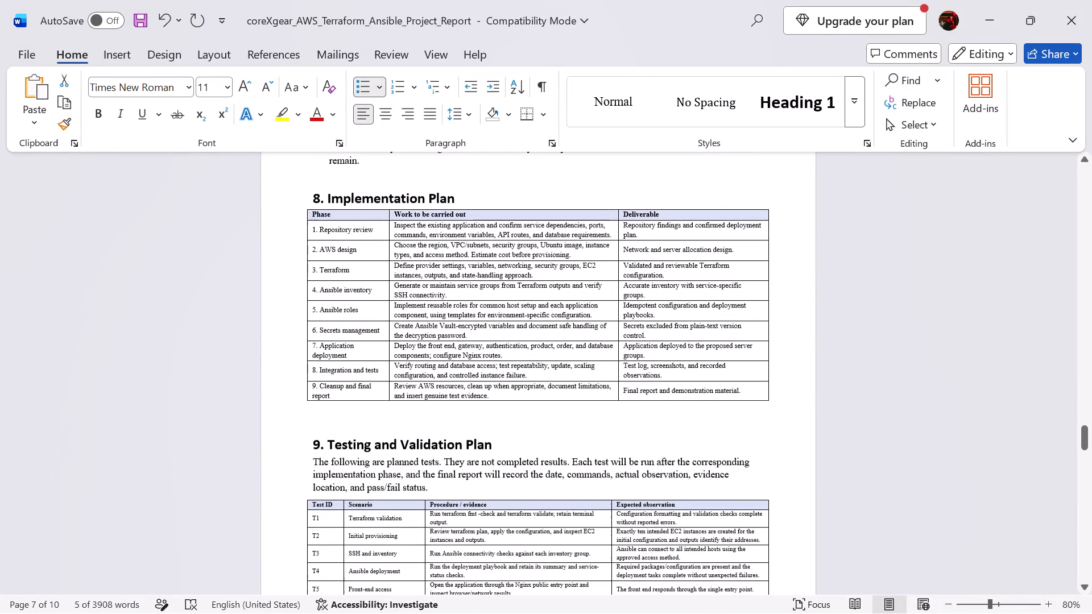
scroll(394, 322, down, 5)
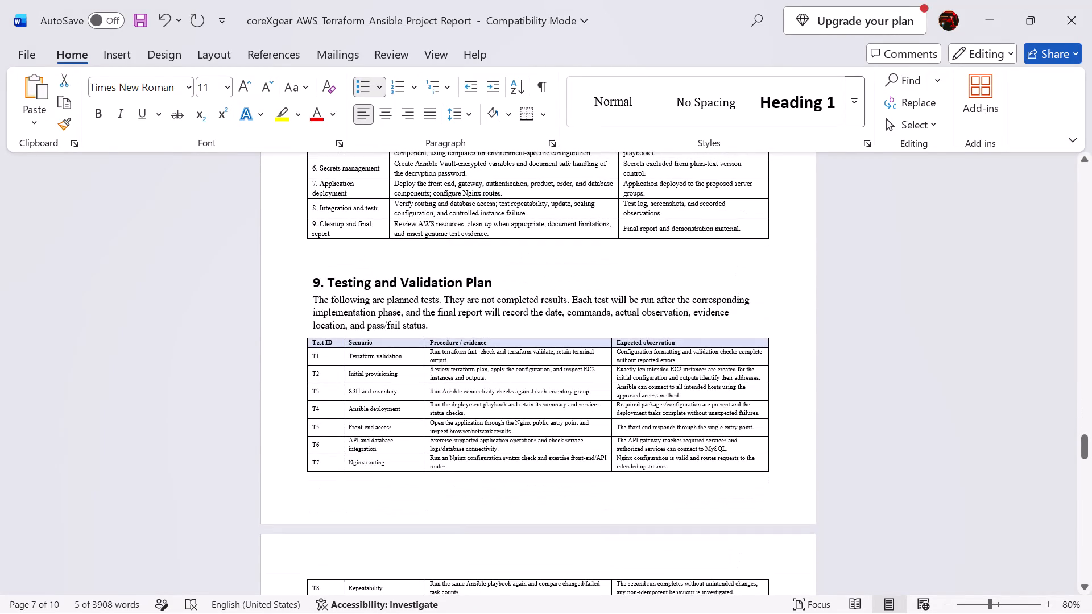
scroll(394, 322, down, 4)
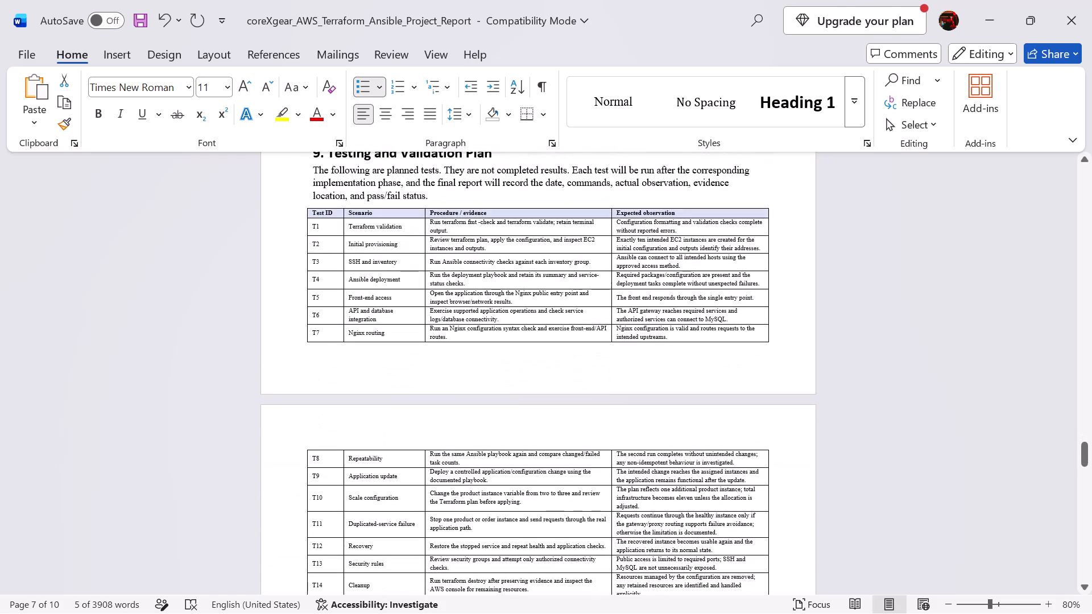
scroll(394, 322, down, 7)
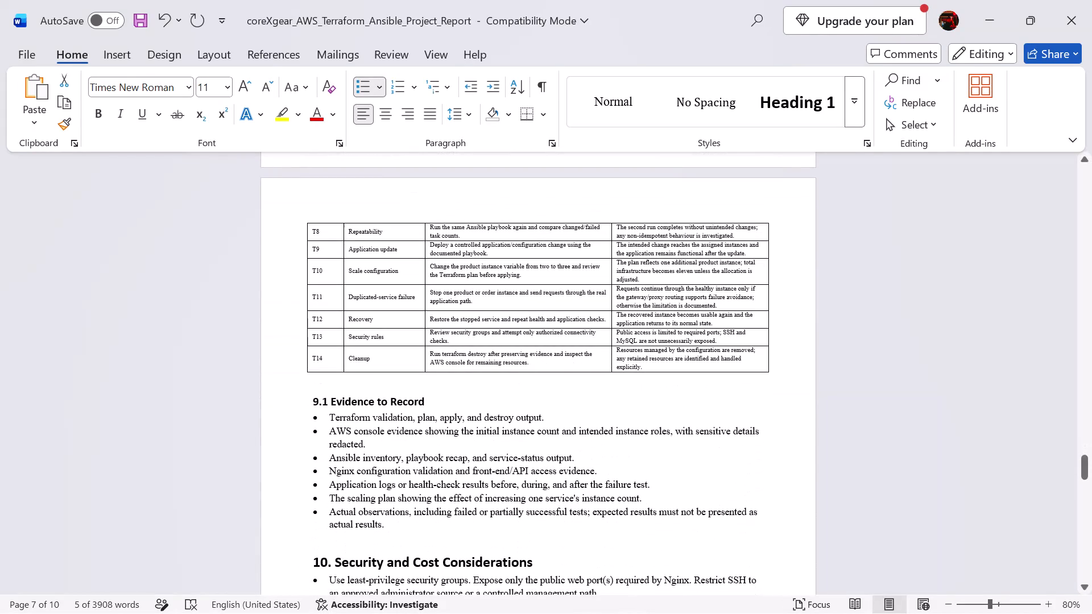
scroll(394, 322, down, 4)
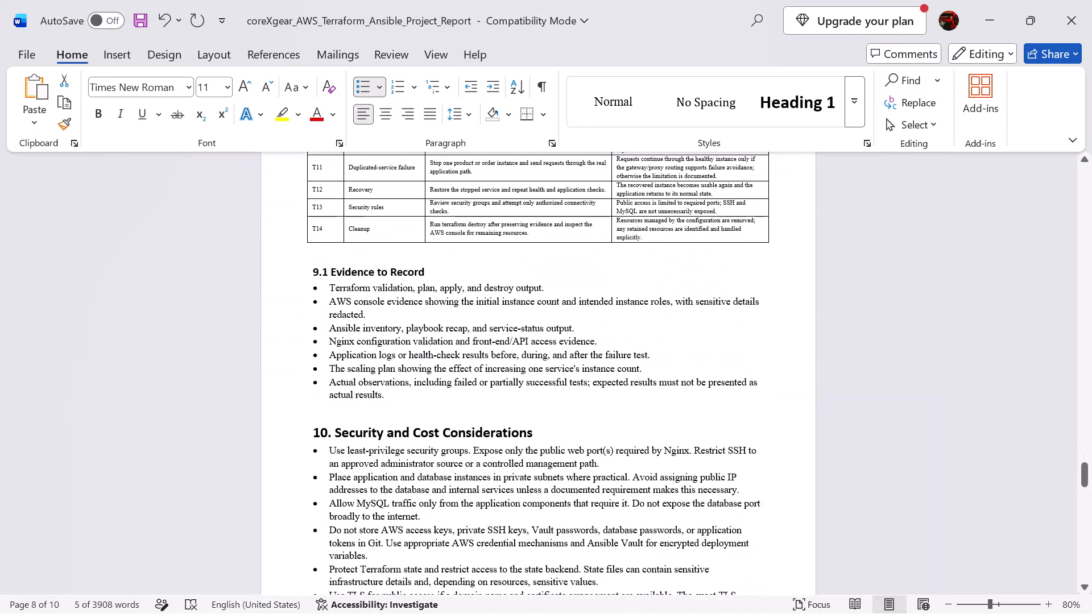
scroll(394, 322, down, 8)
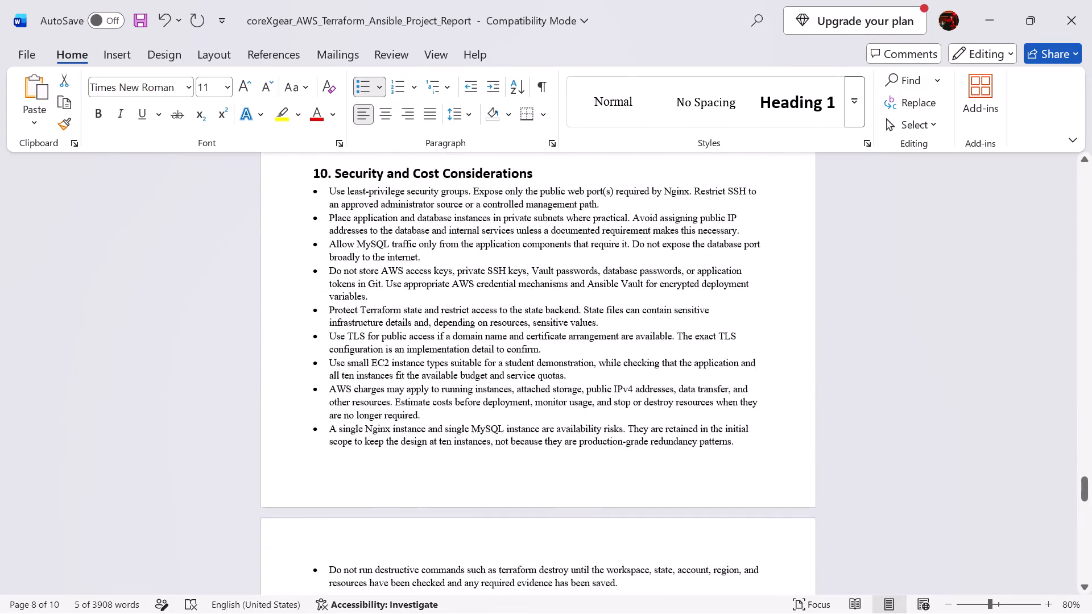
Read through sections 11 to 14, checking Expected Outcomes, Limitations and Future Work, the Conclusion, and the References list.
scroll(394, 322, down, 1)
scroll(394, 322, up, 1)
scroll(394, 322, down, 16)
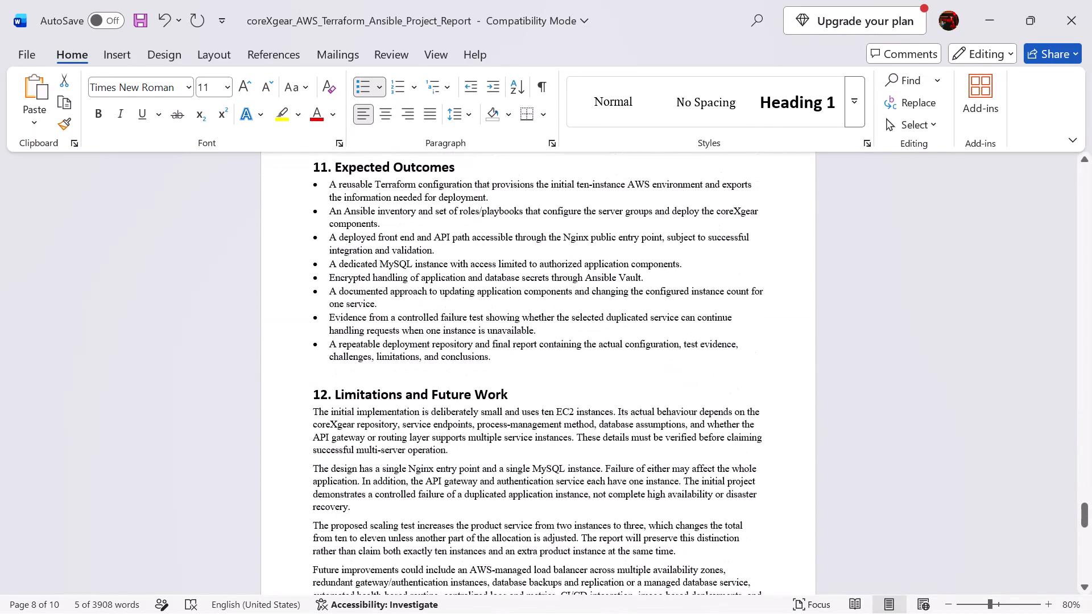
scroll(394, 322, down, 4)
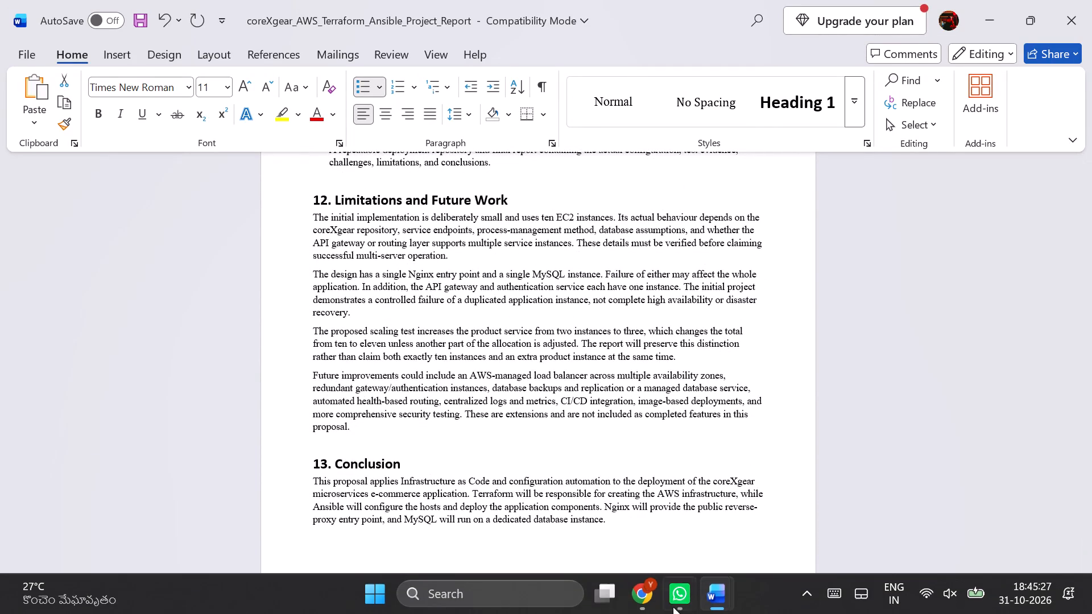
scroll(378, 261, down, 7)
scroll(444, 310, down, 1)
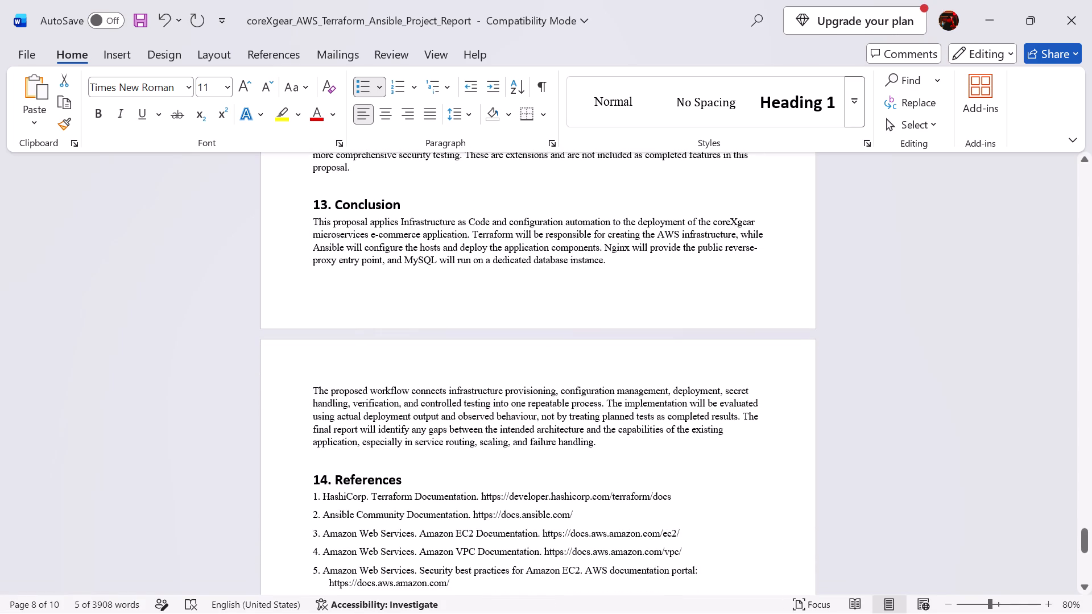
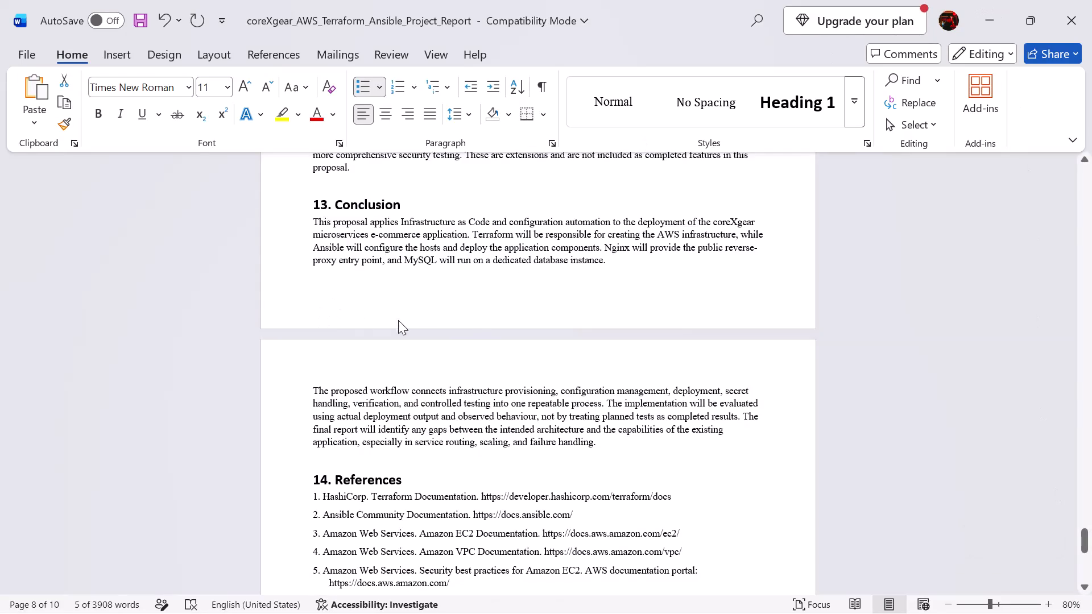
Return to the cover page and check its topic, subtitle and submission details, continuing to the Document Purpose and Abstract sections.
drag(1083, 538, 1006, 308)
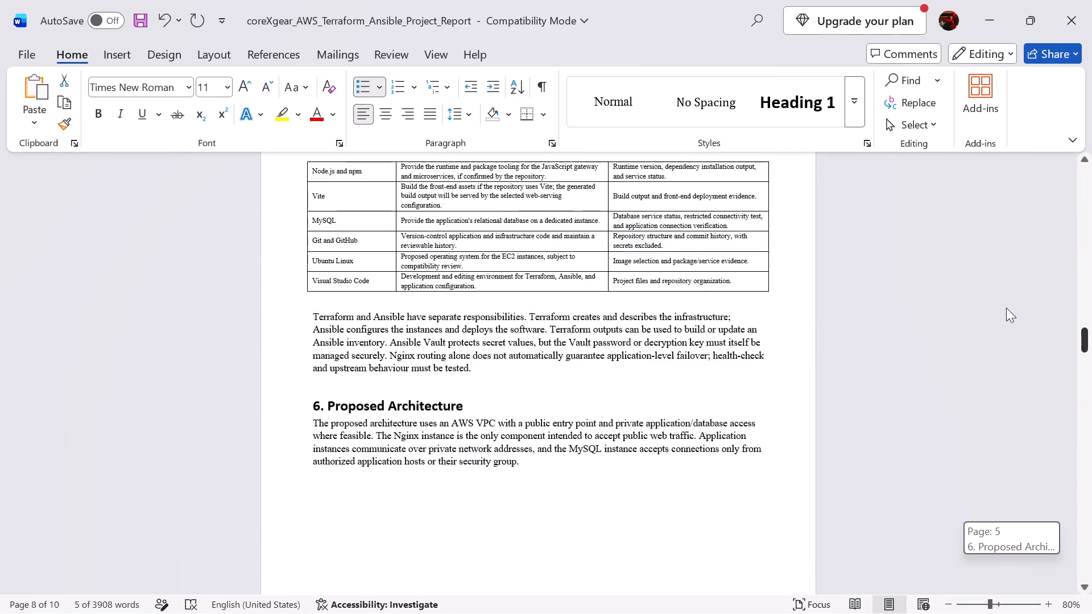
drag(1006, 308, 969, 165)
scroll(781, 286, down, 2)
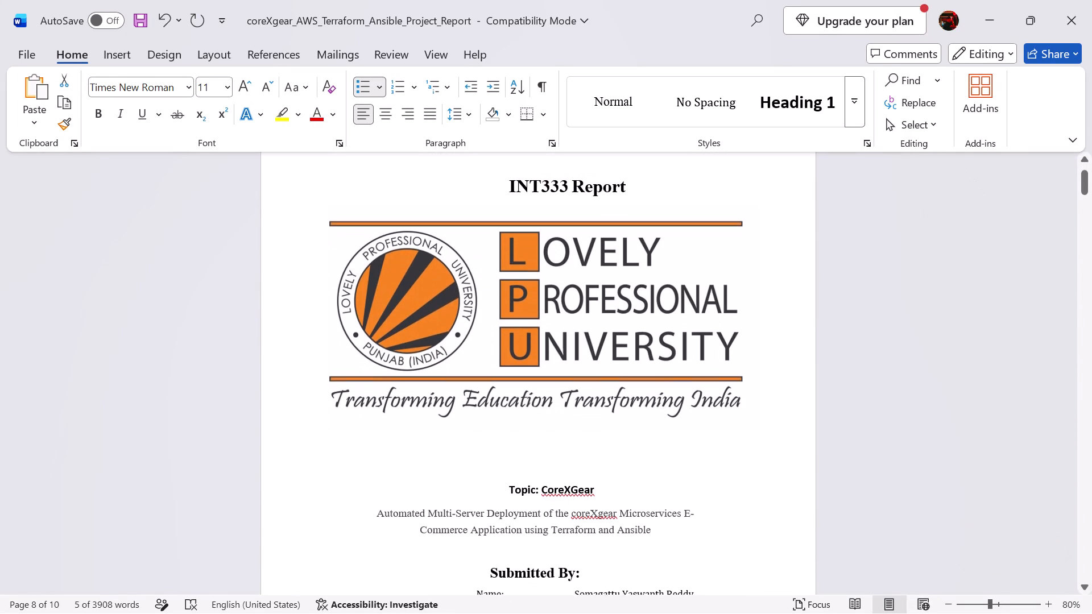
scroll(562, 226, down, 3)
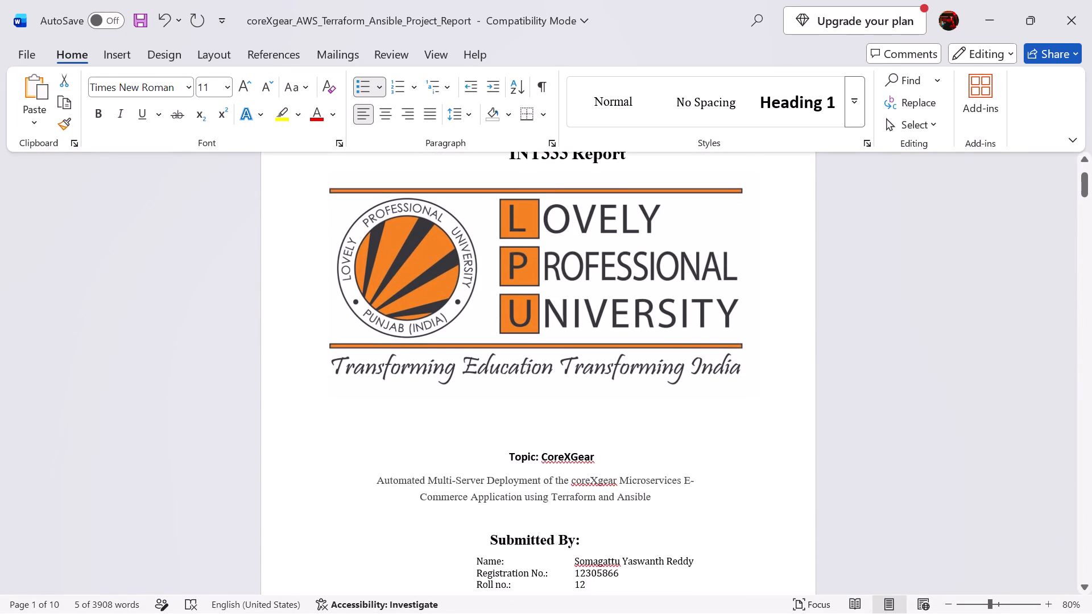
scroll(562, 226, down, 2)
click(519, 329)
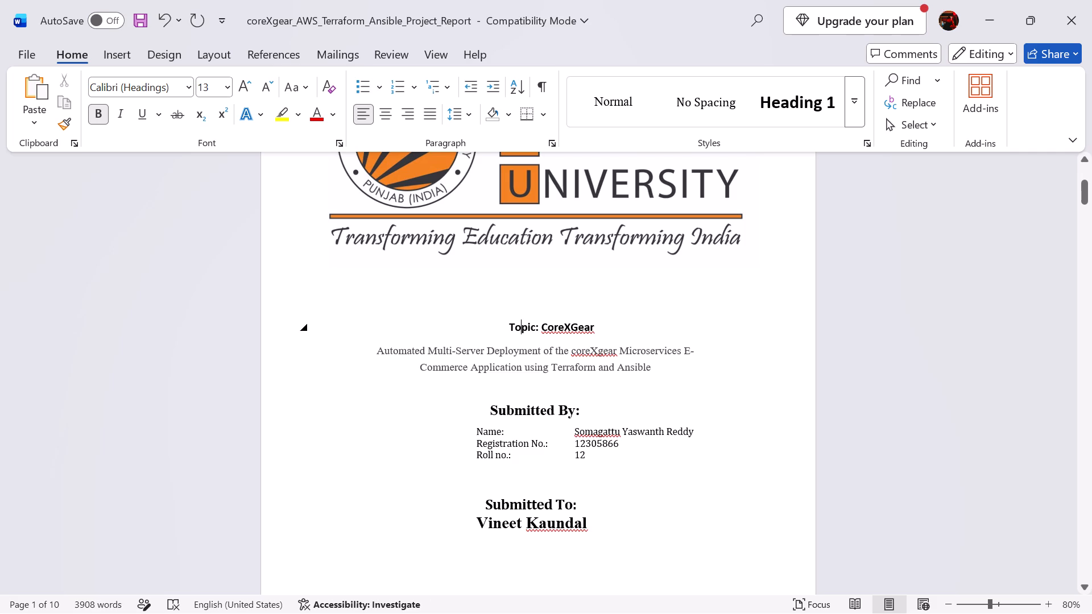
scroll(502, 344, down, 2)
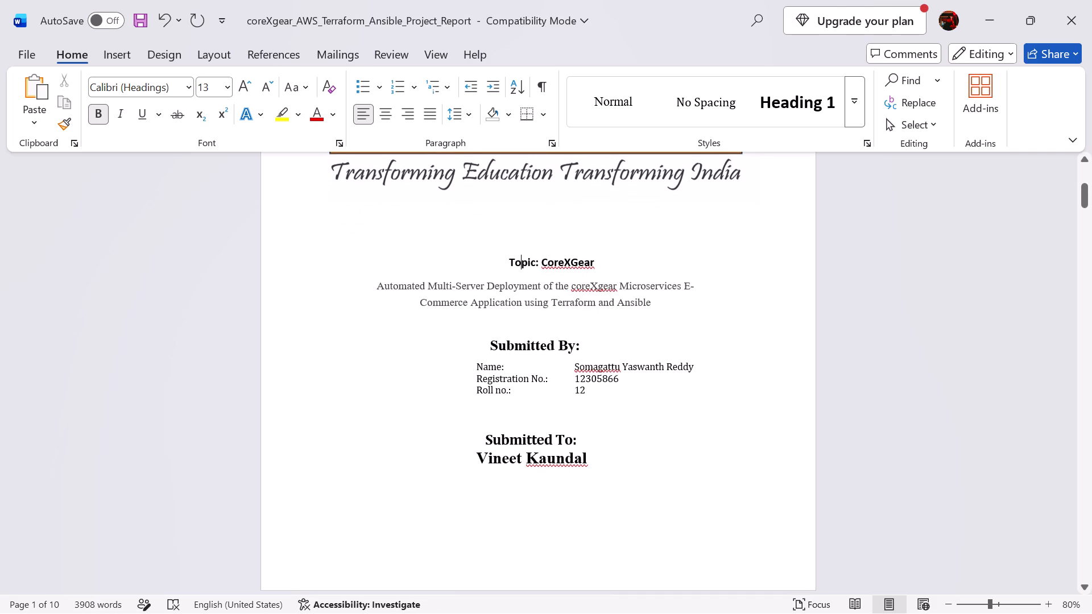
scroll(559, 309, down, 2)
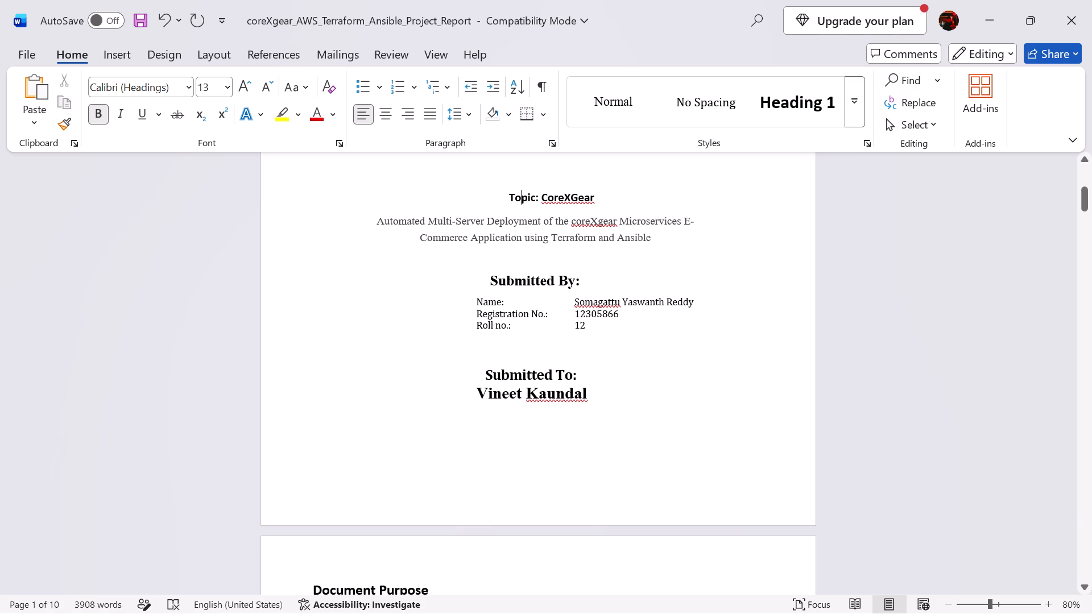
scroll(565, 277, down, 1)
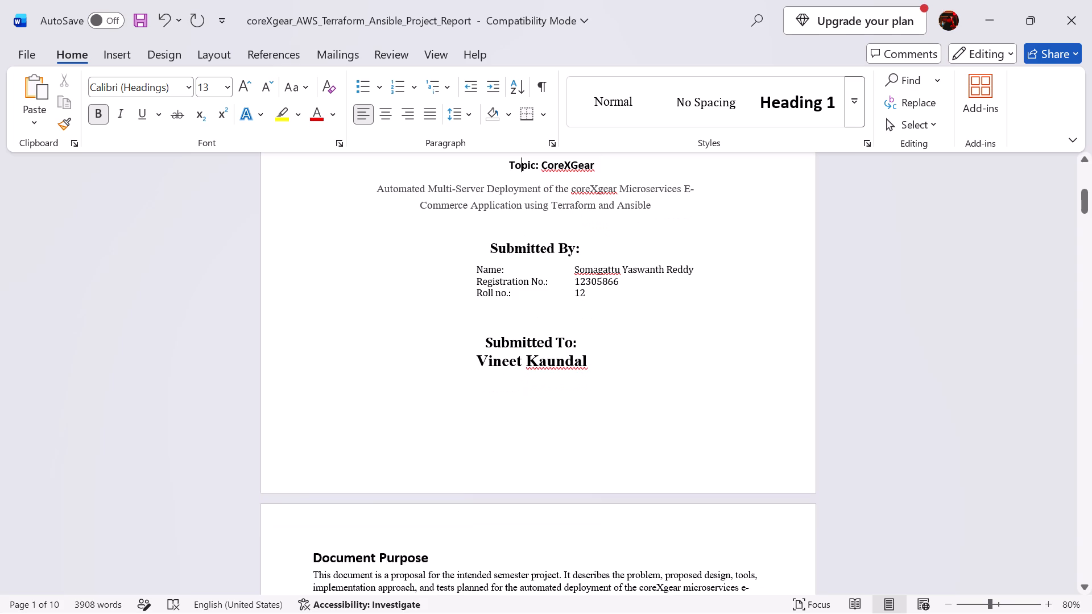
click(578, 207)
scroll(520, 250, down, 3)
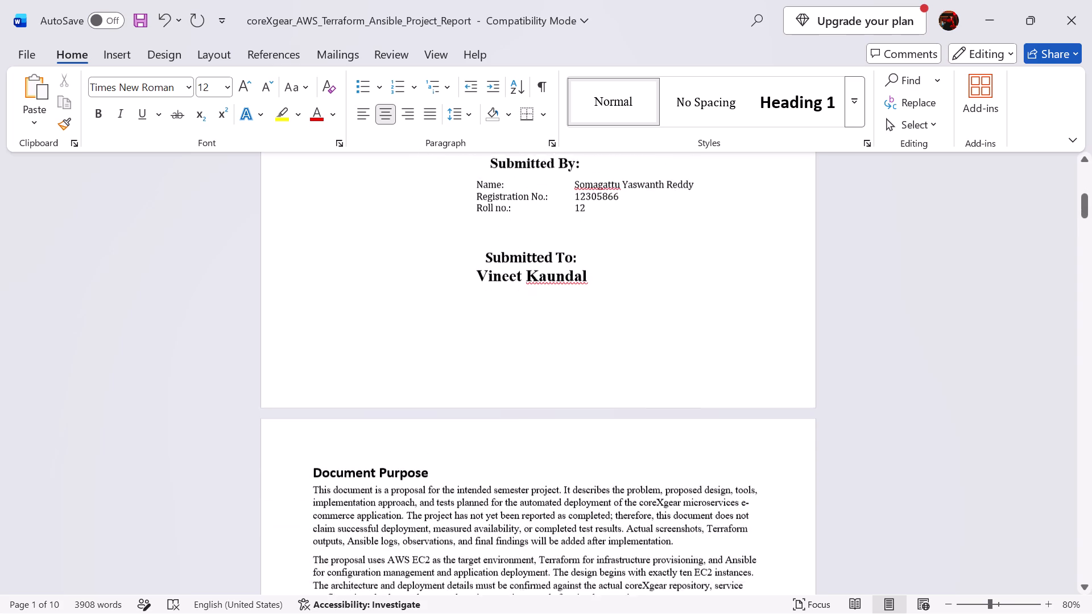
scroll(520, 250, down, 7)
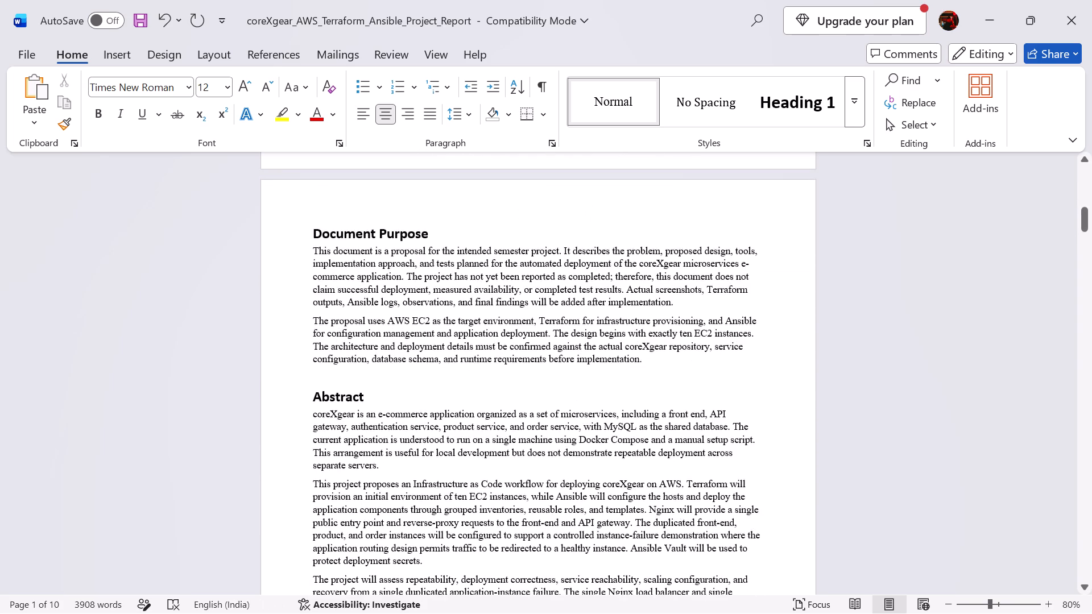
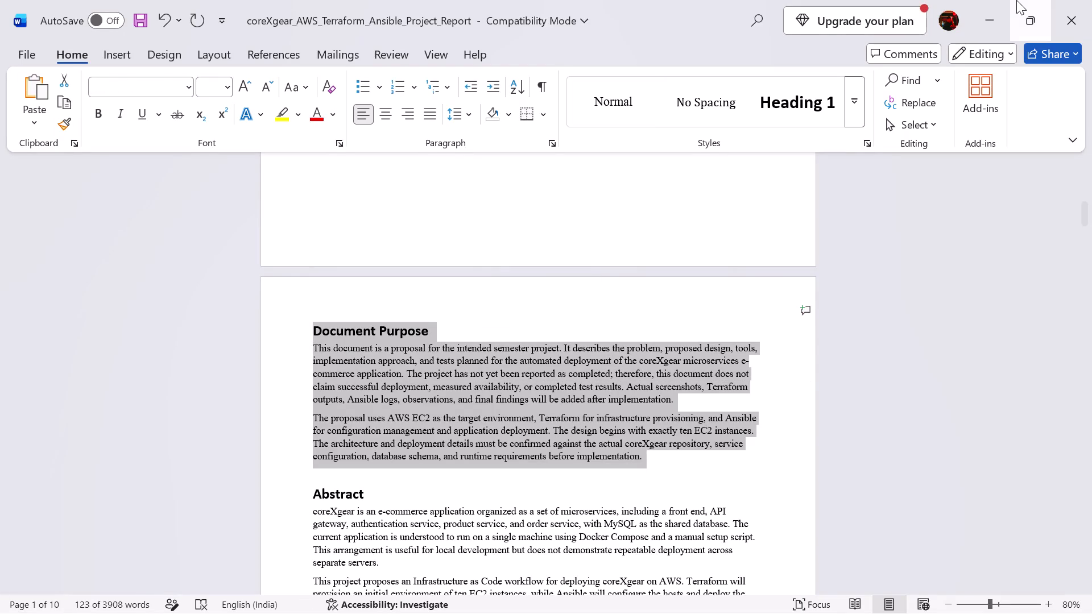
Delete the selected Document Purpose section, including its heading and both paragraphs, ahead of the Abstract.
key(BackSpace)
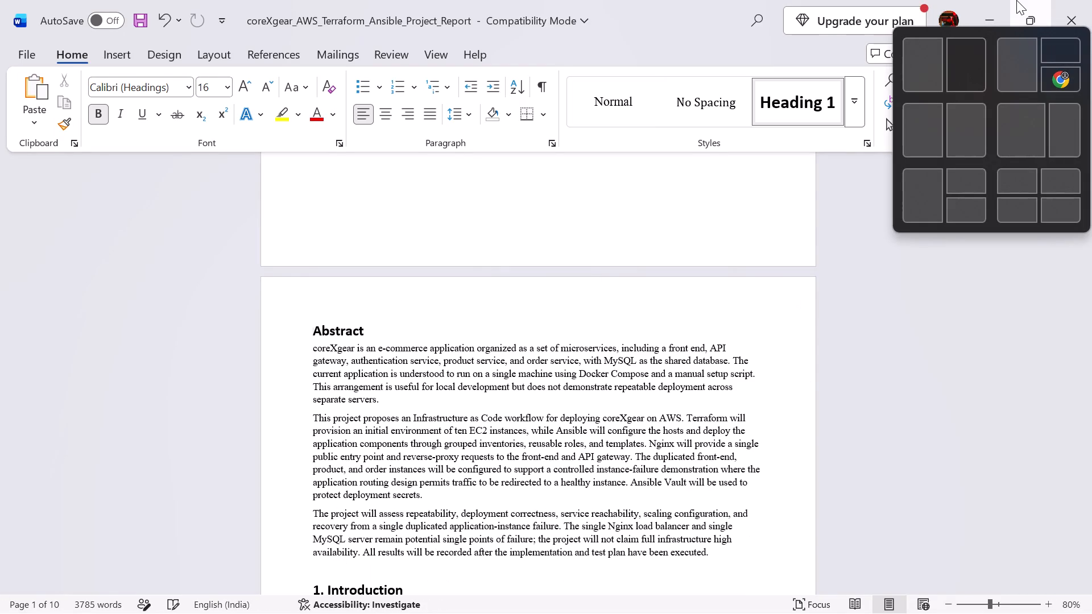
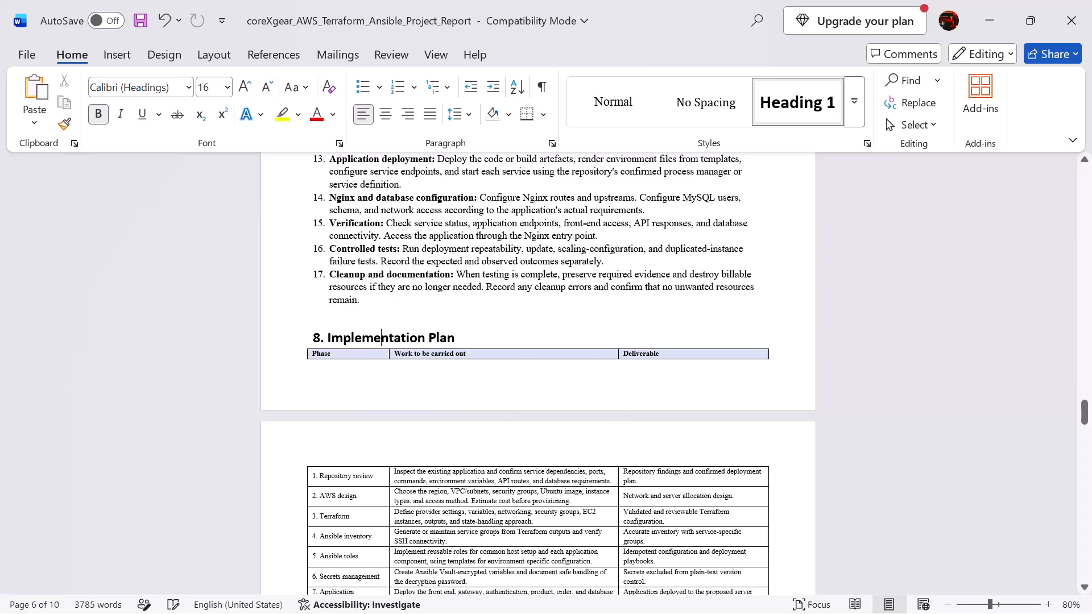
Review the page layout from the Implementation Plan back to the Abstract and forward to the Problem Statement's page break.
click(333, 315)
scroll(464, 289, up, 3)
scroll(463, 288, down, 1)
scroll(462, 287, up, 7)
scroll(441, 237, up, 9)
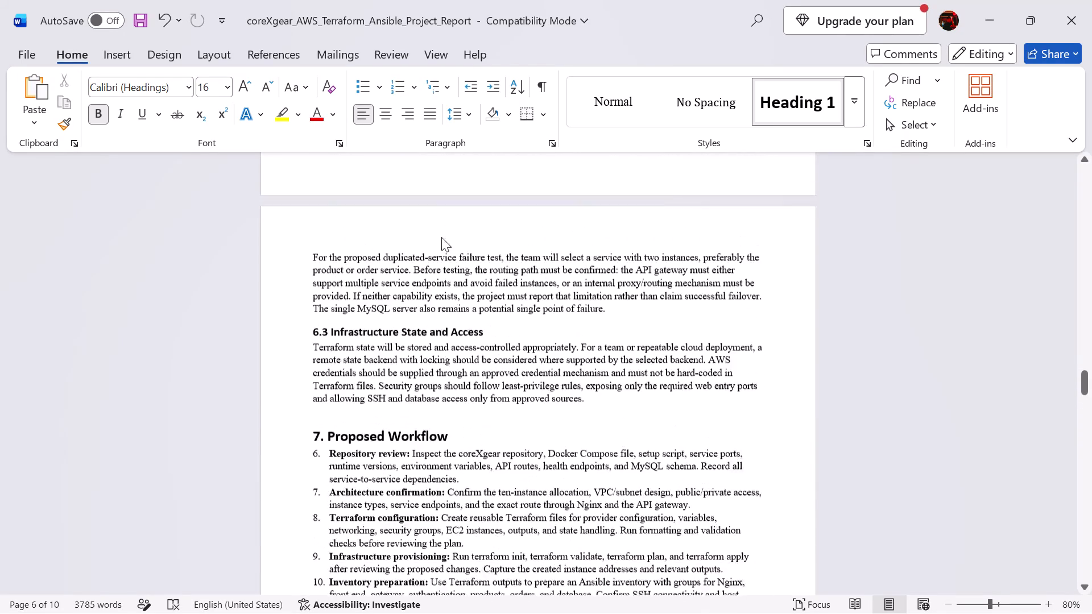
scroll(441, 237, up, 20)
scroll(441, 237, up, 20)
scroll(441, 237, up, 8)
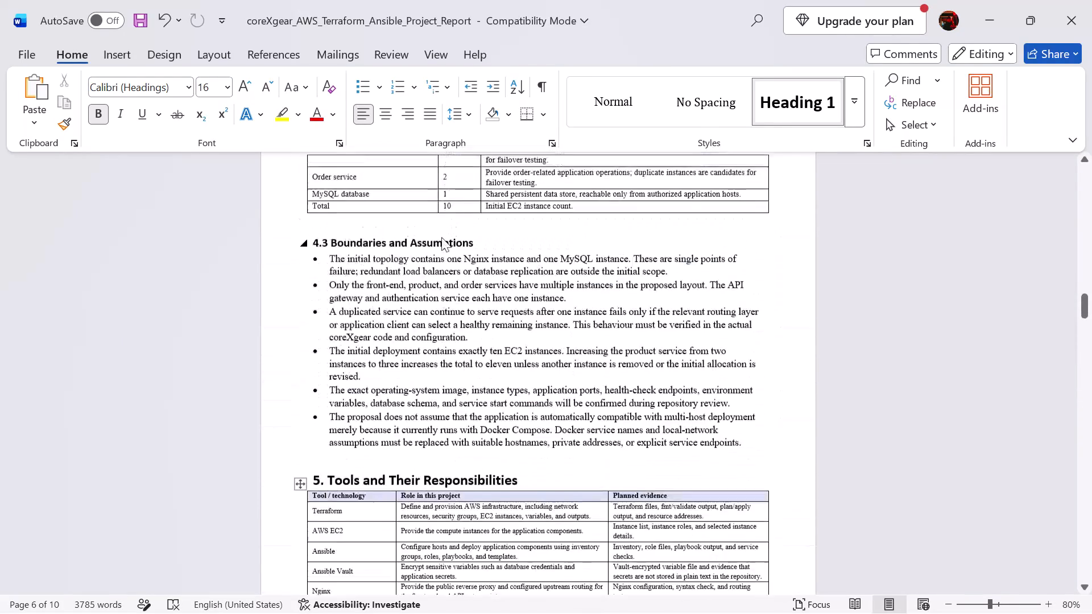
scroll(441, 237, up, 20)
scroll(441, 237, up, 2)
scroll(446, 237, down, 1)
scroll(449, 237, up, 20)
scroll(449, 237, up, 1)
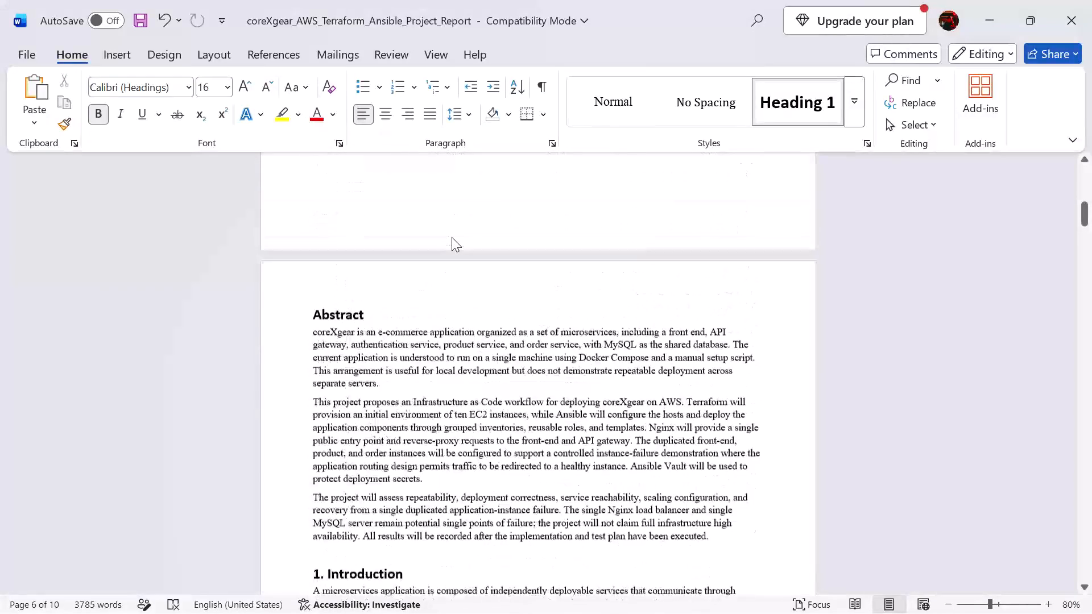
scroll(450, 368, down, 2)
scroll(450, 369, up, 1)
scroll(450, 369, down, 12)
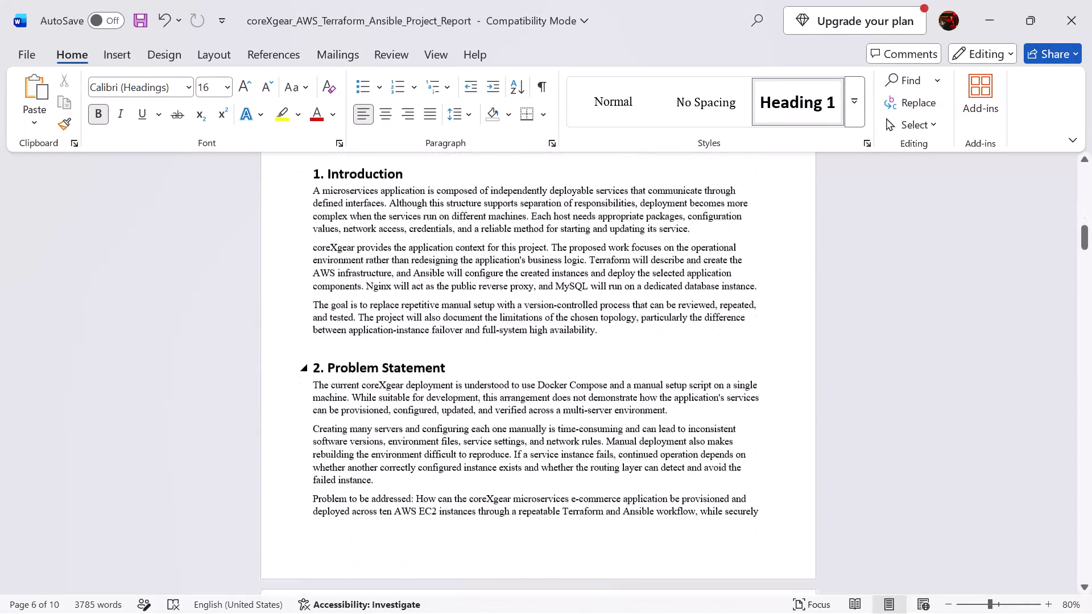
scroll(445, 353, down, 6)
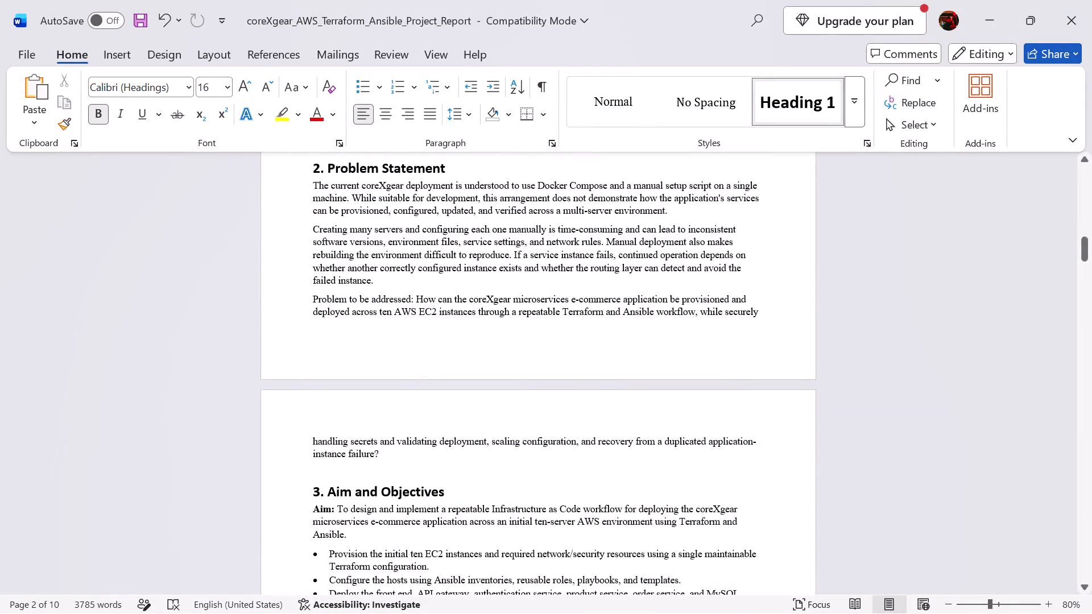
Delete the sentence beginning "If a service instance fails" from the second Problem Statement paragraph.
drag(380, 449, 313, 439)
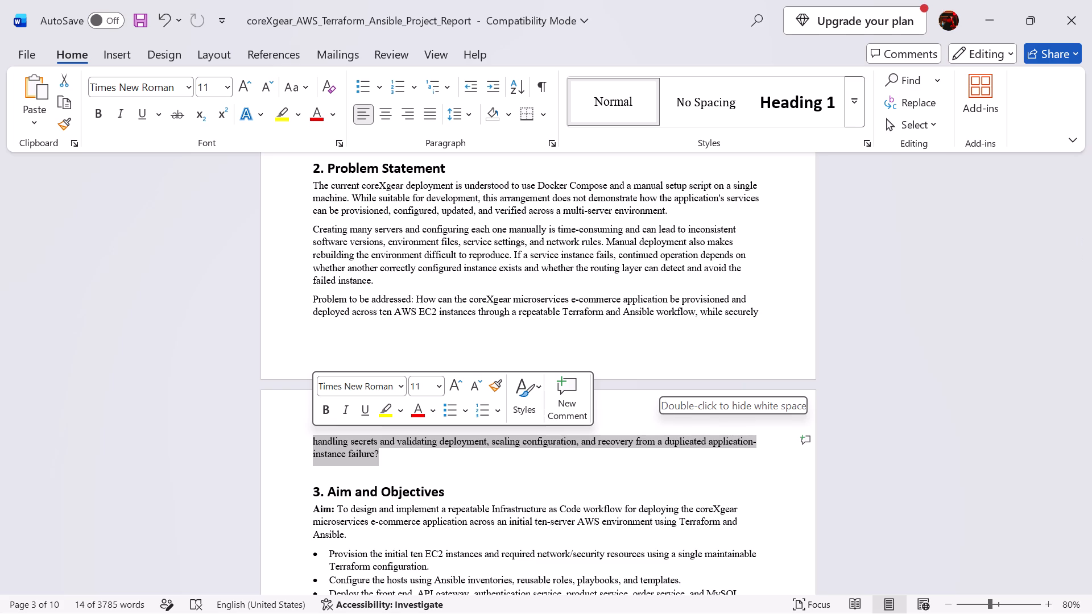
scroll(548, 318, up, 9)
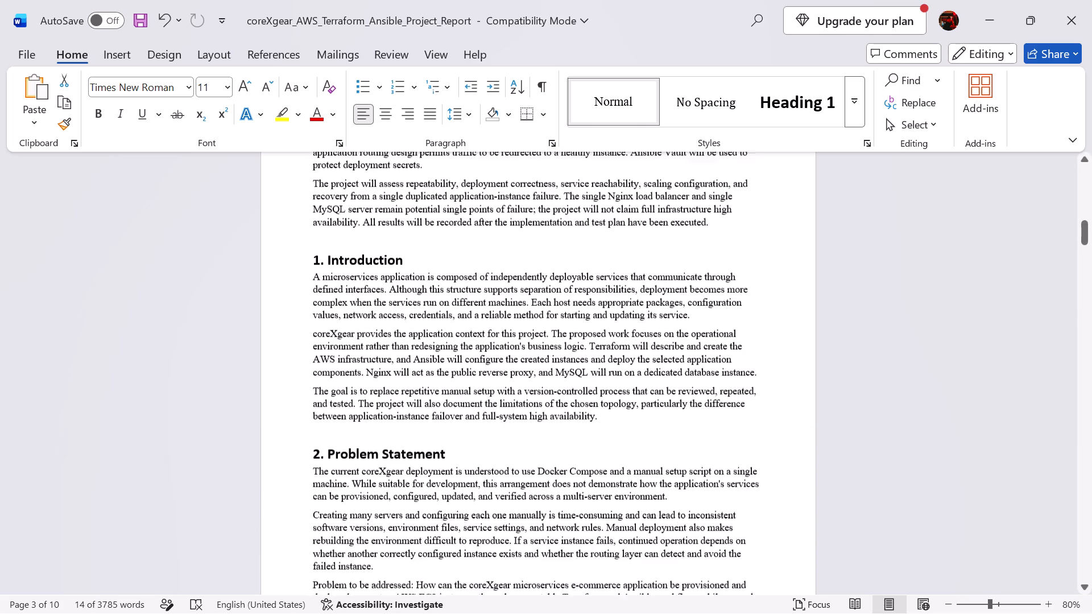
scroll(570, 296, up, 6)
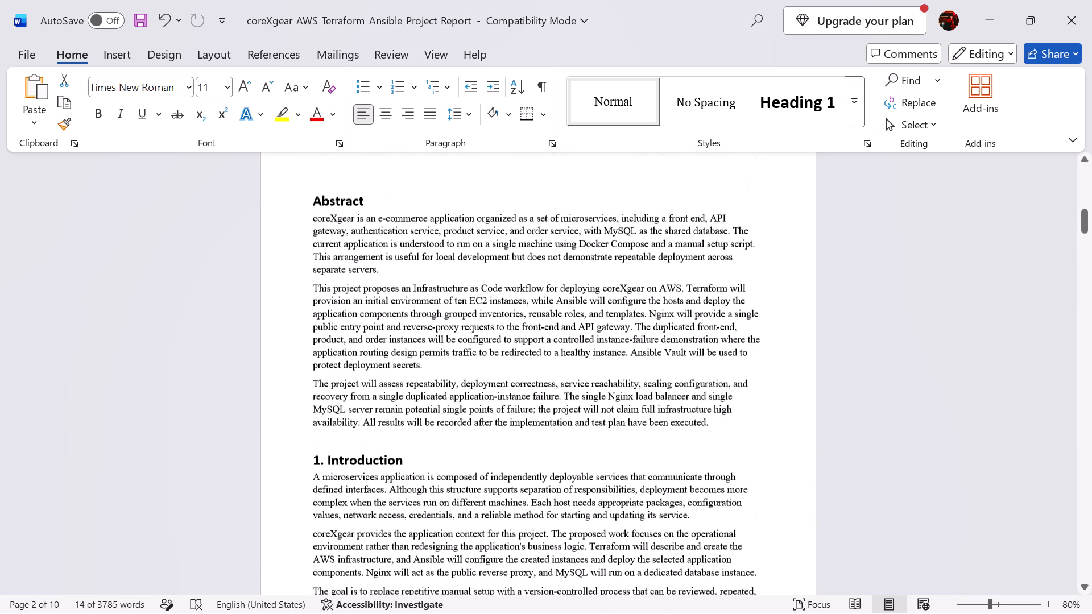
scroll(484, 390, down, 2)
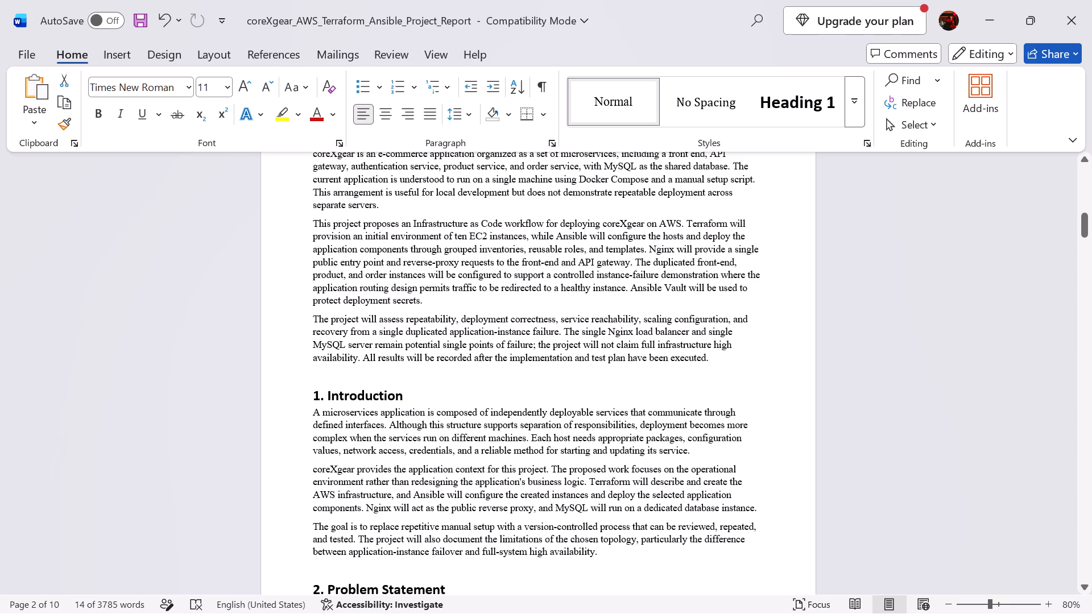
scroll(527, 505, down, 12)
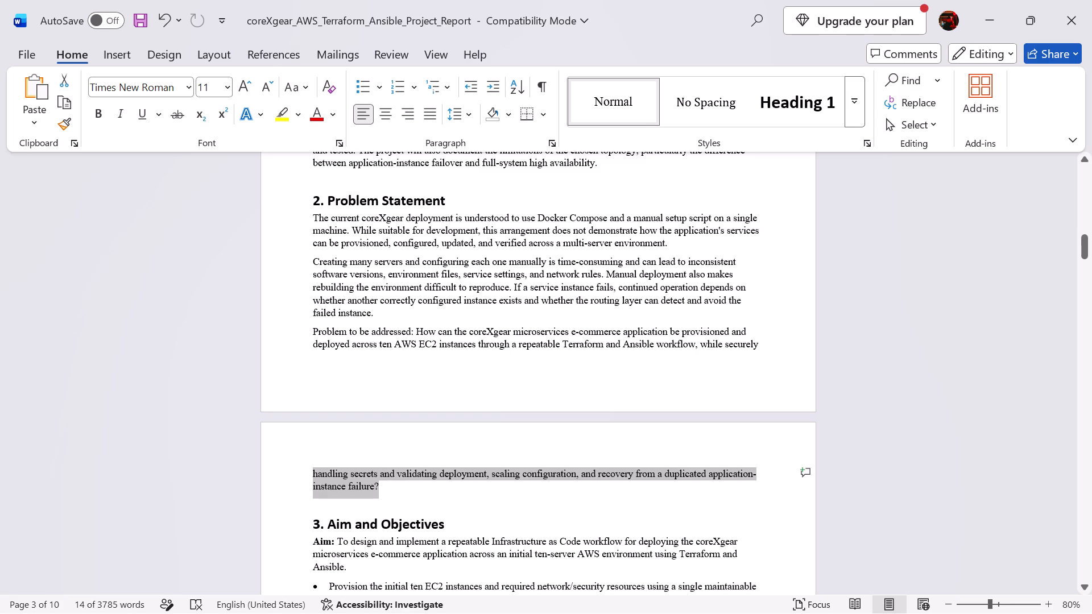
drag(515, 283, 523, 316)
key(BackSpace)
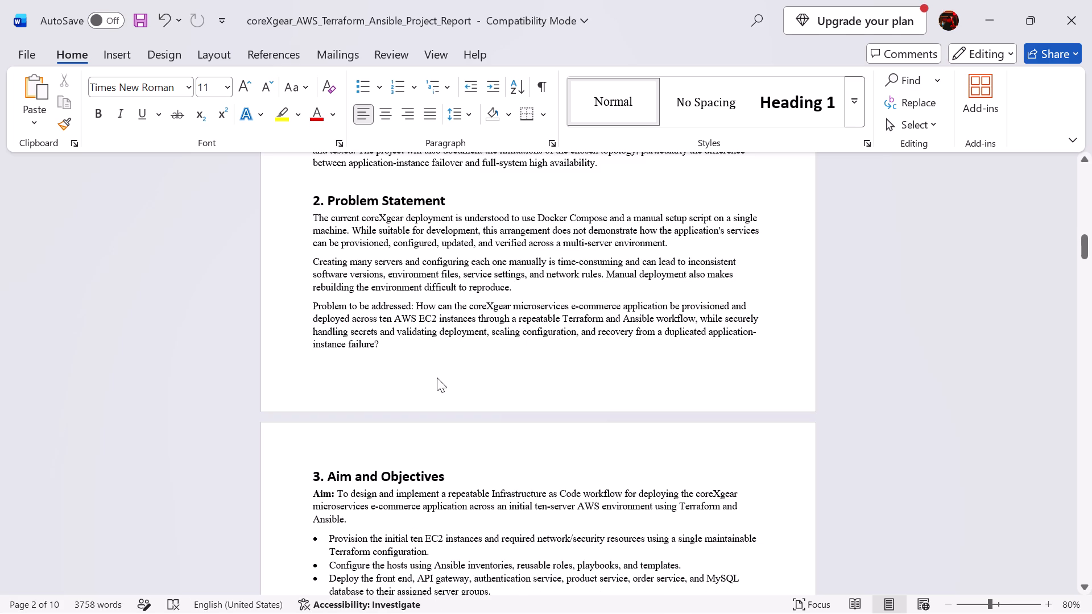
Review sections 3 to 6 for text and tables split across page breaks, especially the 4.2 Initial Server Allocation table.
scroll(435, 380, down, 2)
scroll(371, 414, down, 13)
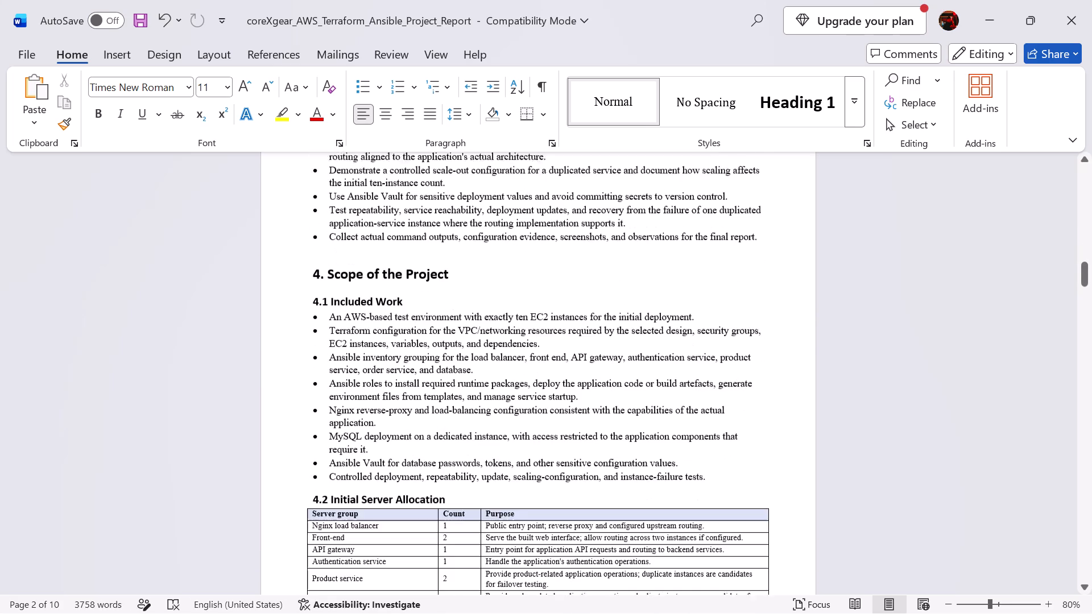
scroll(371, 415, down, 8)
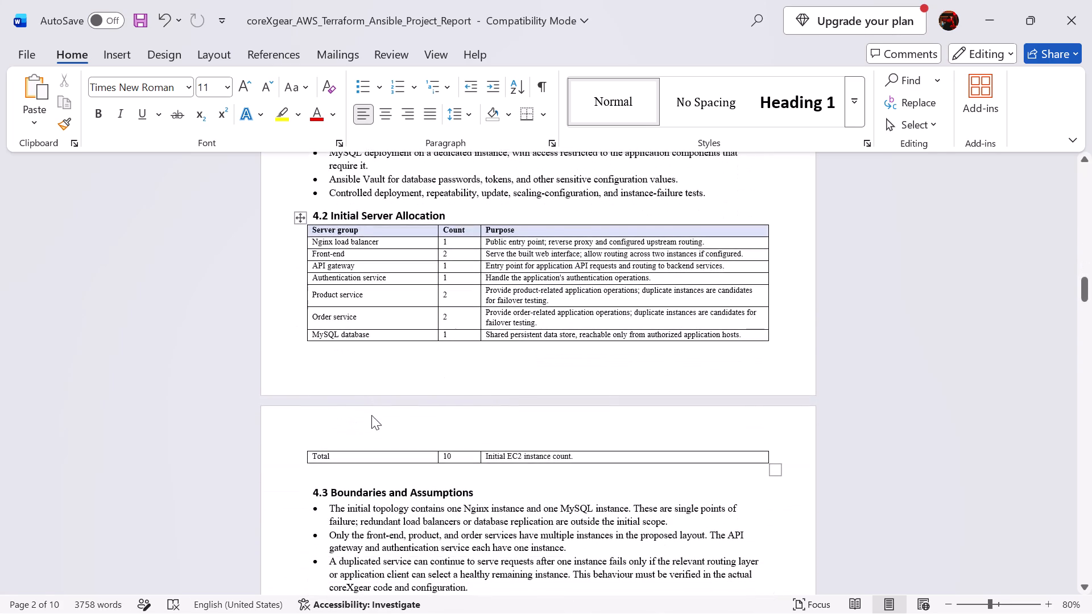
scroll(471, 248, up, 8)
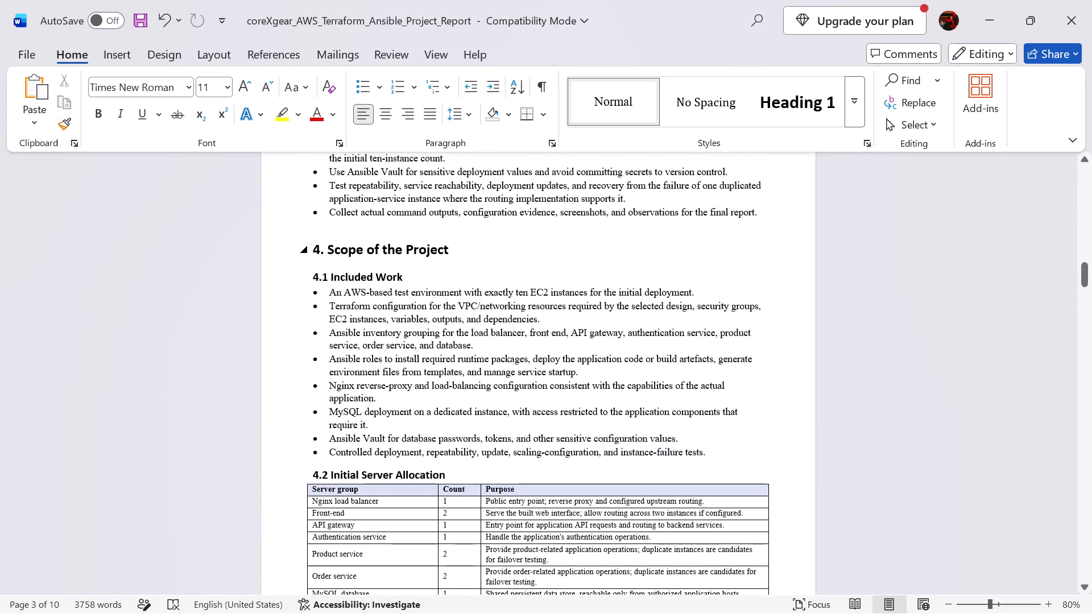
scroll(504, 333, down, 7)
scroll(504, 334, up, 1)
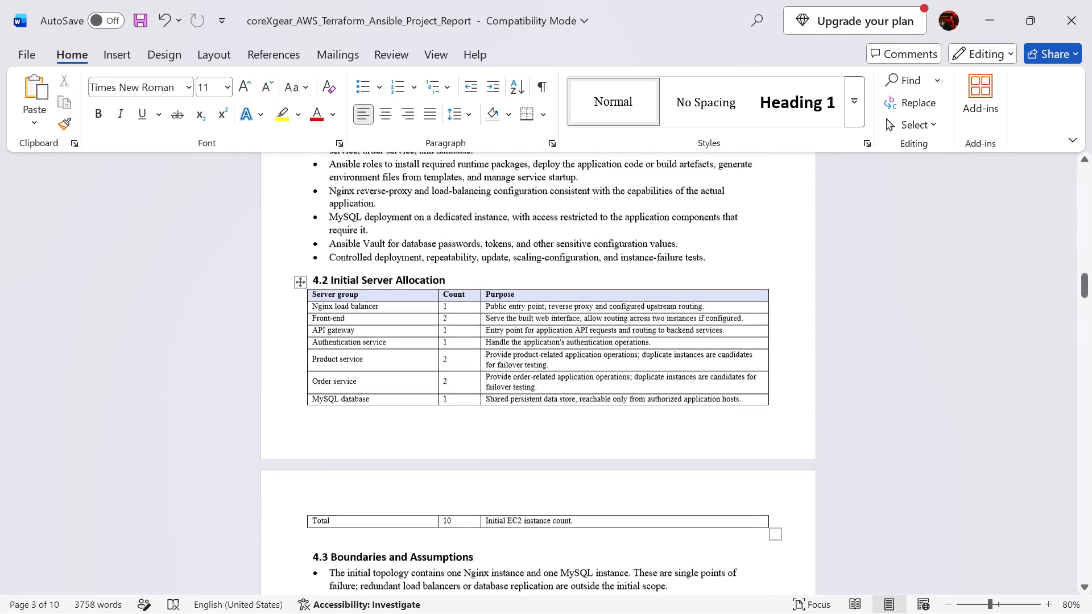
scroll(504, 334, down, 8)
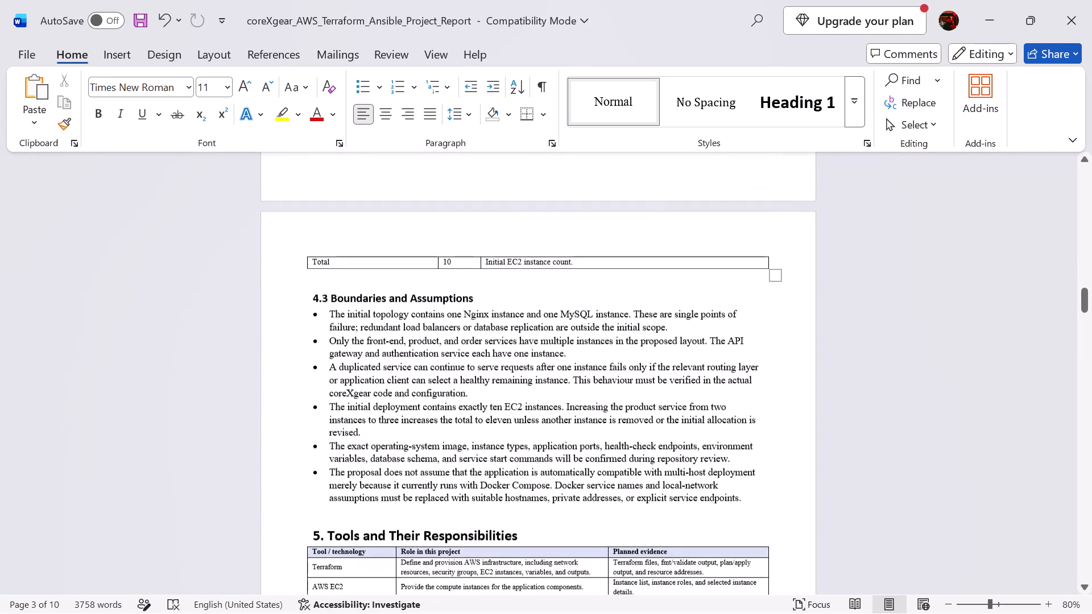
scroll(504, 334, down, 20)
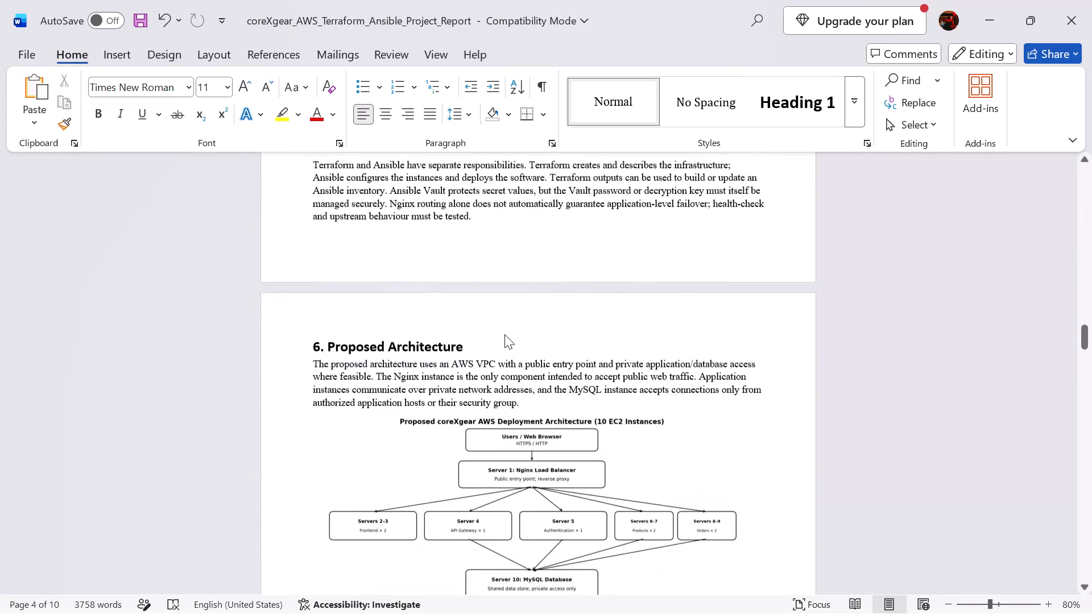
scroll(504, 334, down, 13)
scroll(504, 334, down, 8)
scroll(504, 334, up, 3)
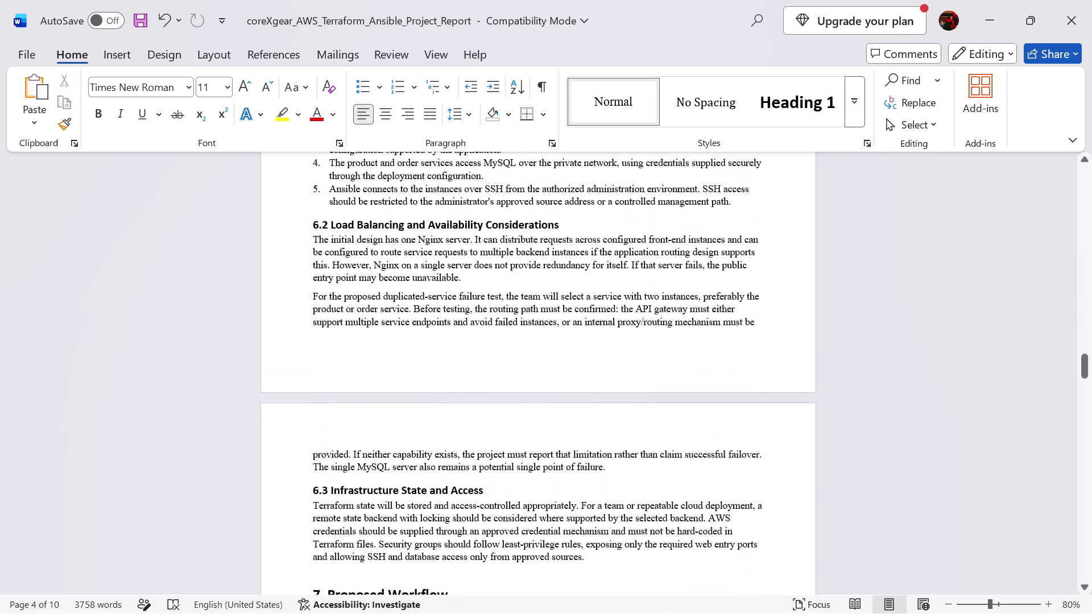
scroll(504, 334, up, 13)
scroll(498, 329, down, 1)
scroll(498, 329, up, 20)
scroll(498, 329, up, 17)
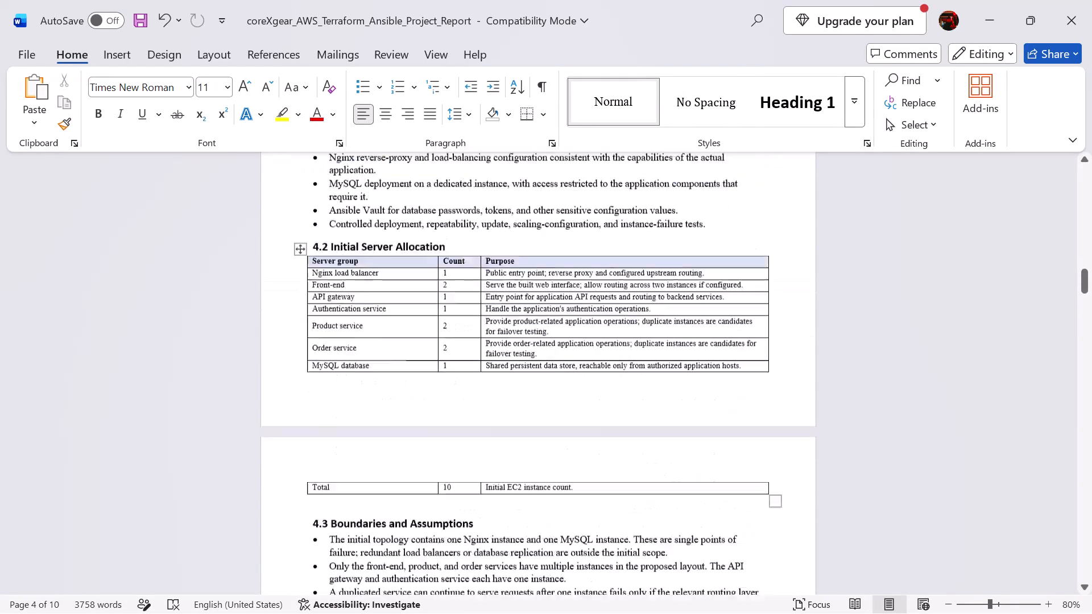
Delete the last bullet of 4.1 Included Work, about controlled deployment, repeatability, update, scaling-configuration and instance-failure tests.
scroll(498, 329, up, 2)
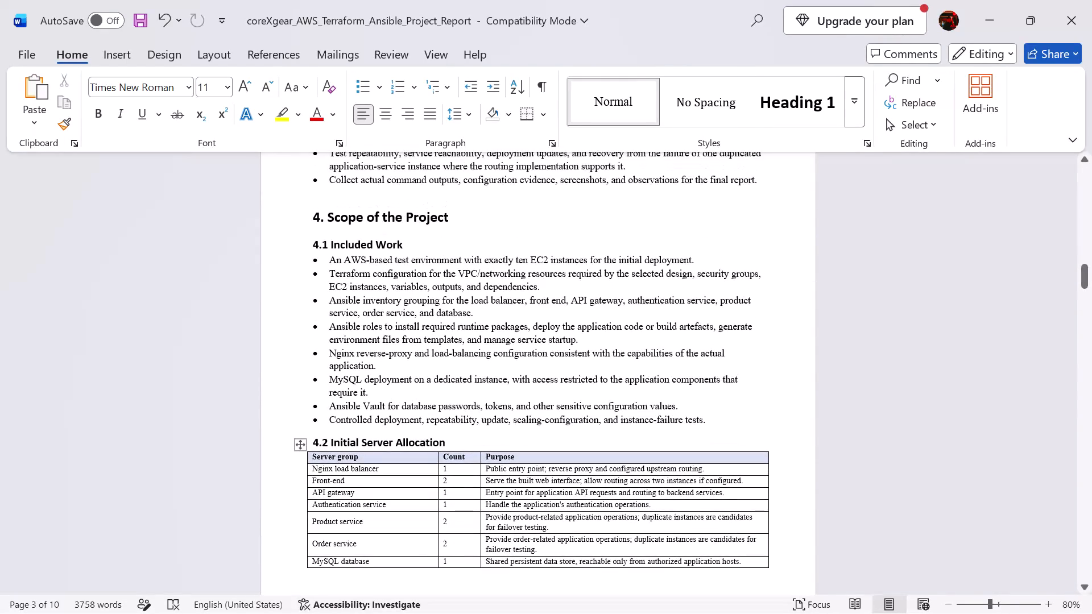
drag(710, 425, 351, 445)
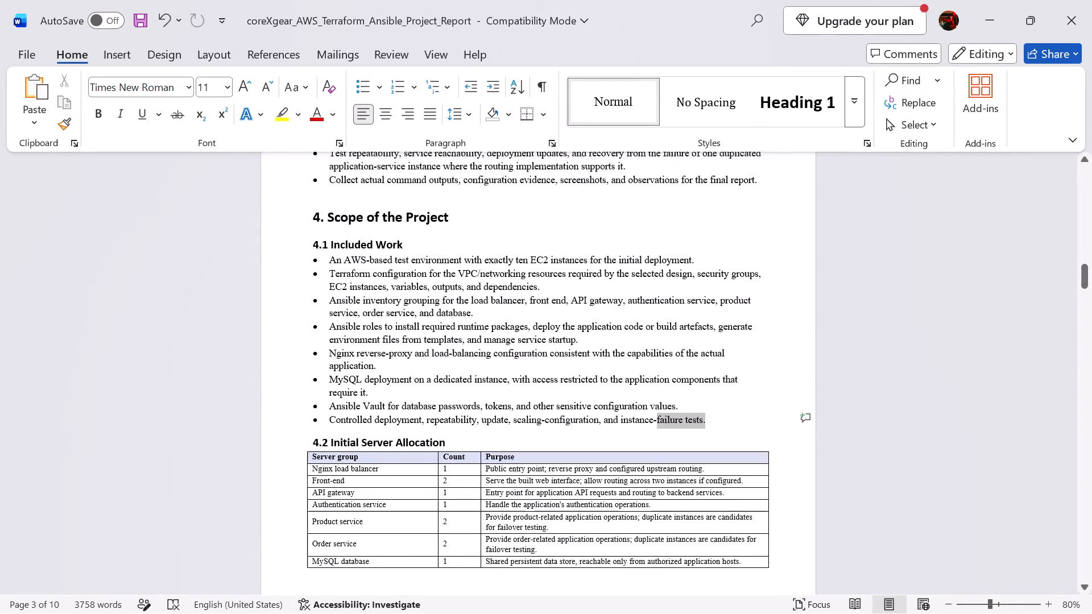
drag(351, 445, 287, 417)
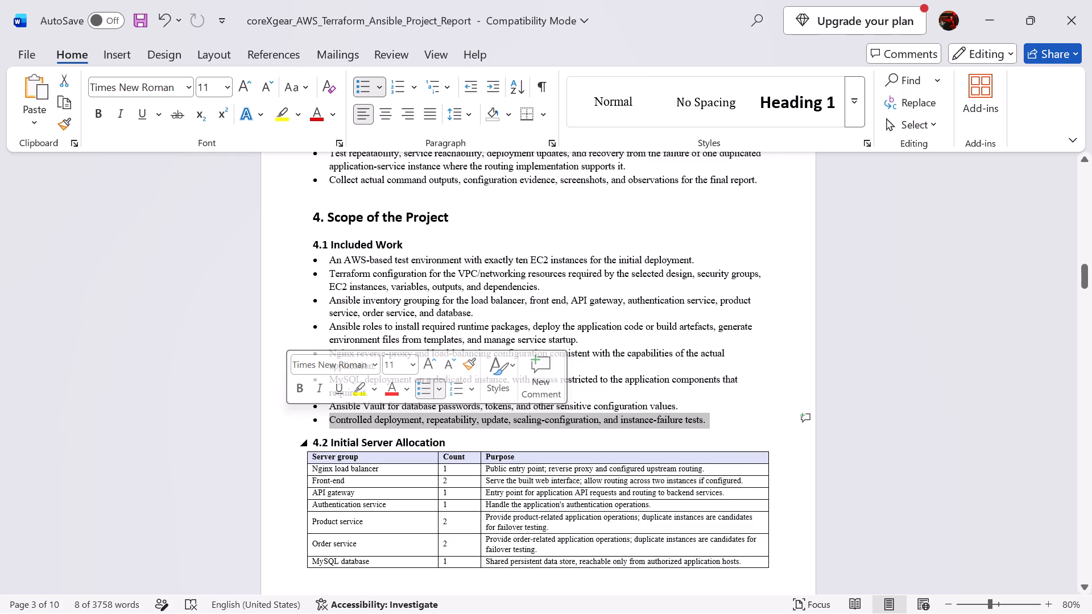
key(BackSpace)
Remove the empty paragraph above the 4.3 Boundaries and Assumptions heading.
scroll(423, 433, down, 5)
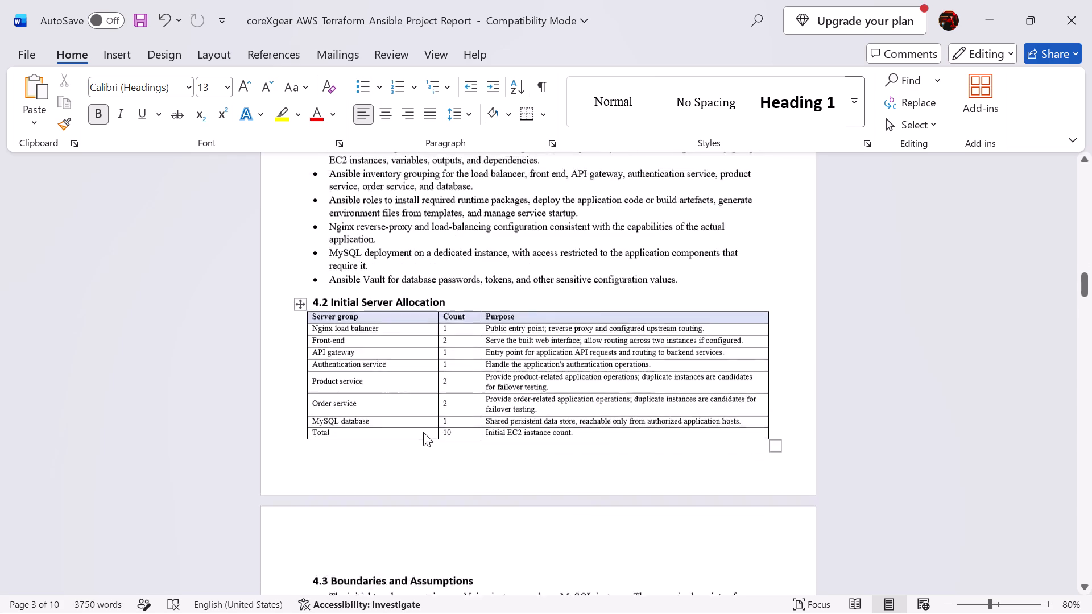
scroll(423, 432, down, 4)
click(367, 397)
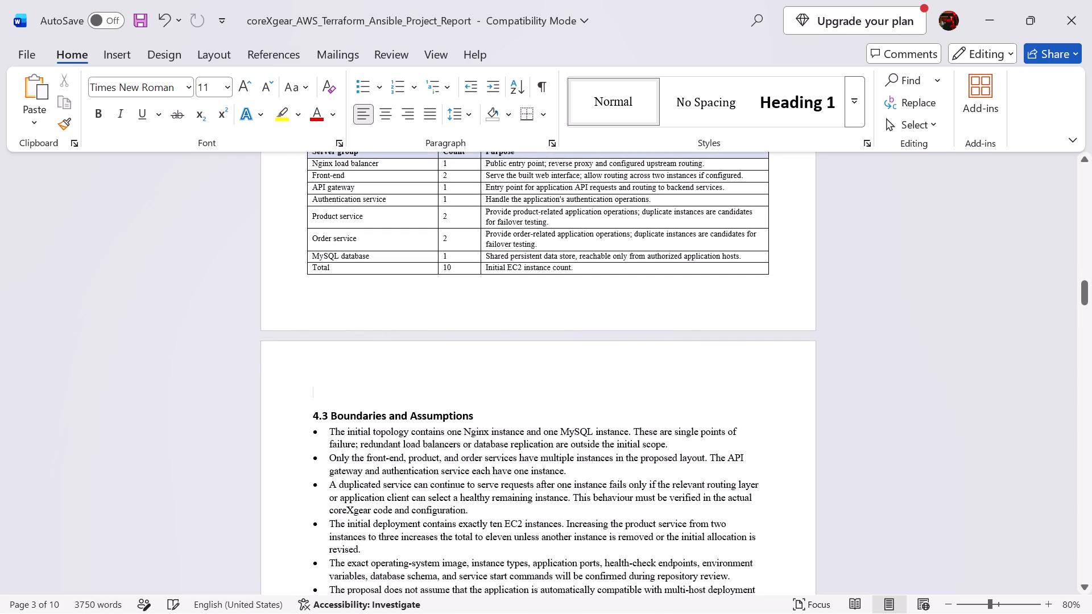
key(BackSpace)
key(BackSpace)
key(Down)
key(BackSpace)
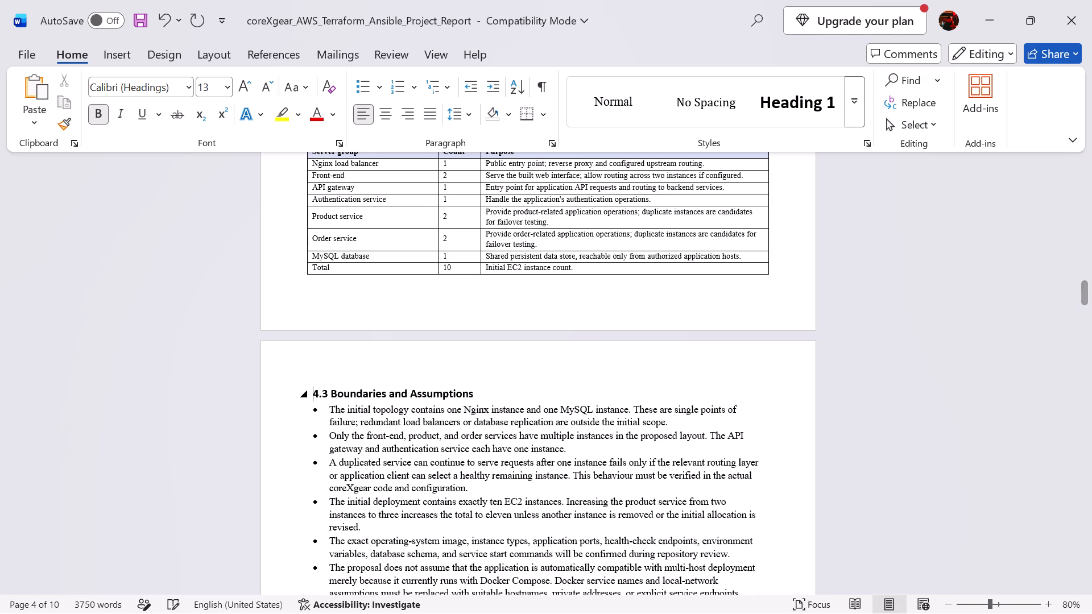
Review the page breaks and layout from 4.3 Boundaries and Assumptions through to the 8. Implementation Plan table.
scroll(441, 390, up, 1)
scroll(442, 391, down, 4)
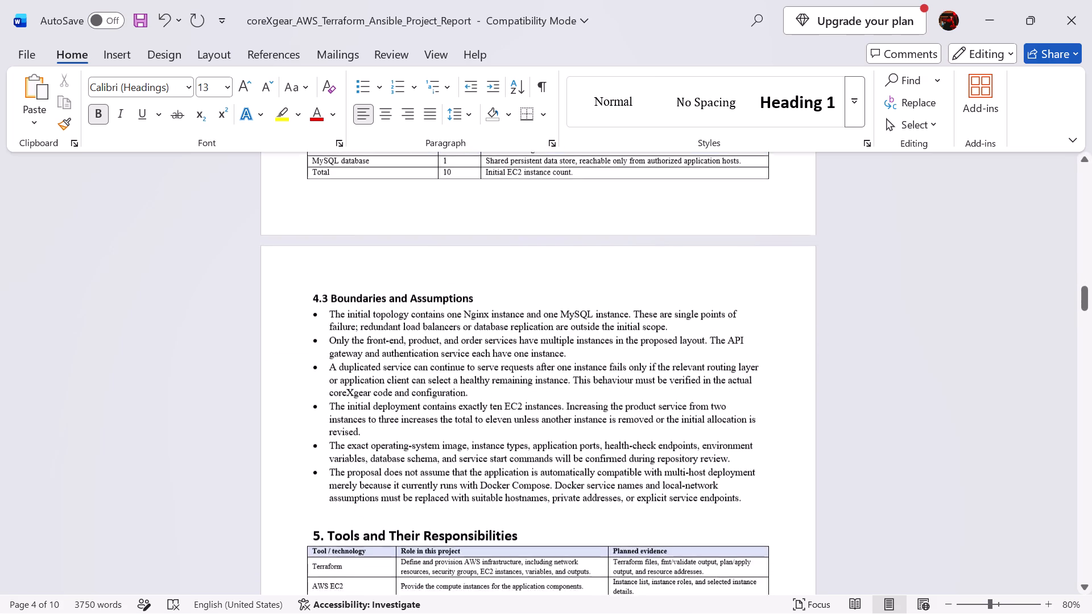
scroll(435, 382, down, 19)
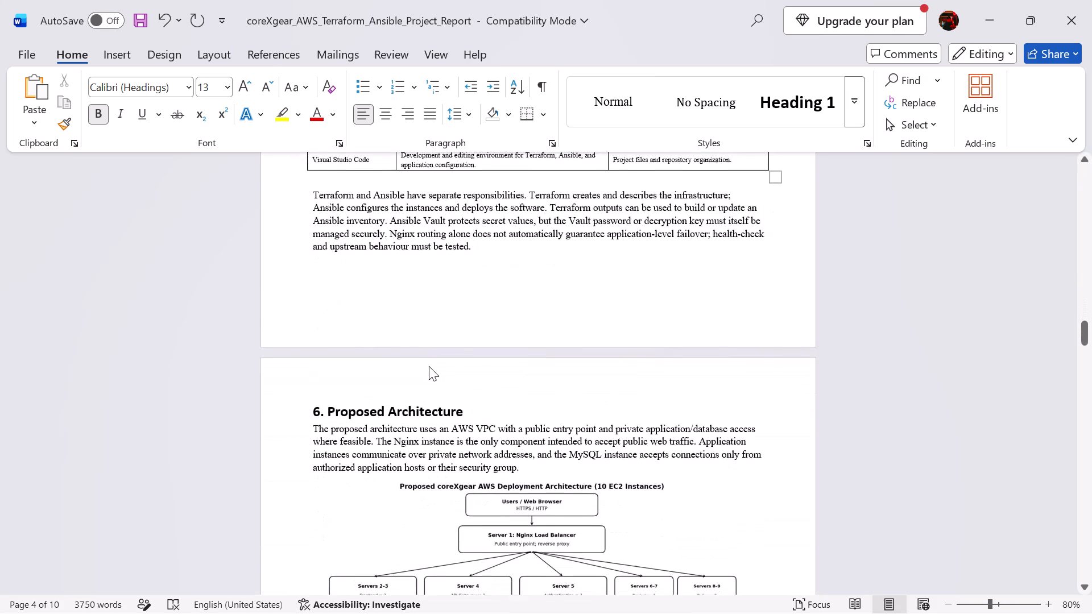
scroll(429, 366, down, 18)
scroll(429, 368, down, 6)
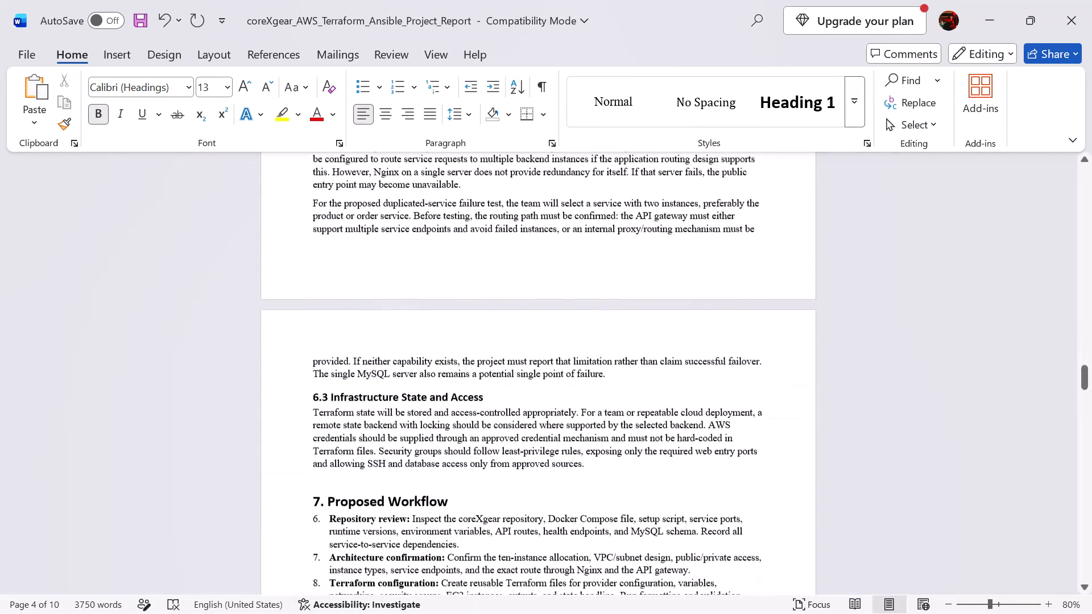
scroll(429, 368, down, 5)
scroll(429, 368, up, 7)
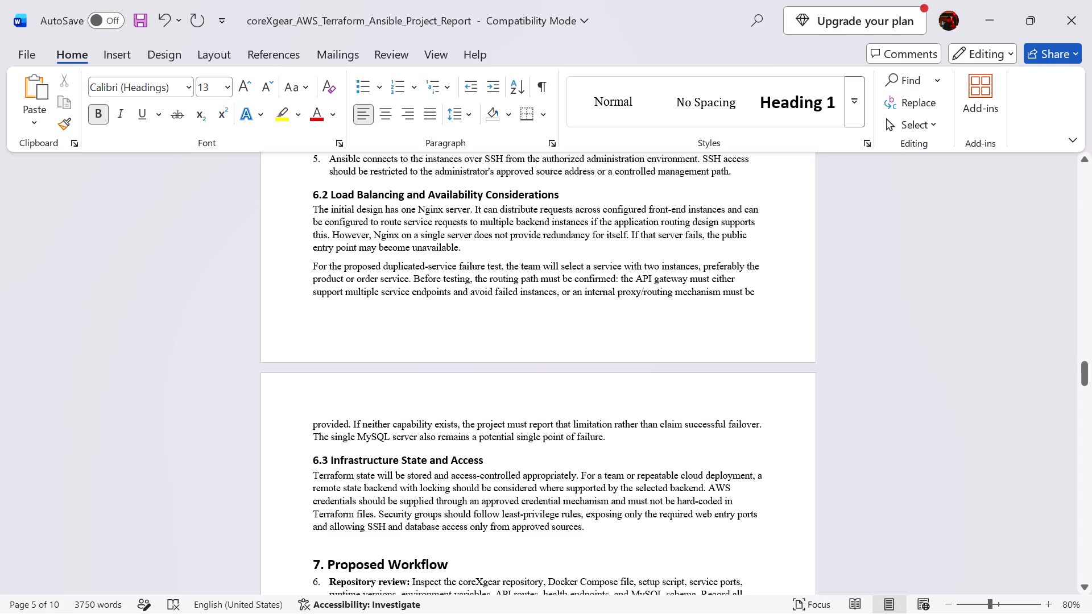
scroll(478, 418, down, 6)
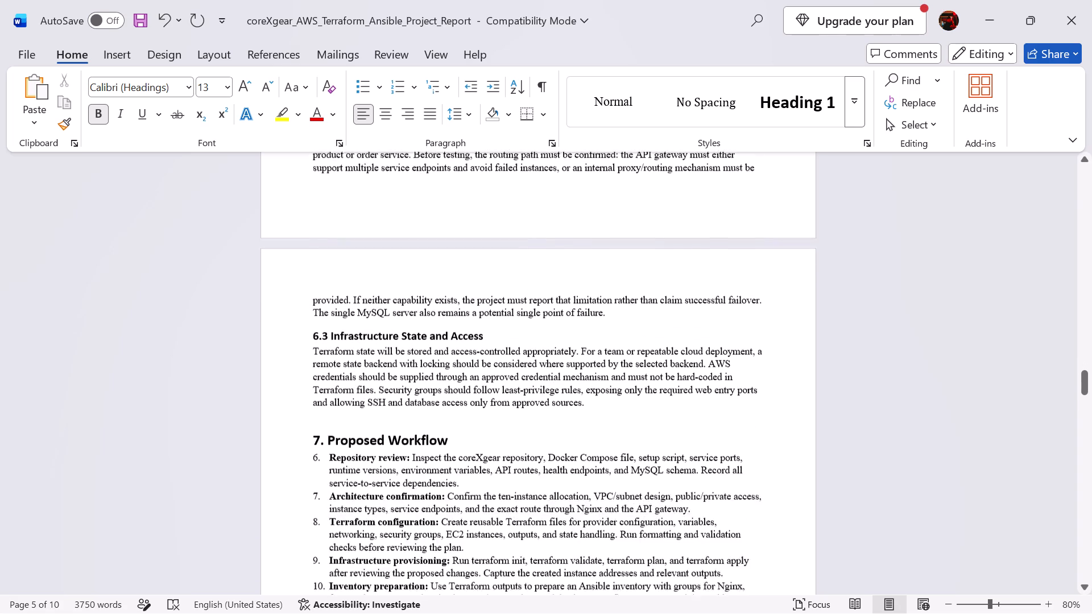
scroll(471, 413, down, 6)
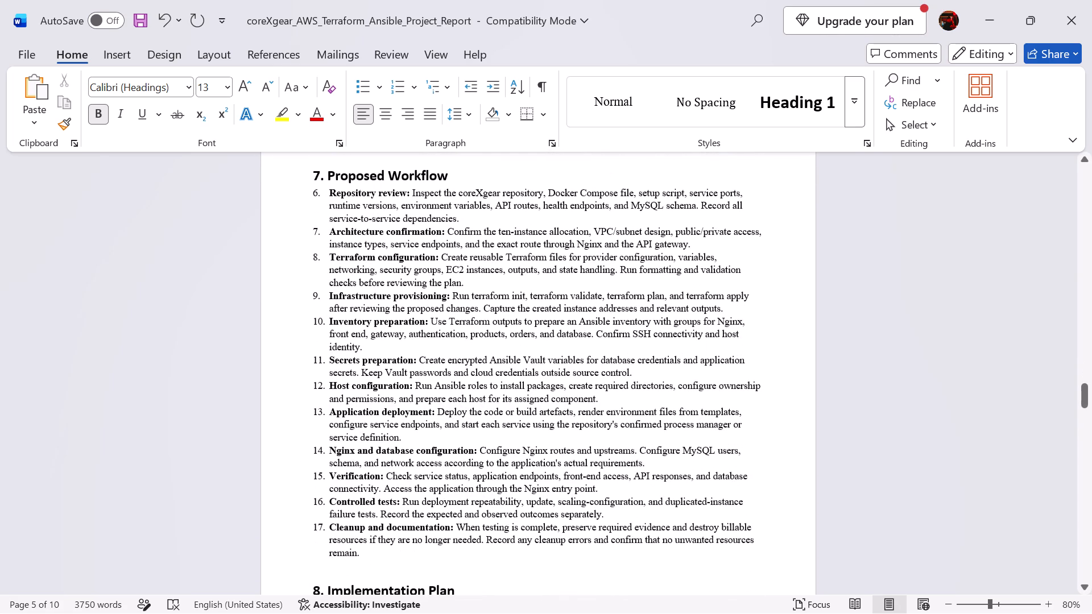
scroll(470, 411, down, 6)
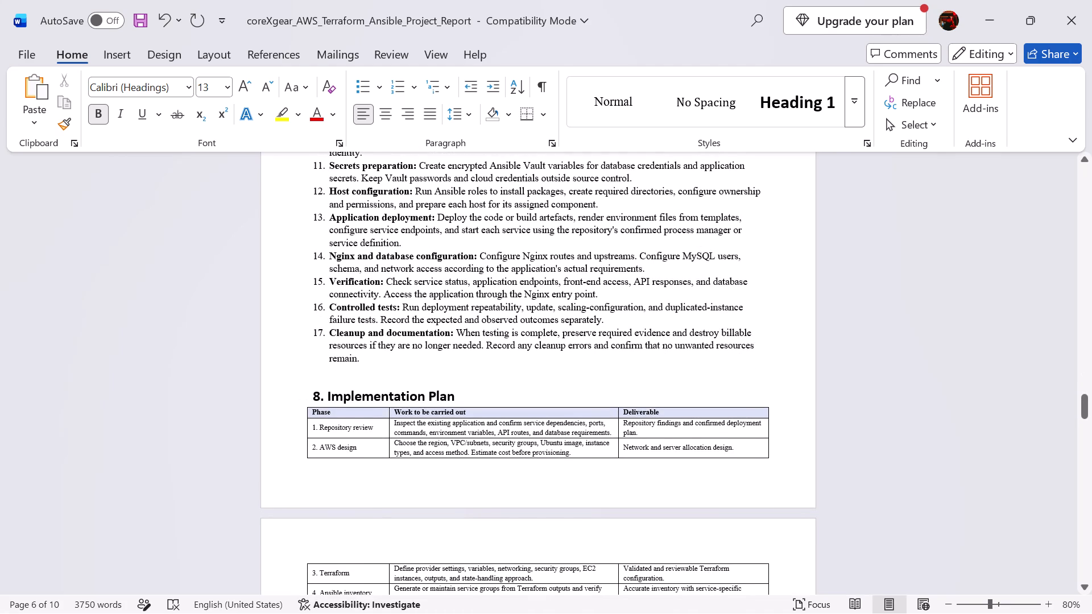
Insert blank lines after workflow item 17, Cleanup and documentation, so the 8. Implementation Plan heading and table start on the next page.
click(371, 376)
click(373, 362)
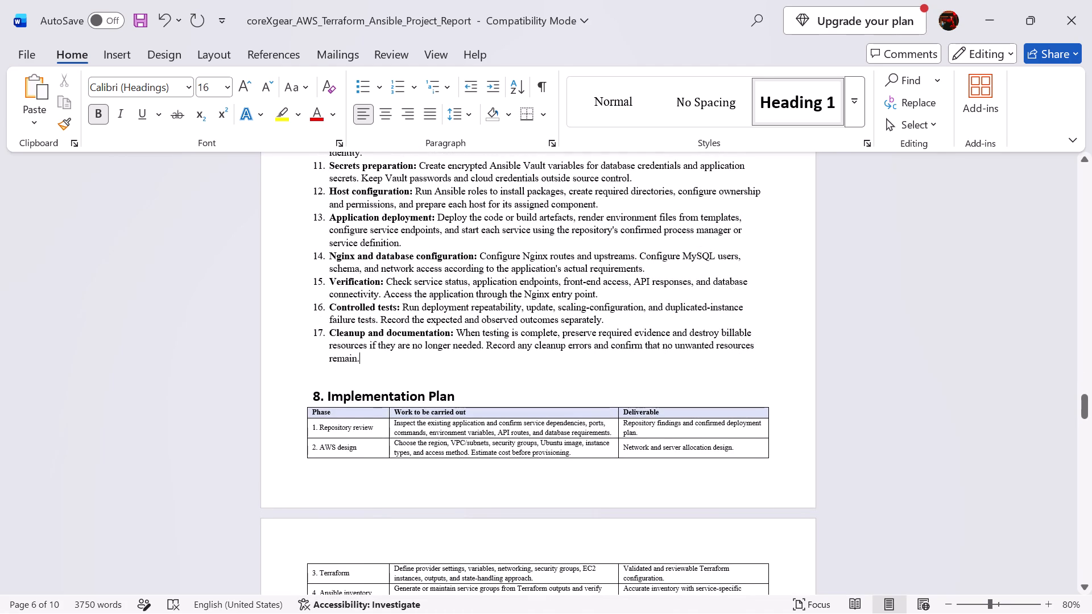
key(Return)
key(Return)
key(Return)
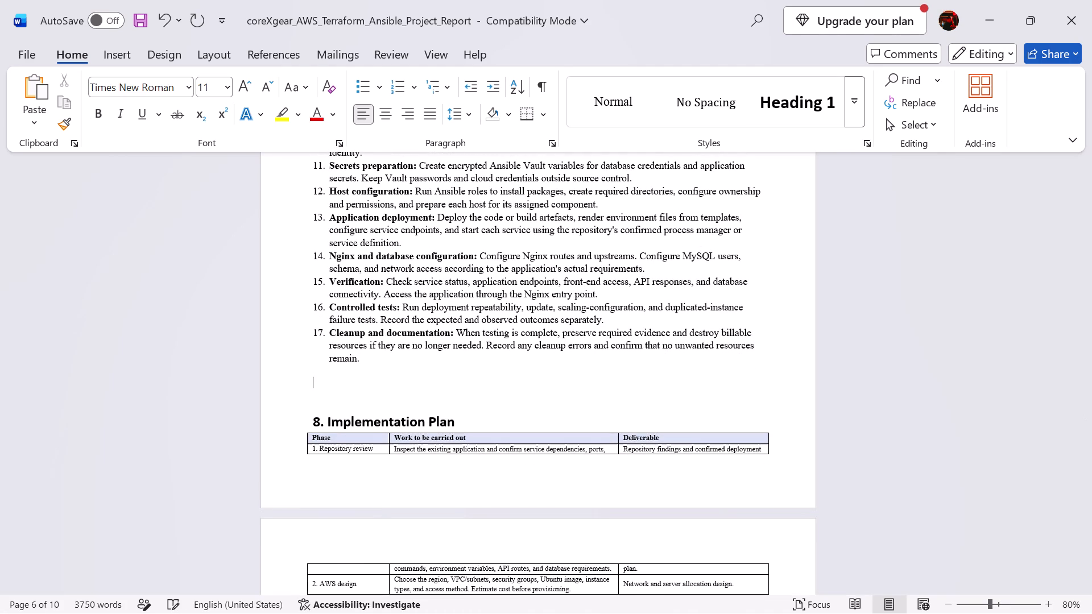
key(Return)
key(Return)
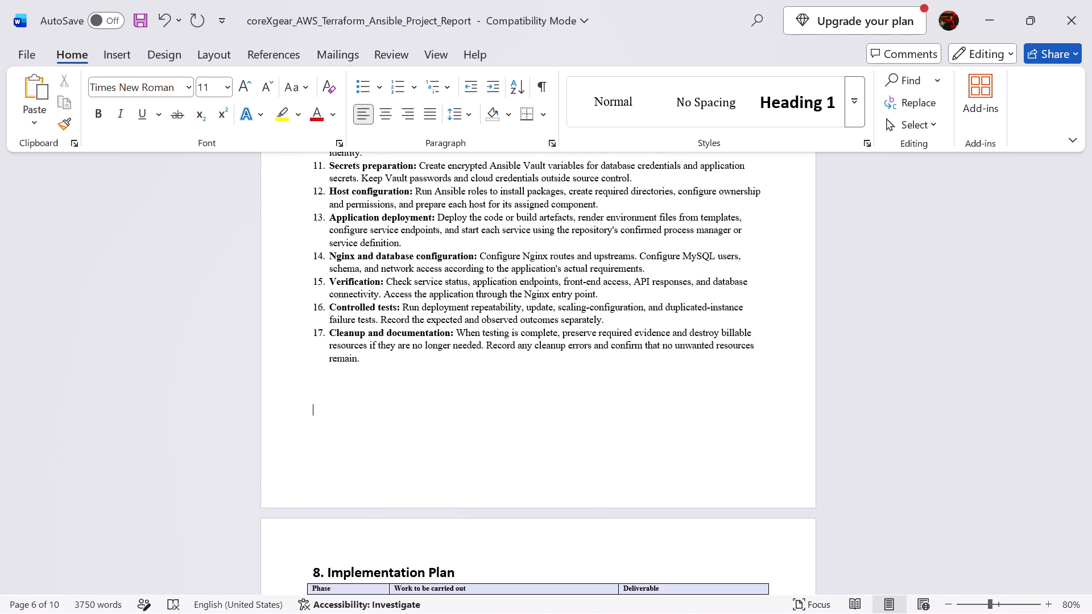
Review the page layout from 6.2 Load Balancing and Availability Considerations through 7. Proposed Workflow to the 8. Implementation Plan heading.
scroll(440, 377, up, 8)
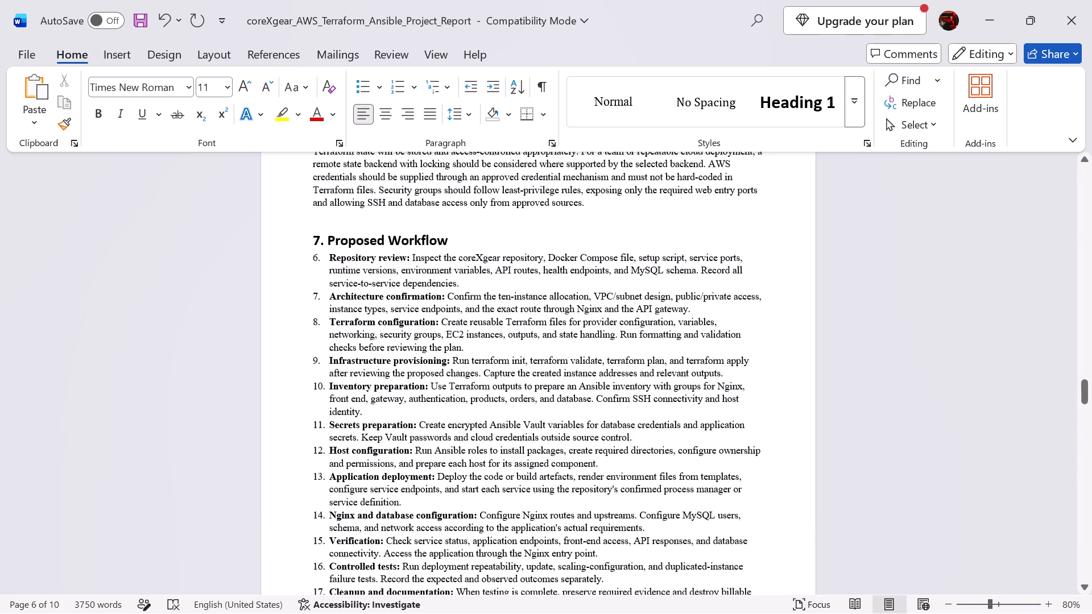
scroll(433, 335, up, 1)
scroll(433, 335, down, 1)
scroll(433, 335, up, 12)
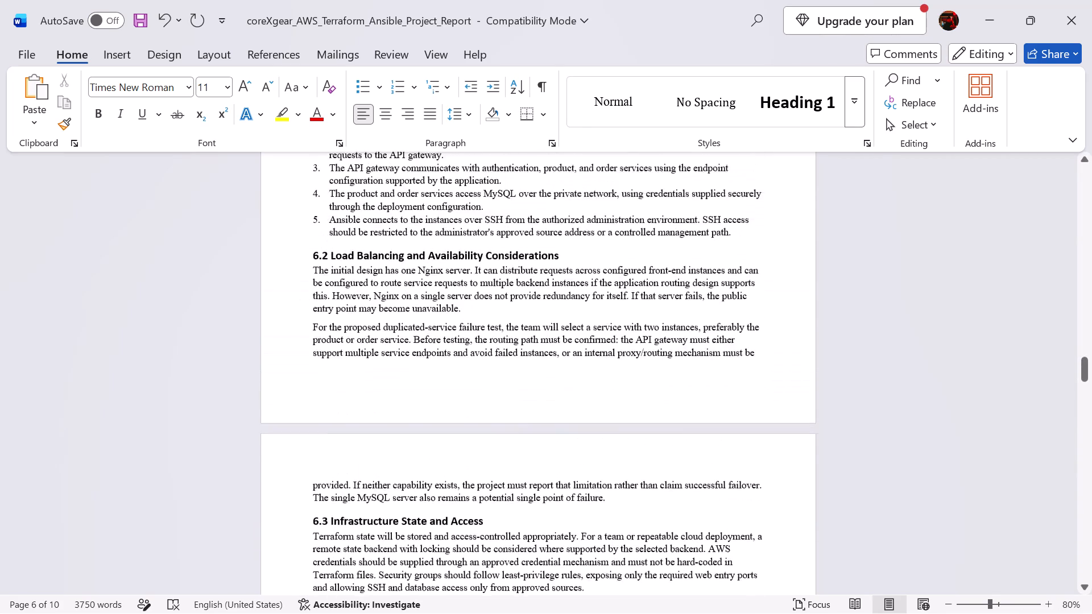
scroll(429, 325, up, 3)
scroll(429, 325, down, 15)
scroll(429, 325, up, 1)
scroll(429, 325, down, 16)
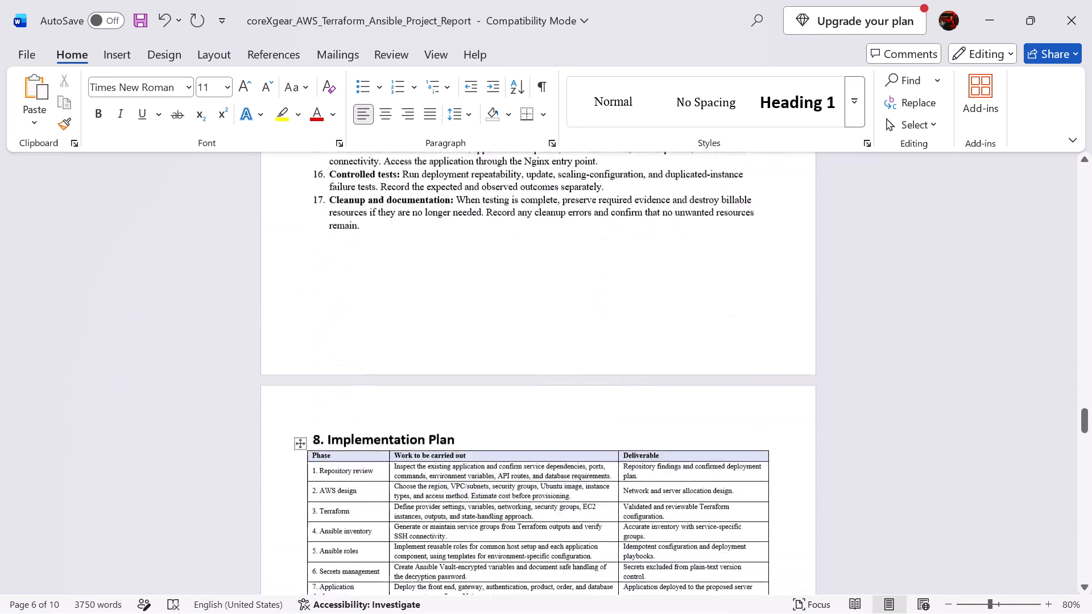
Review the page breaks from the 8. Implementation Plan table through the test table and remaining sections to the end of 14. References.
scroll(429, 325, down, 16)
scroll(429, 325, down, 5)
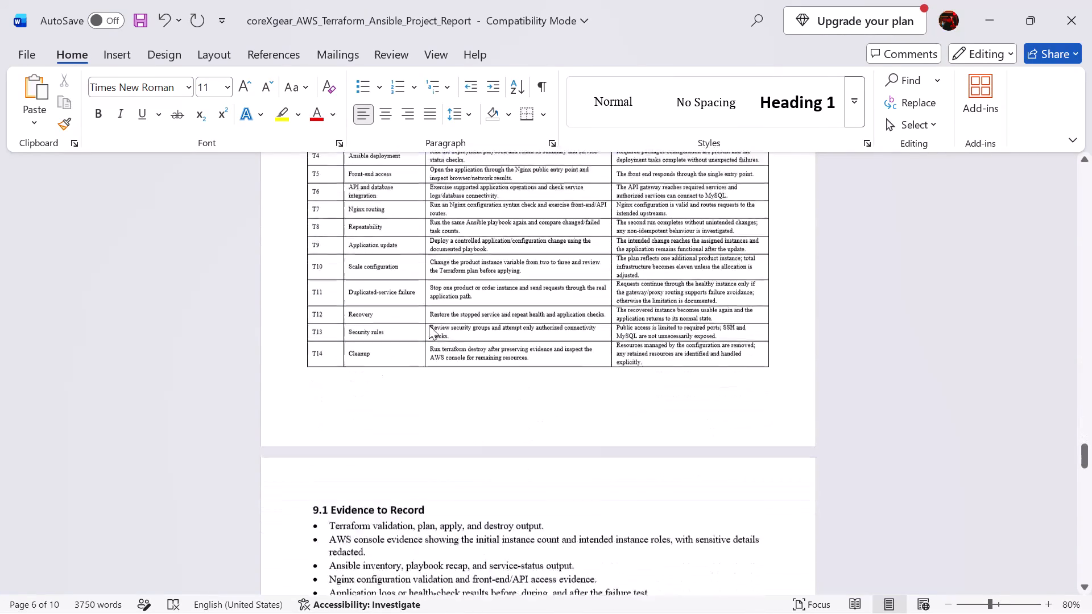
scroll(429, 325, up, 2)
scroll(429, 325, down, 1)
scroll(429, 325, up, 1)
scroll(429, 325, down, 19)
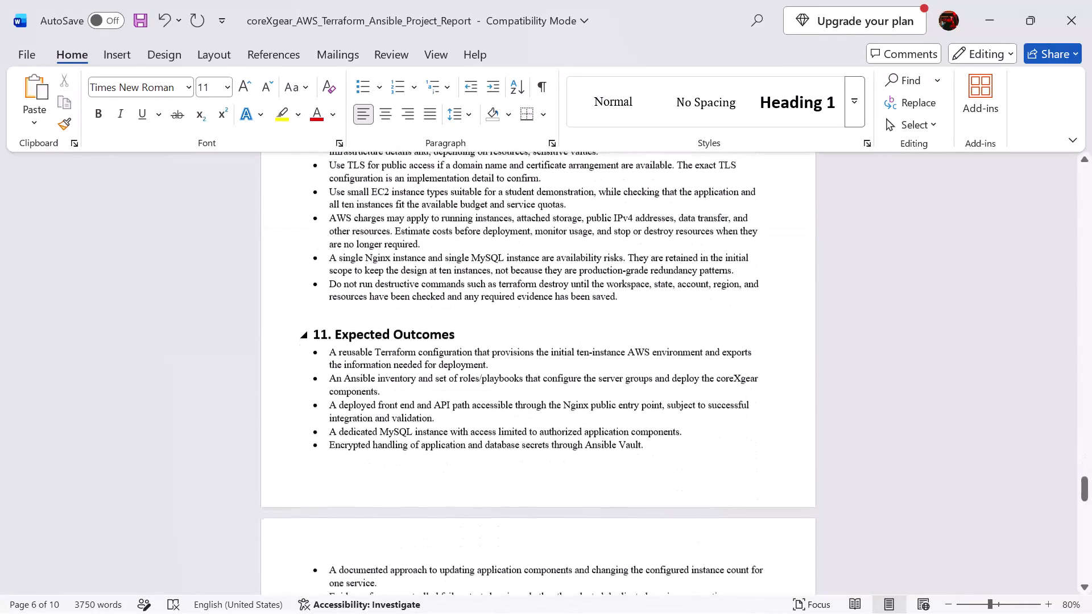
scroll(429, 325, down, 15)
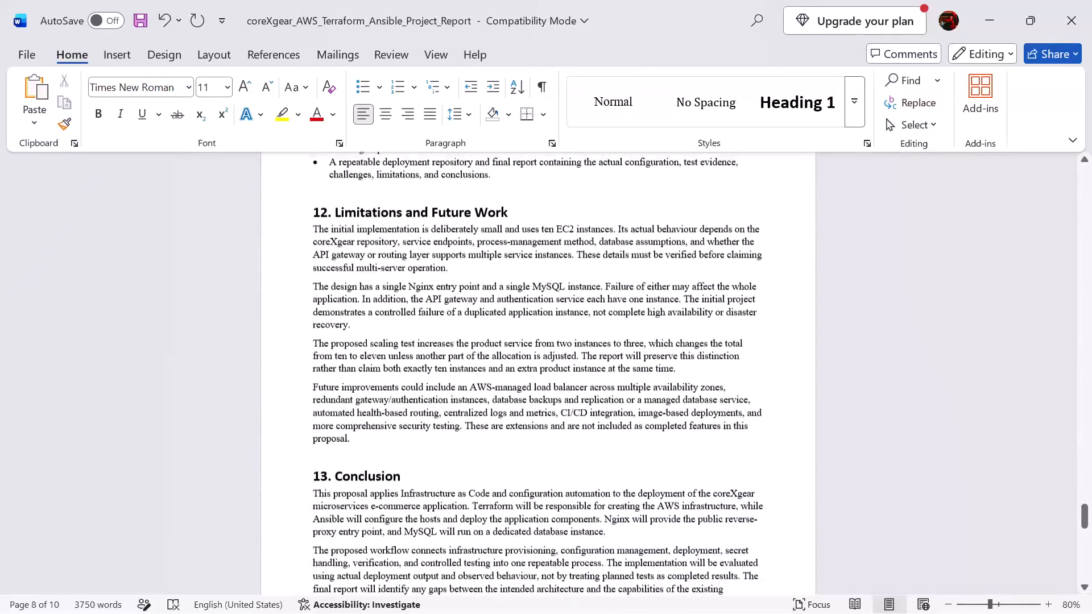
scroll(429, 325, down, 9)
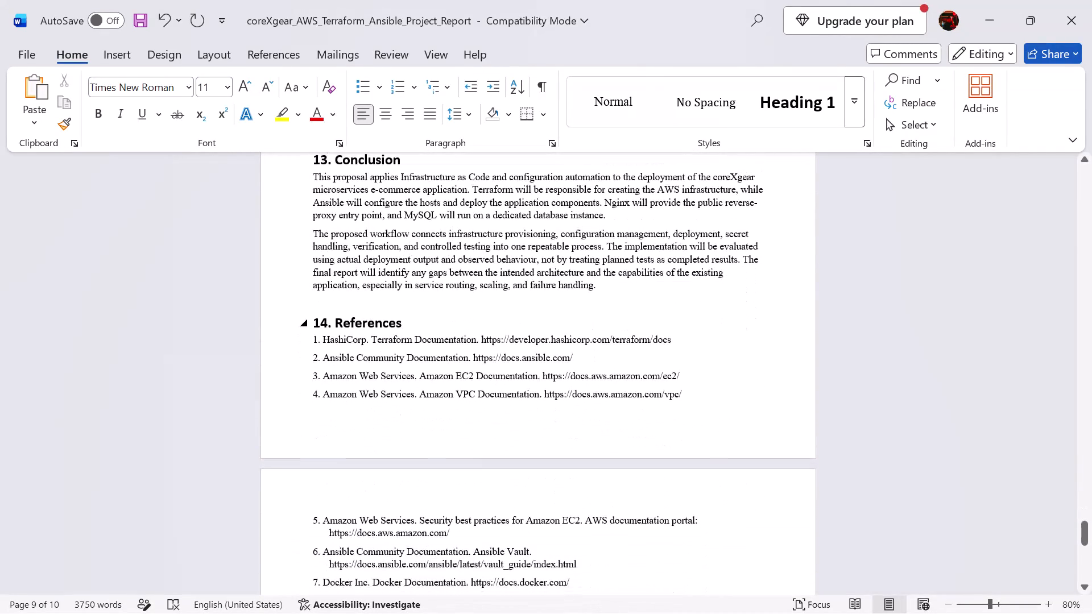
scroll(429, 325, down, 3)
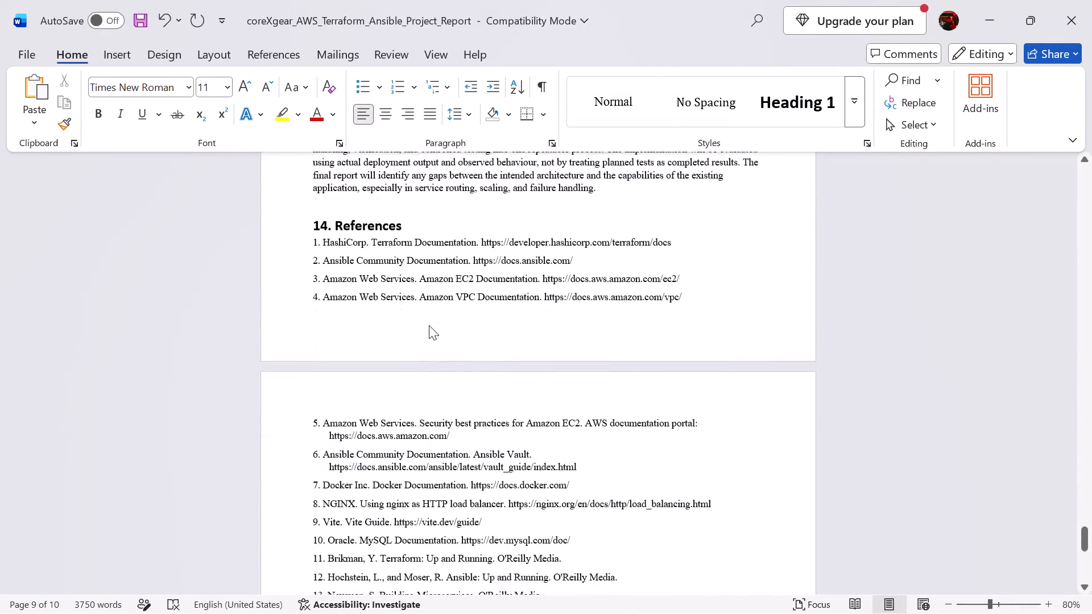
scroll(429, 325, down, 8)
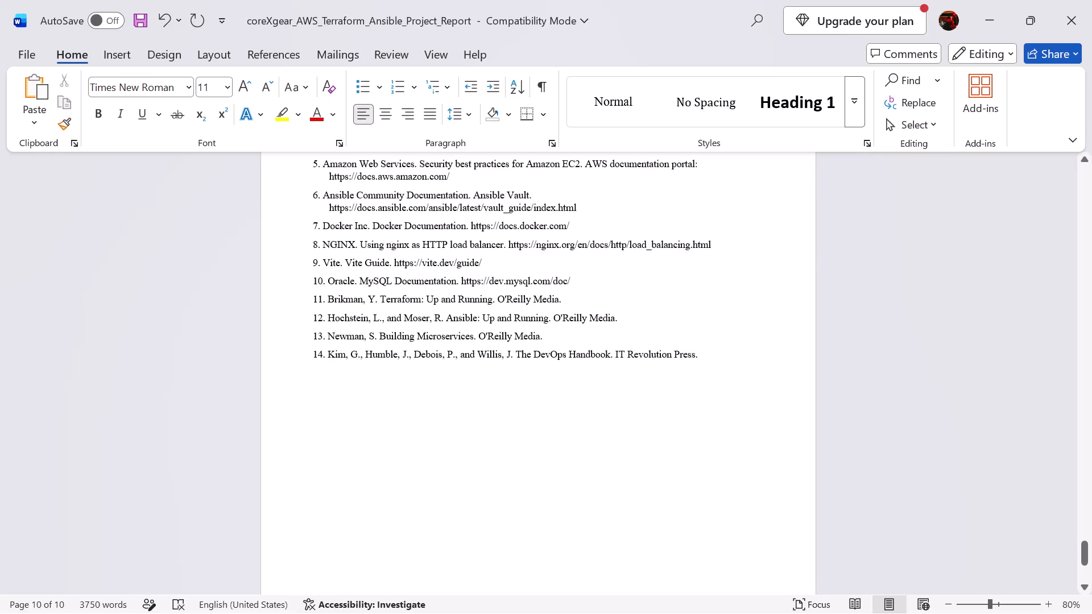
Re-examine the layout of sections 12 to 14, especially where the 14. References list splits across pages.
scroll(429, 325, up, 18)
scroll(427, 325, up, 4)
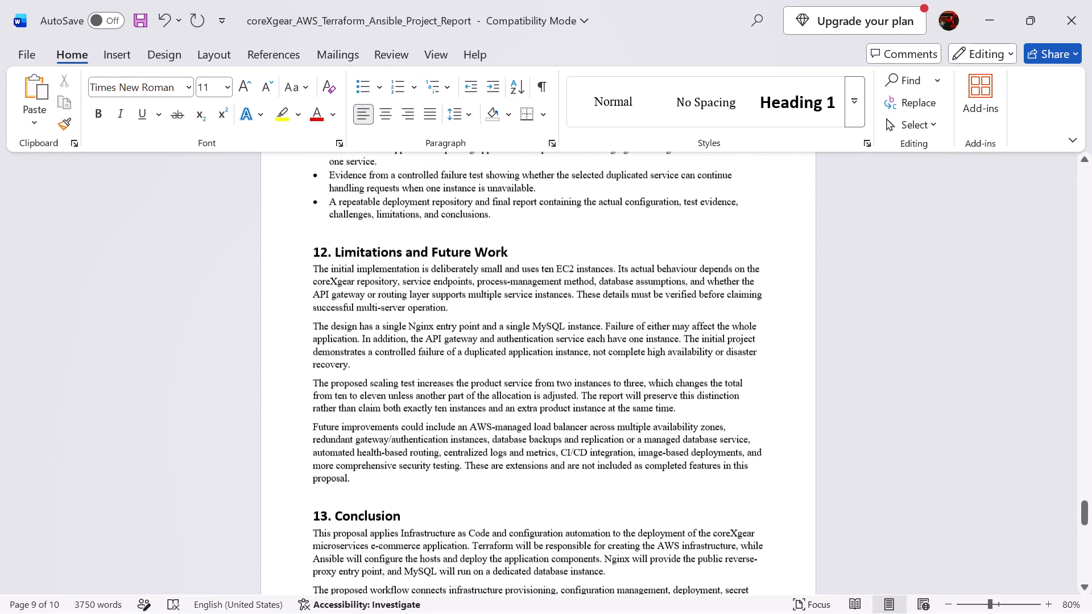
scroll(451, 397, up, 1)
scroll(451, 397, down, 5)
scroll(383, 346, up, 4)
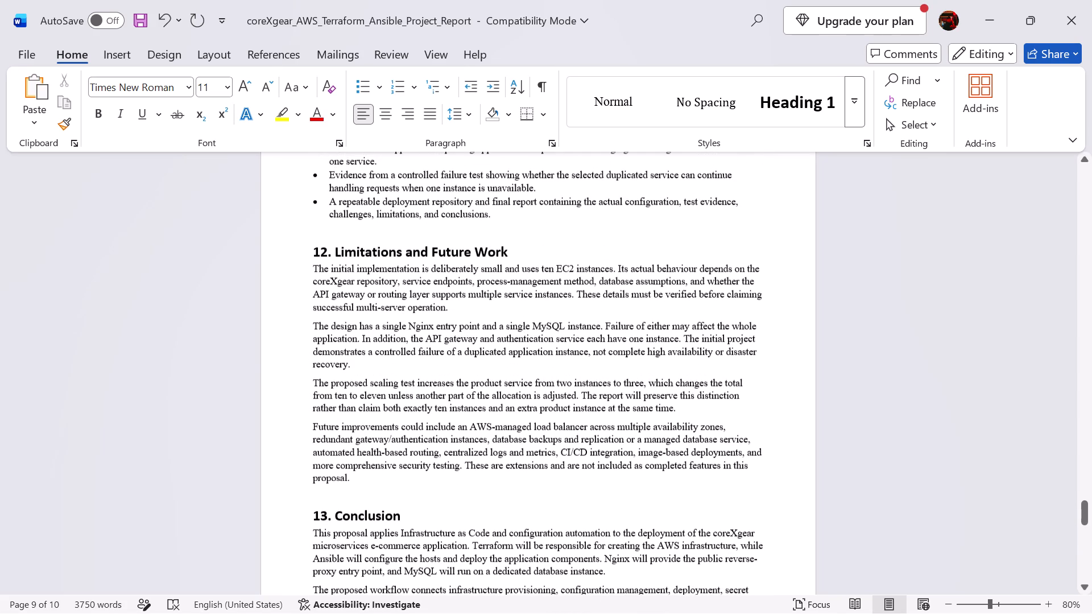
scroll(552, 425, down, 14)
scroll(548, 407, up, 1)
scroll(548, 407, down, 6)
scroll(548, 405, up, 6)
scroll(548, 405, down, 1)
scroll(548, 405, up, 5)
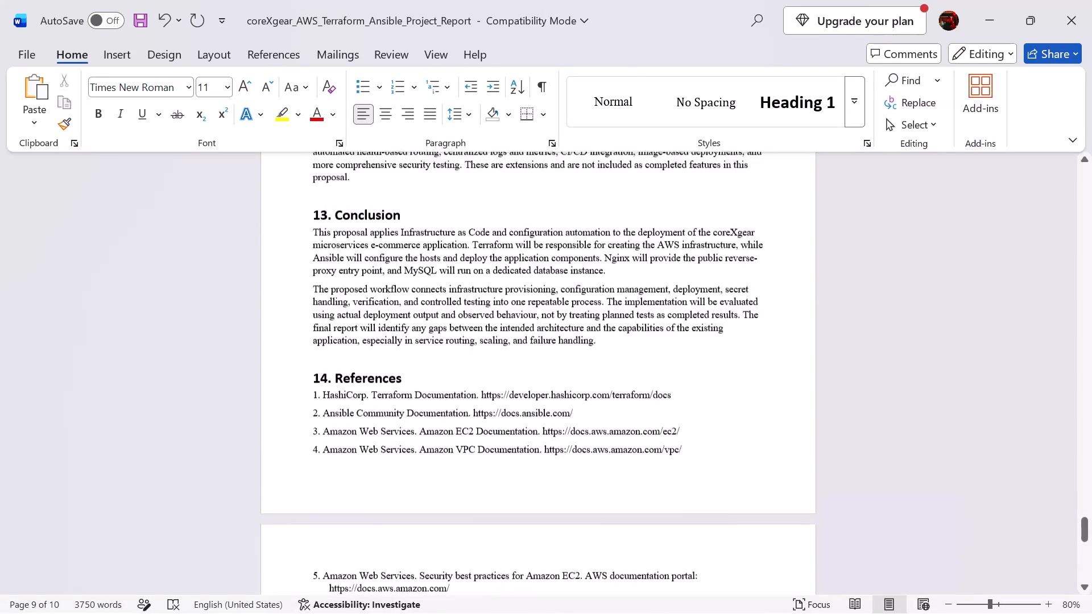
Select the last six bullets of 10. Security and Cost Considerations, from "Protect Terraform state" through "Do not run destructive commands".
scroll(548, 405, up, 13)
scroll(548, 405, down, 1)
scroll(548, 405, up, 6)
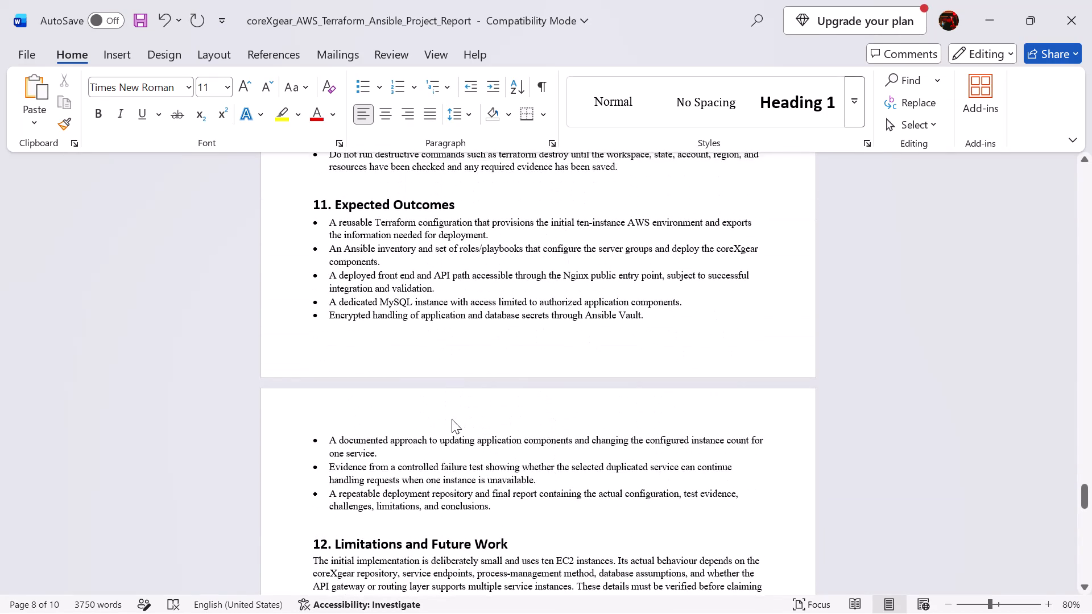
scroll(452, 335, up, 11)
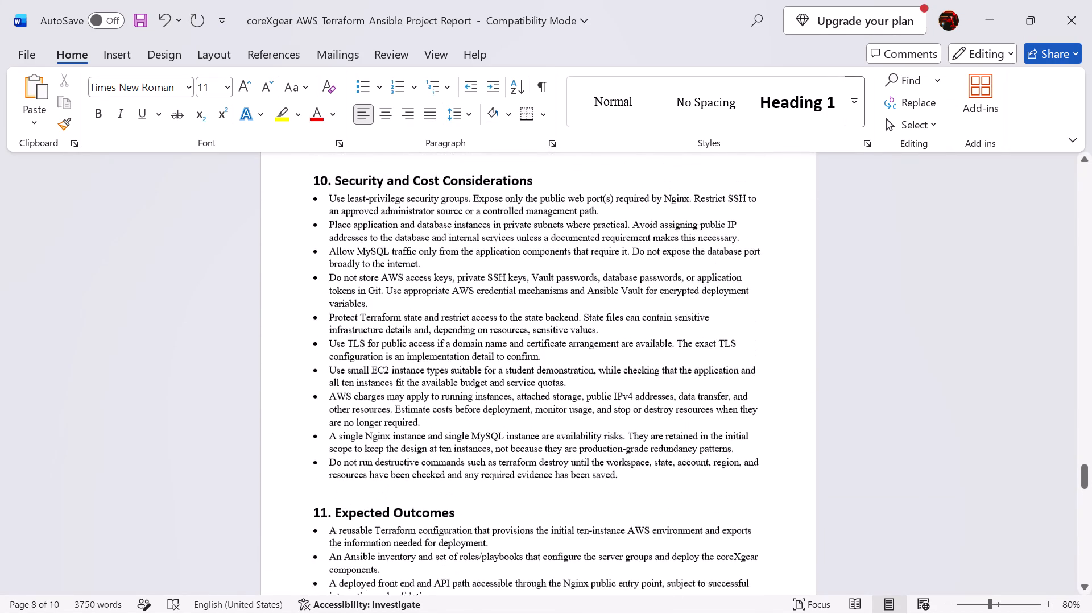
scroll(452, 335, up, 2)
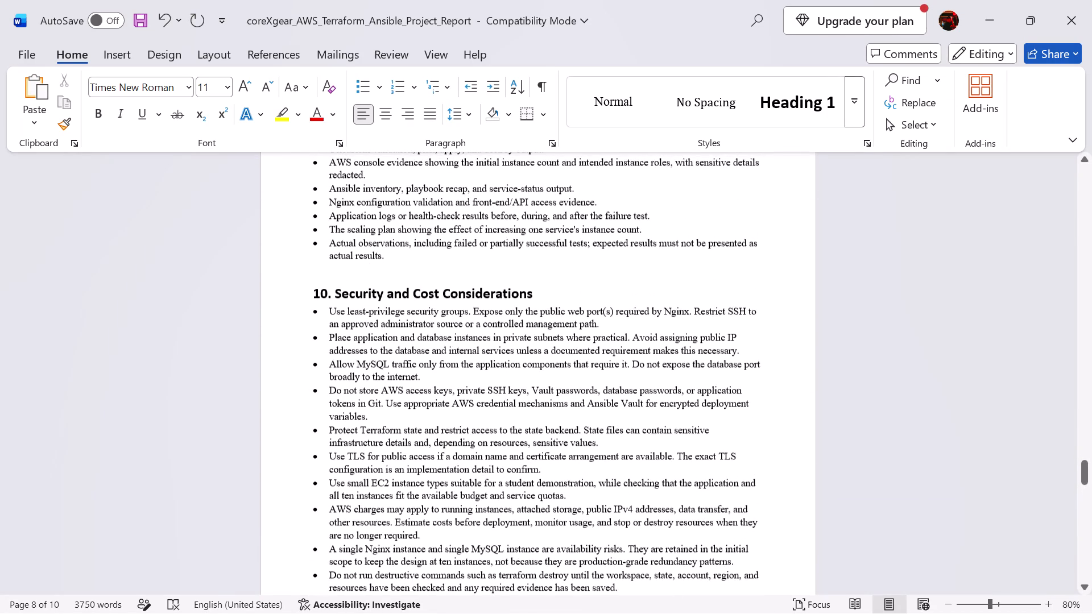
scroll(553, 525, down, 3)
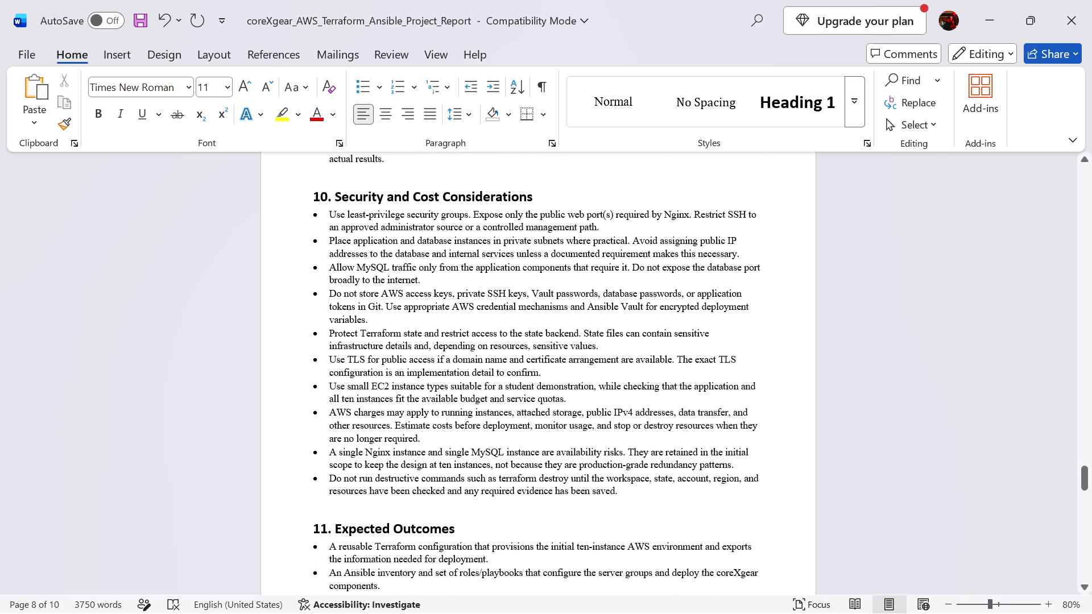
drag(622, 494, 321, 330)
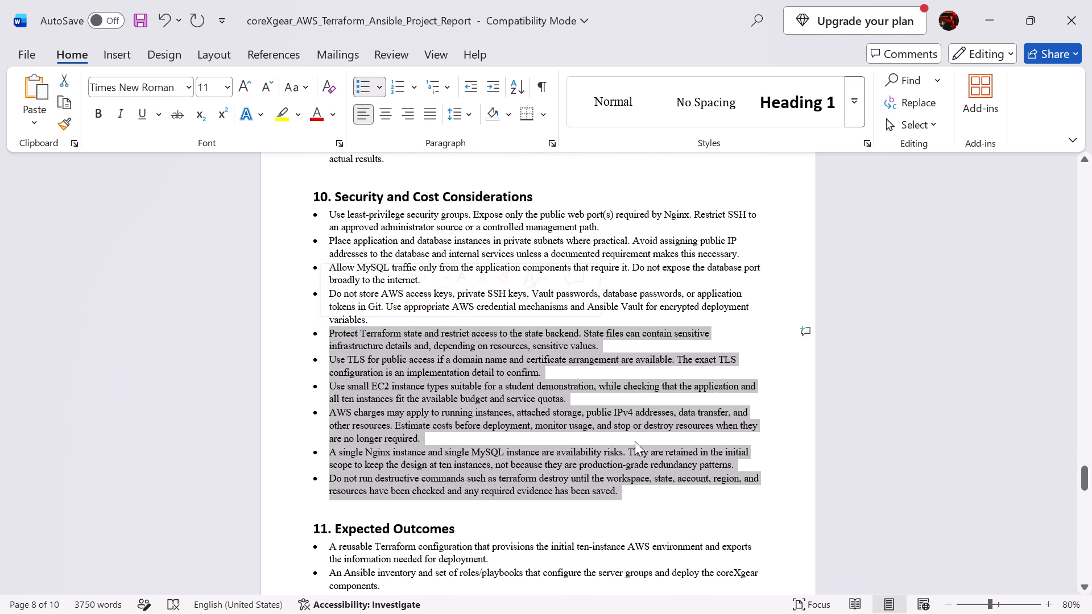
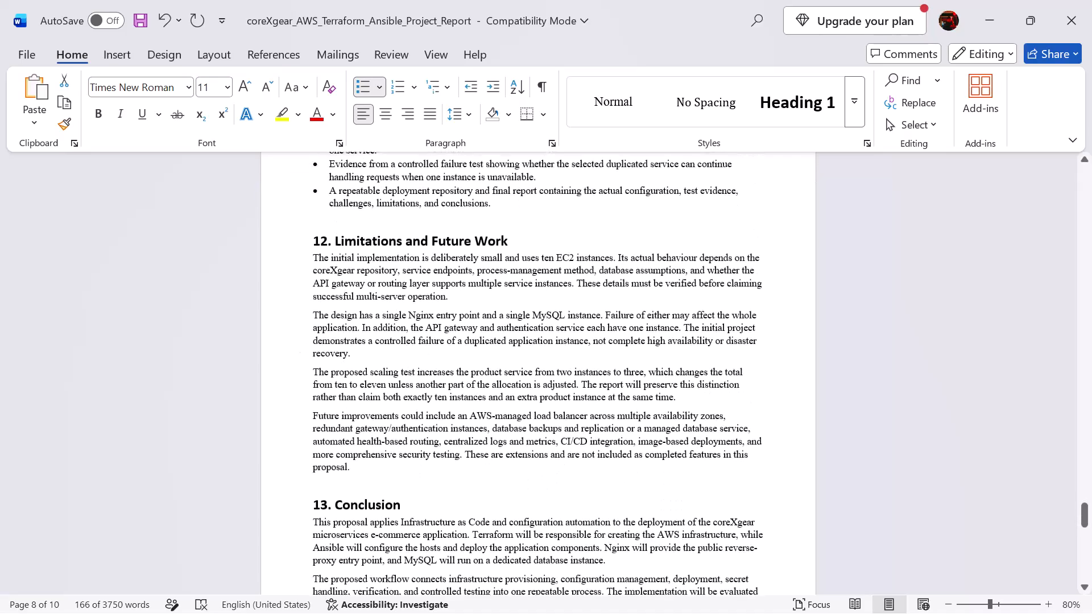
Delete the selected bullets in 10. Security and Cost Considerations that follow the item about not storing keys and passwords in Git.
scroll(453, 344, down, 12)
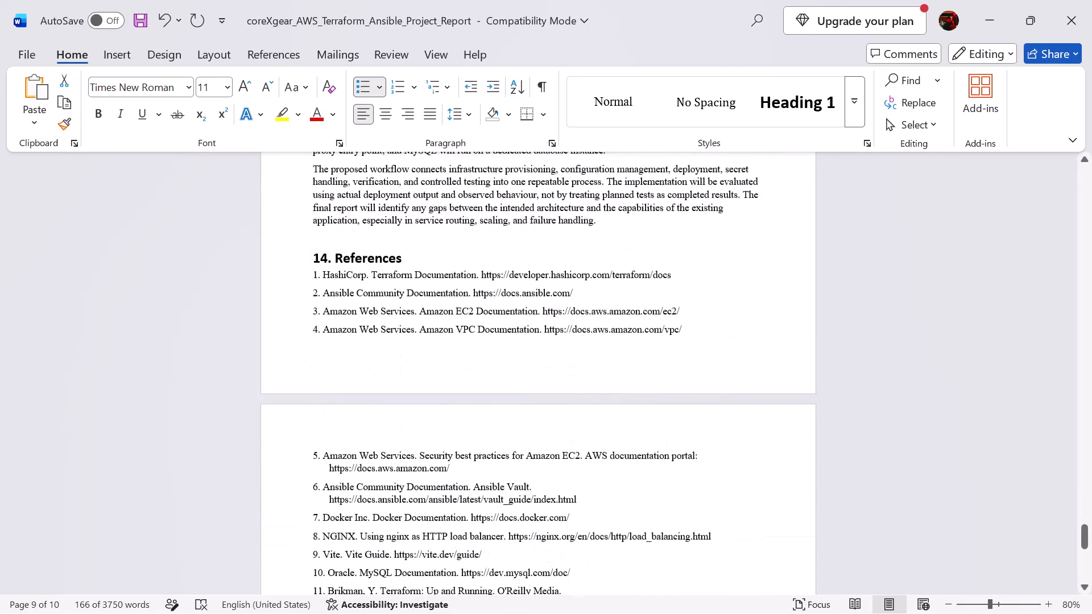
scroll(453, 344, up, 2)
scroll(453, 344, down, 1)
scroll(453, 344, up, 13)
scroll(453, 344, down, 1)
scroll(453, 344, up, 10)
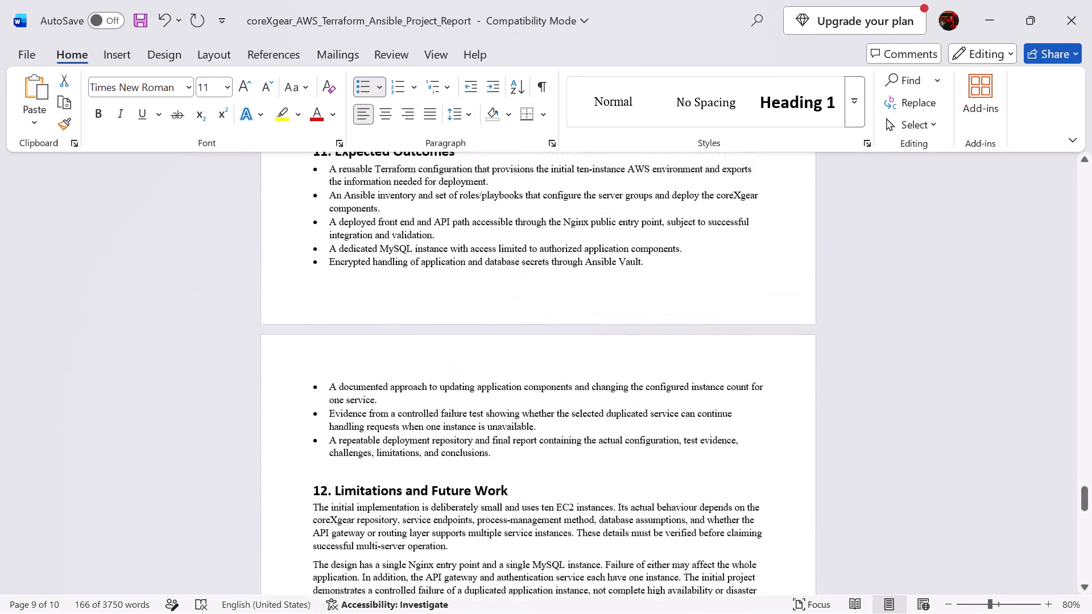
scroll(453, 344, up, 8)
key(BackSpace)
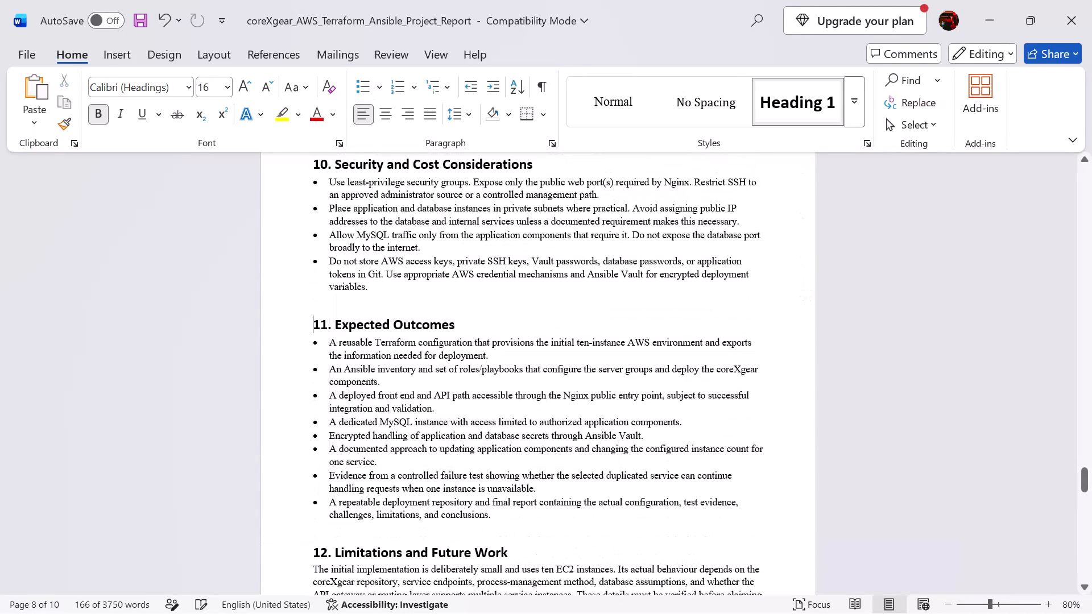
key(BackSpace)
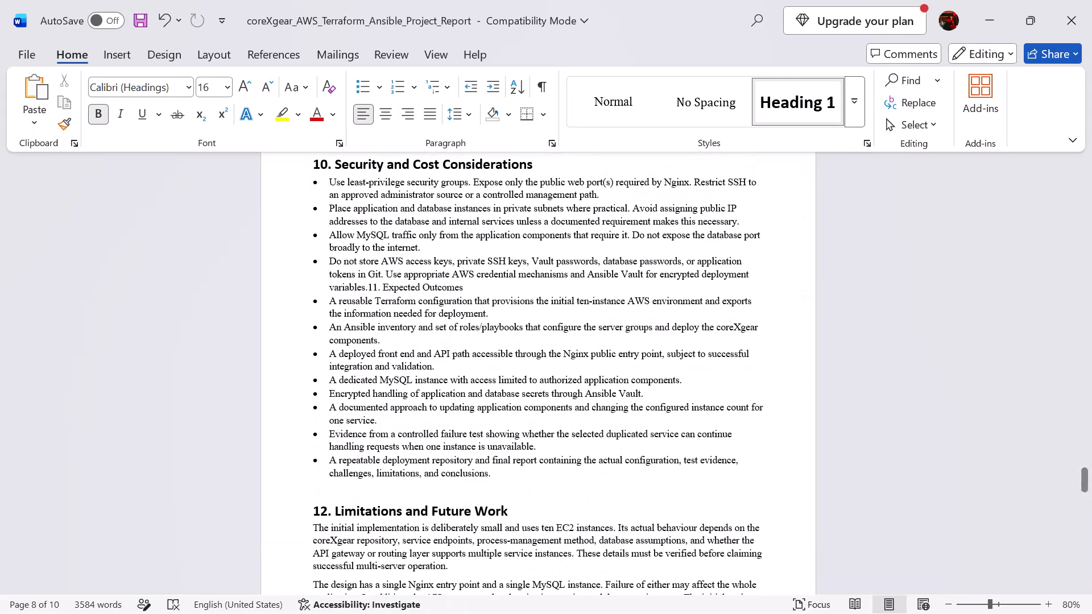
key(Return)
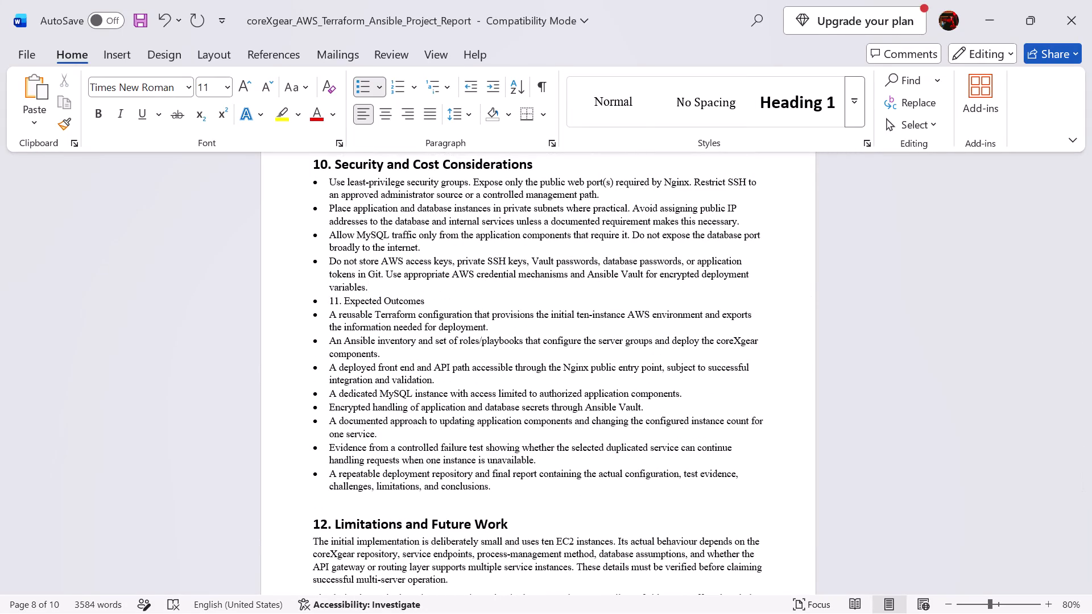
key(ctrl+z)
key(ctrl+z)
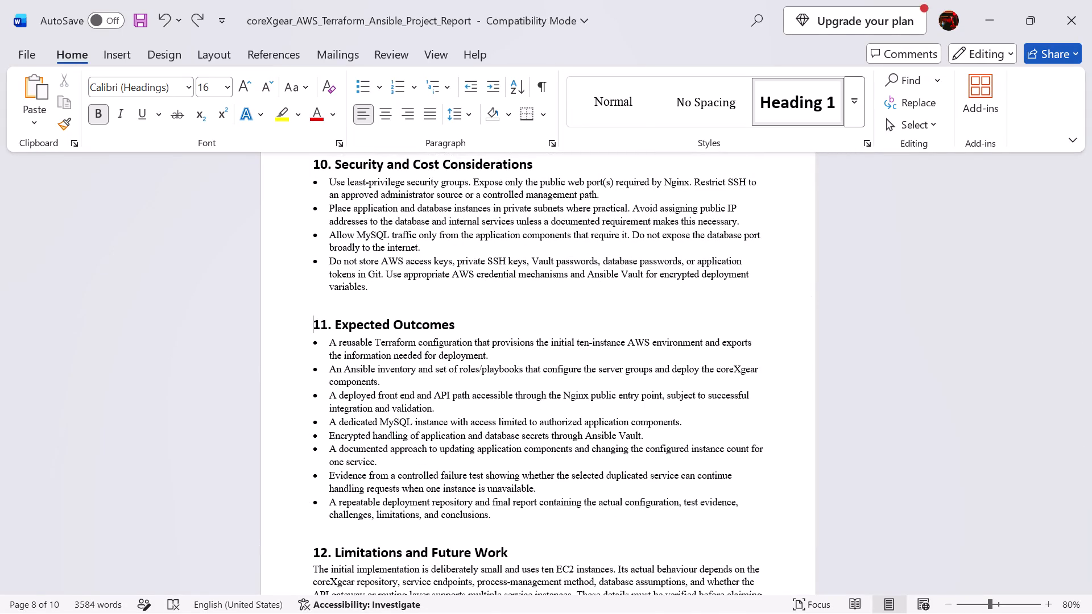
Delete reference 14, The DevOps Handbook, and its leftover empty line from the end of the 14. References list.
scroll(460, 377, down, 18)
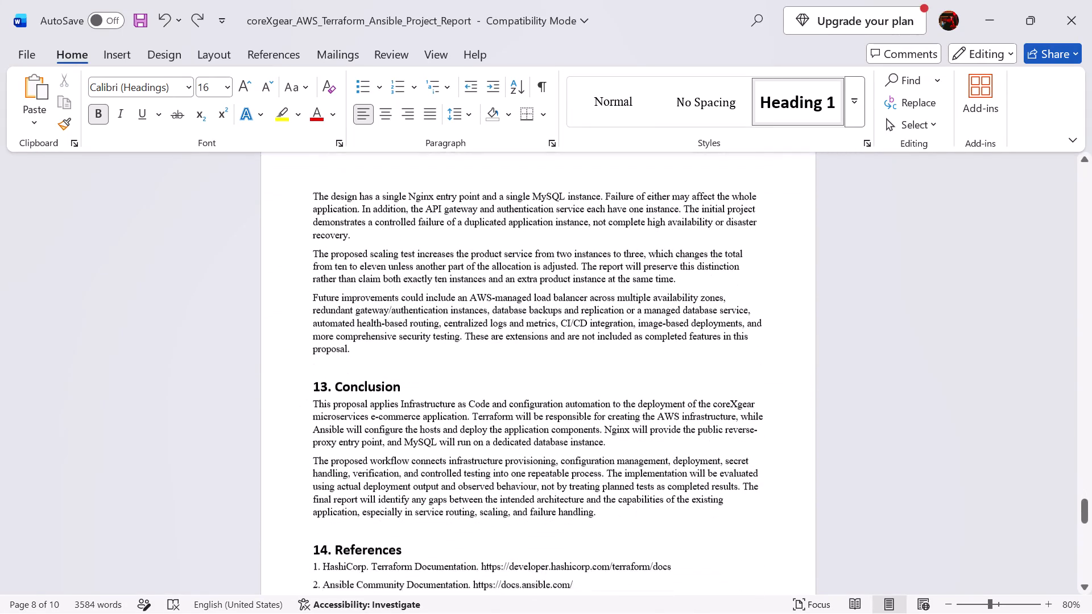
scroll(460, 373, down, 13)
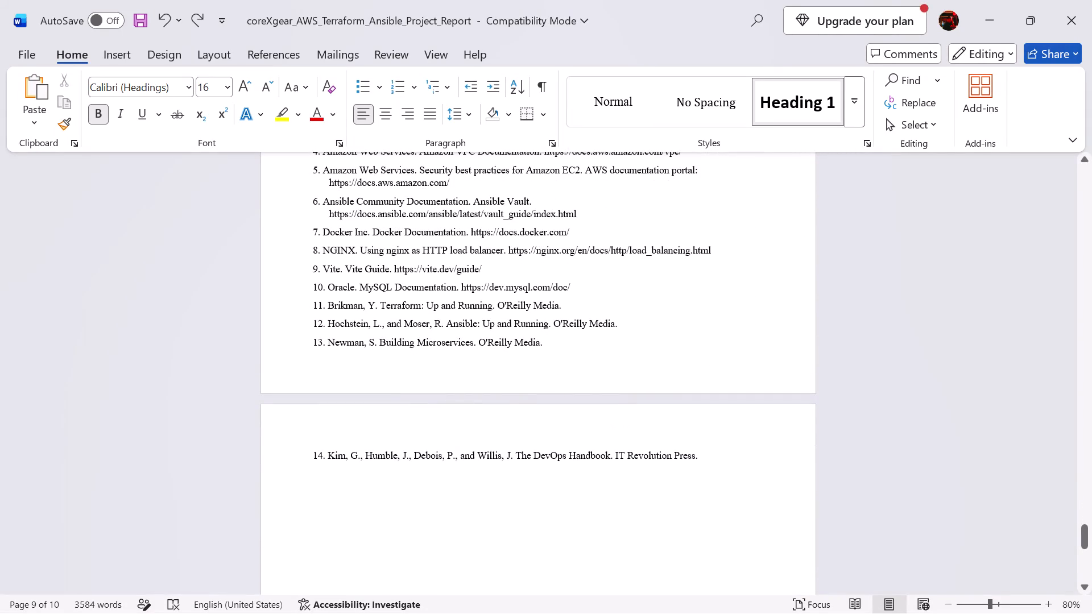
drag(701, 455, 262, 420)
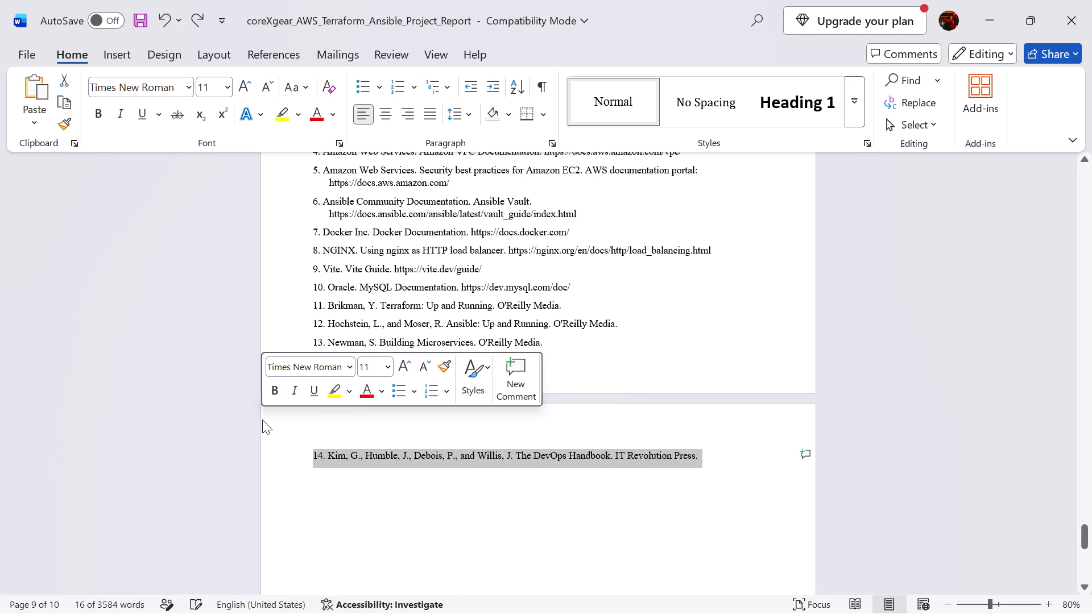
key(BackSpace)
key(BackSpace)
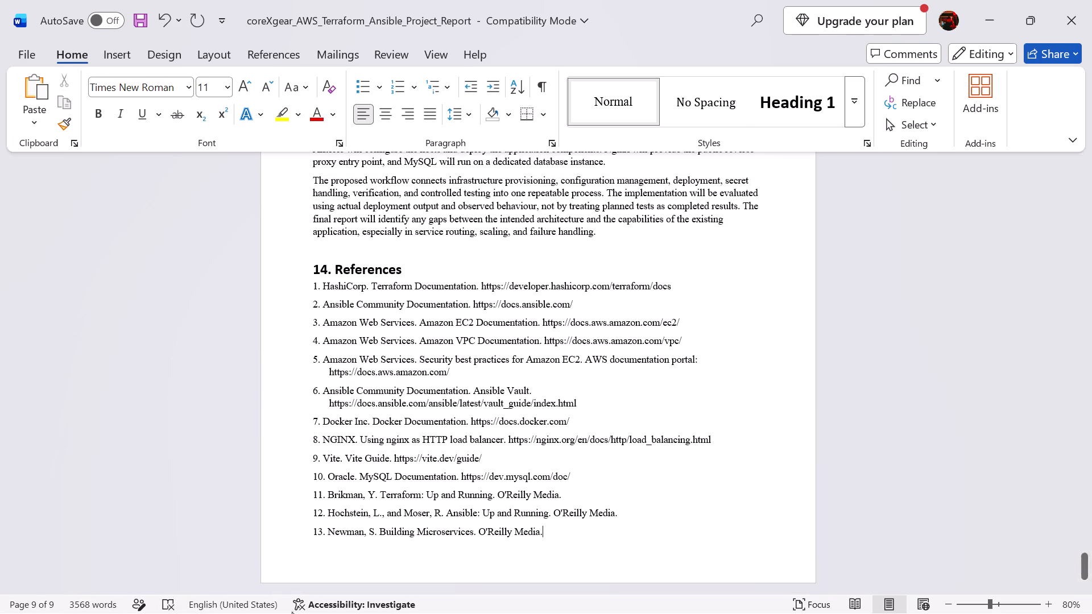
Review the page layout backwards from 14. References to 6.2 Load Balancing and Availability Considerations.
scroll(416, 419, up, 14)
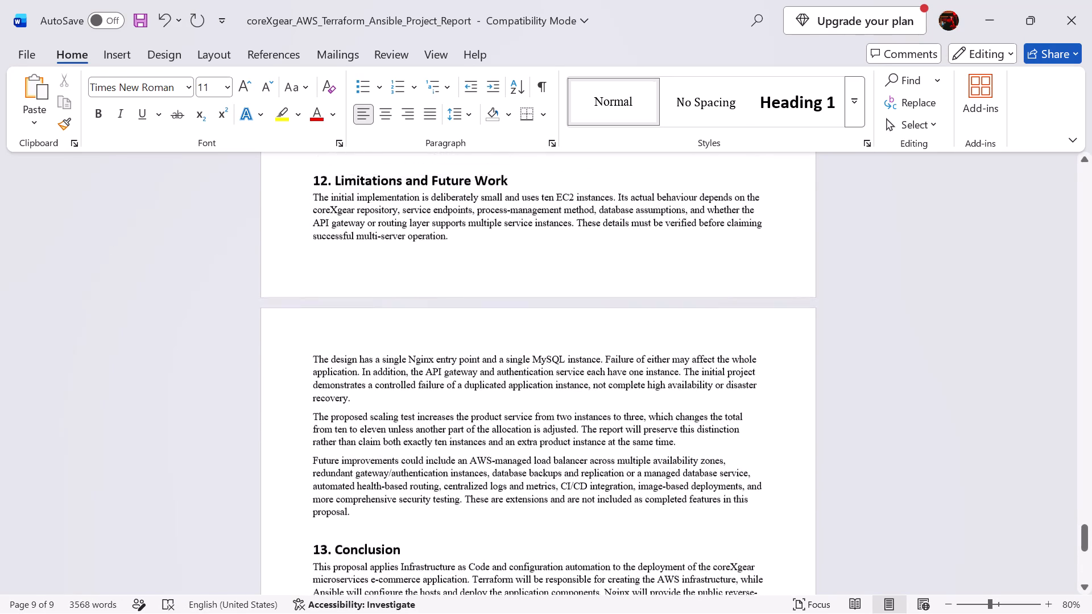
scroll(416, 419, up, 16)
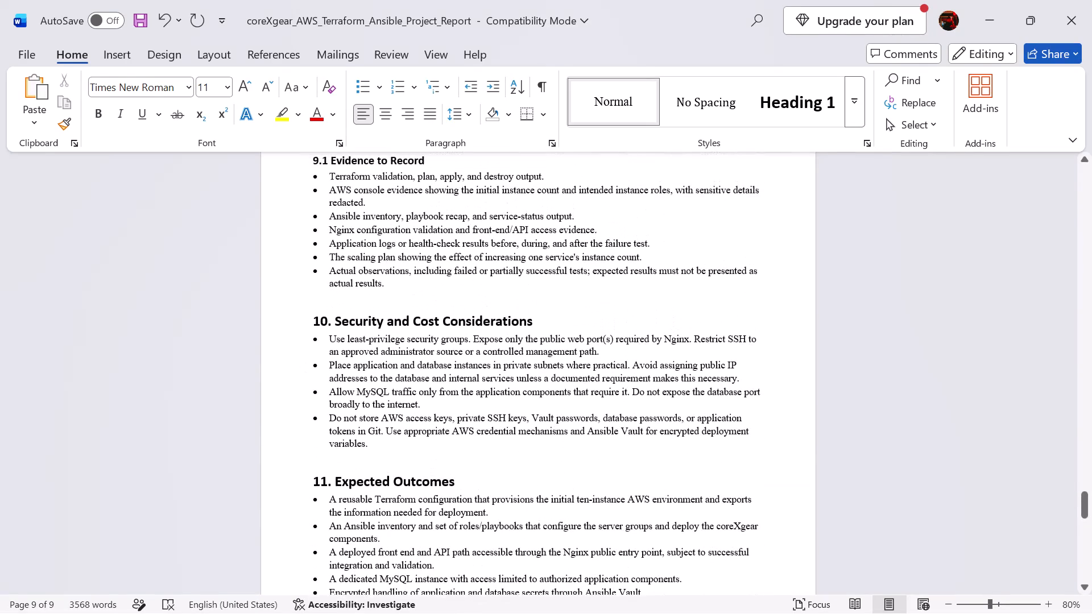
scroll(416, 419, up, 19)
scroll(416, 419, down, 1)
scroll(416, 419, up, 5)
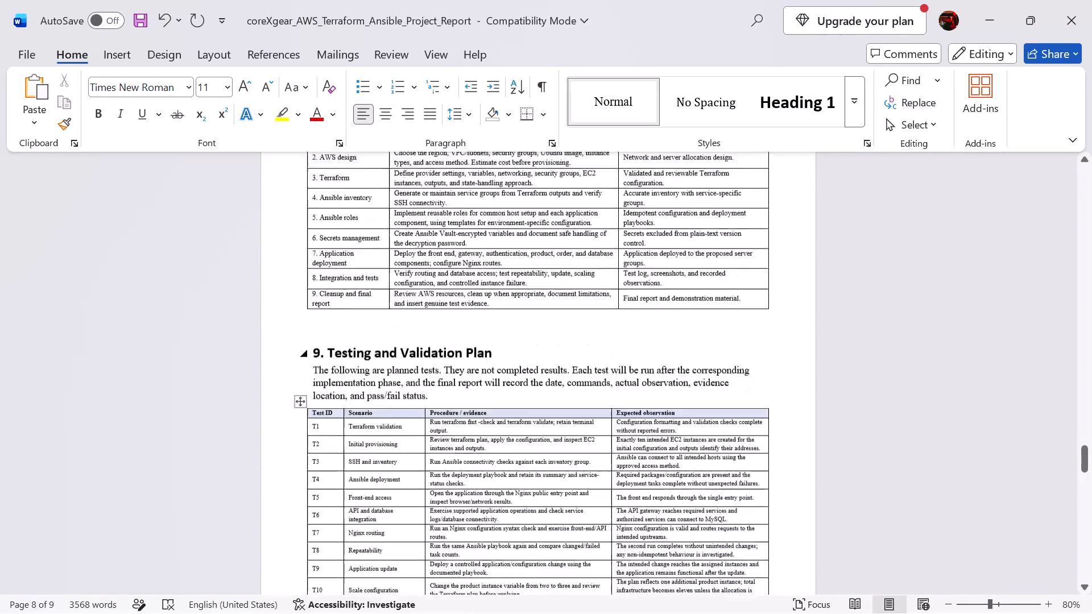
scroll(416, 419, up, 13)
scroll(416, 419, up, 19)
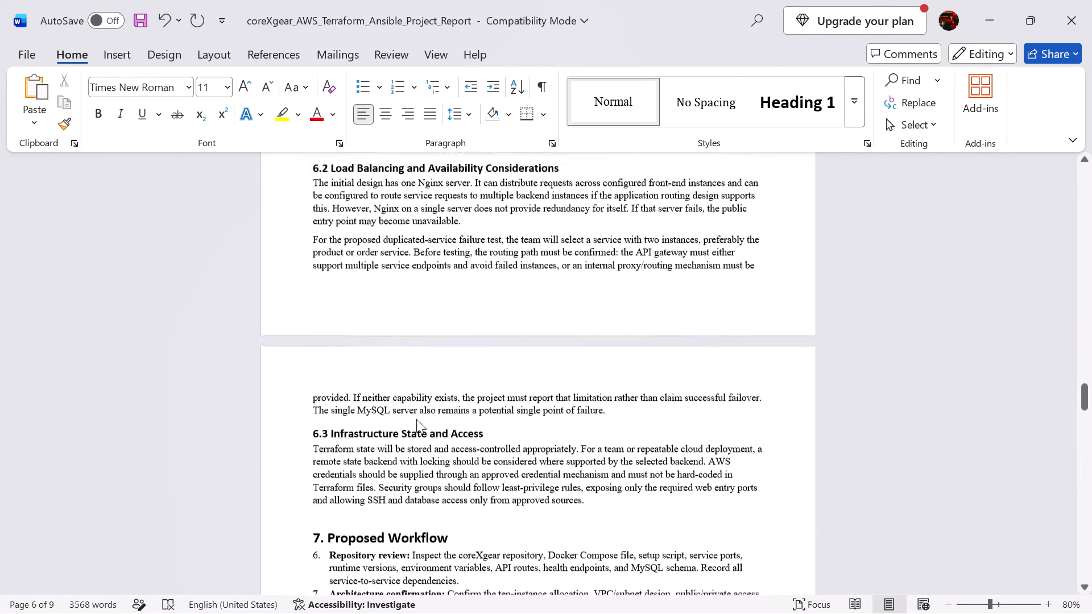
Review the page layout backwards from 6.2 Load Balancing and Availability Considerations to the cover page's submission details.
scroll(416, 419, up, 8)
scroll(486, 453, down, 5)
scroll(485, 454, up, 18)
scroll(485, 454, up, 14)
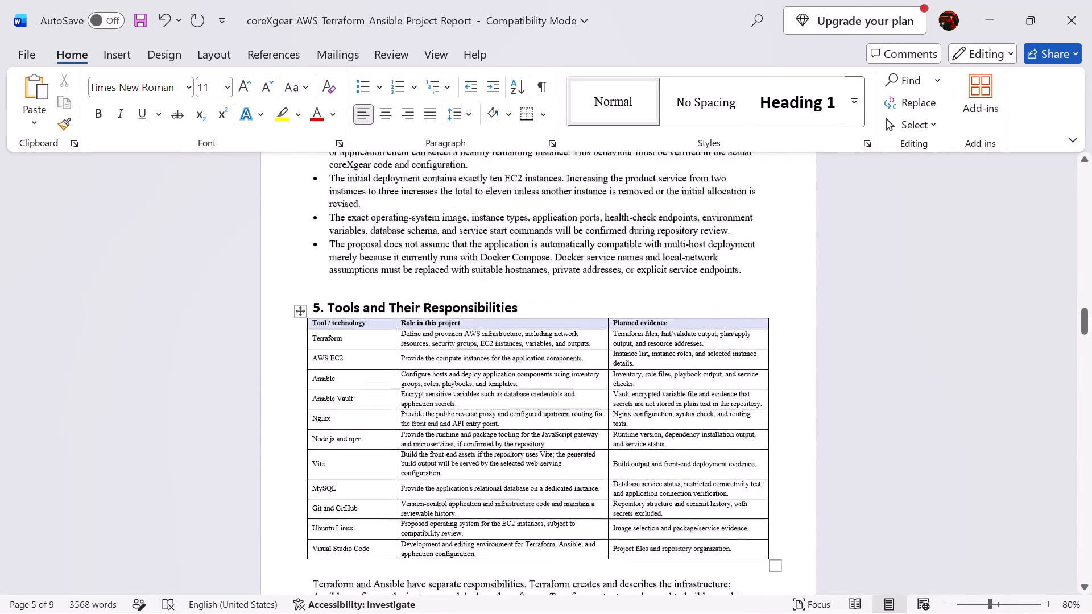
scroll(485, 454, up, 11)
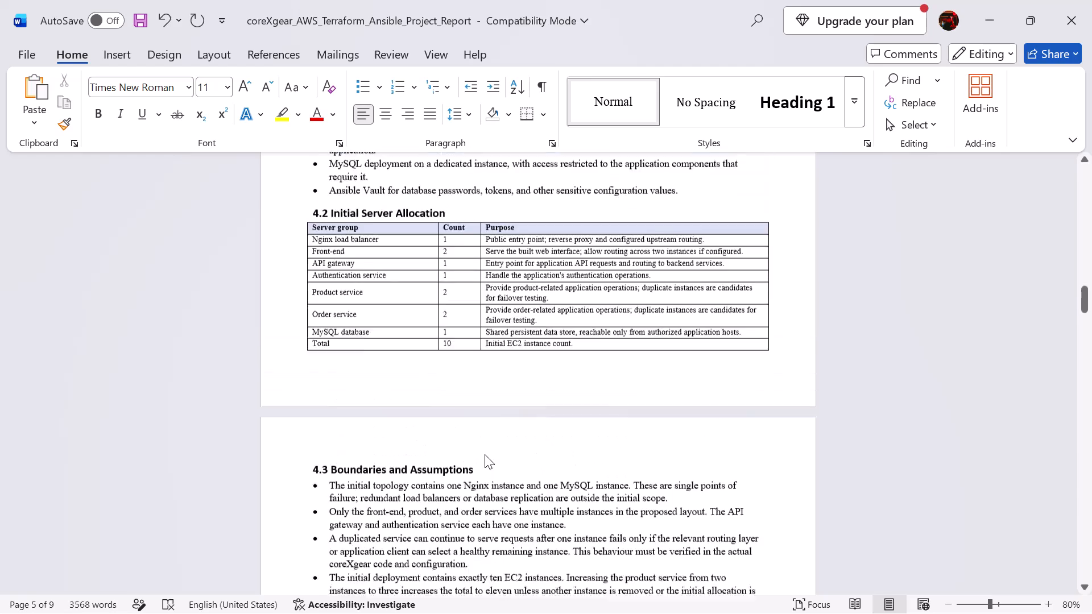
scroll(485, 454, up, 15)
scroll(485, 454, up, 6)
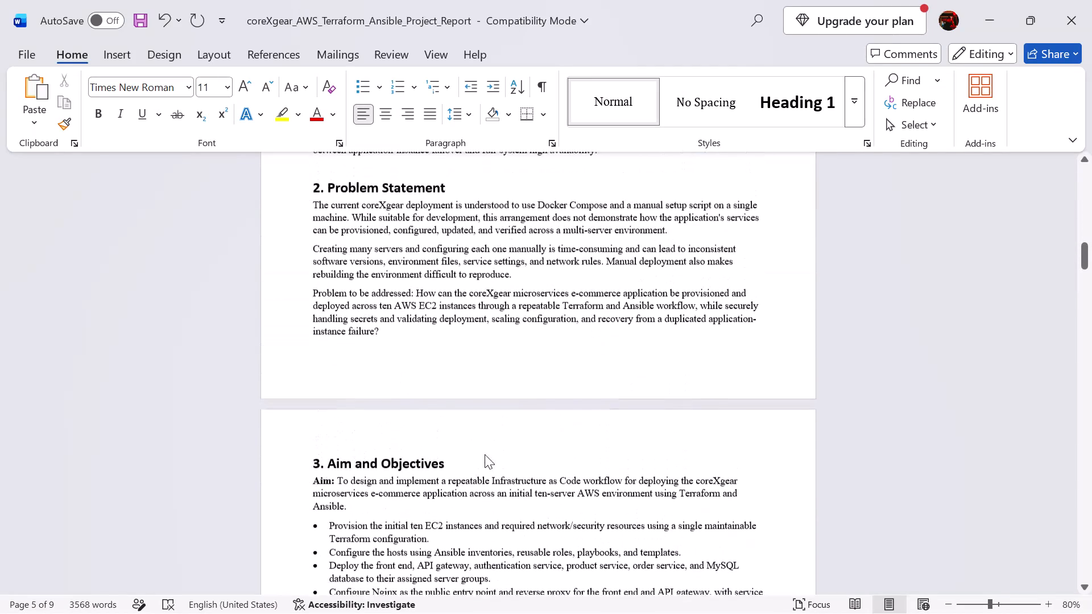
scroll(485, 454, up, 6)
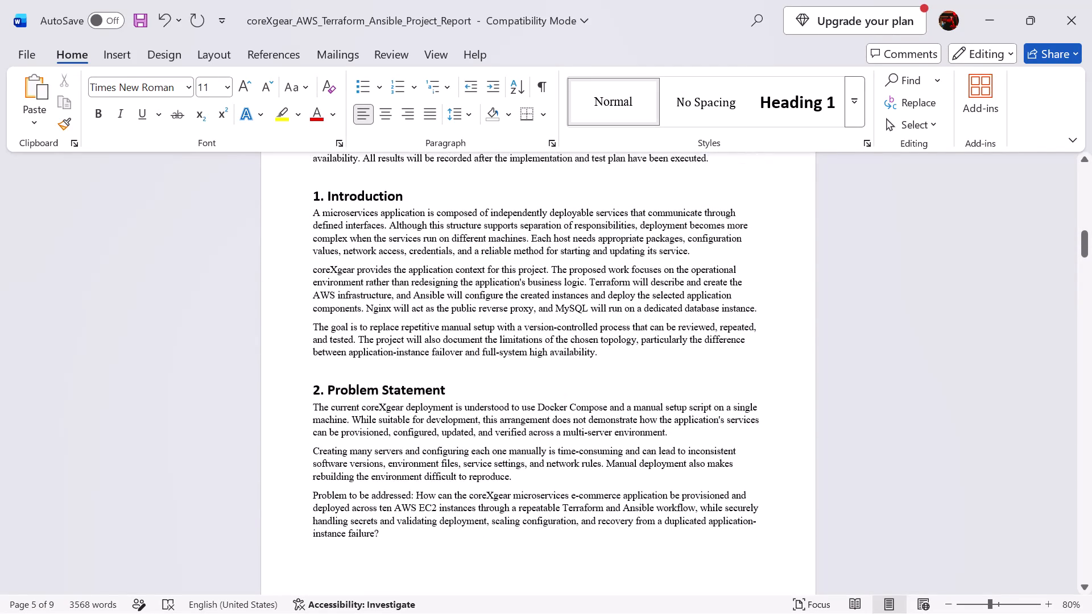
scroll(485, 454, down, 5)
scroll(485, 454, up, 5)
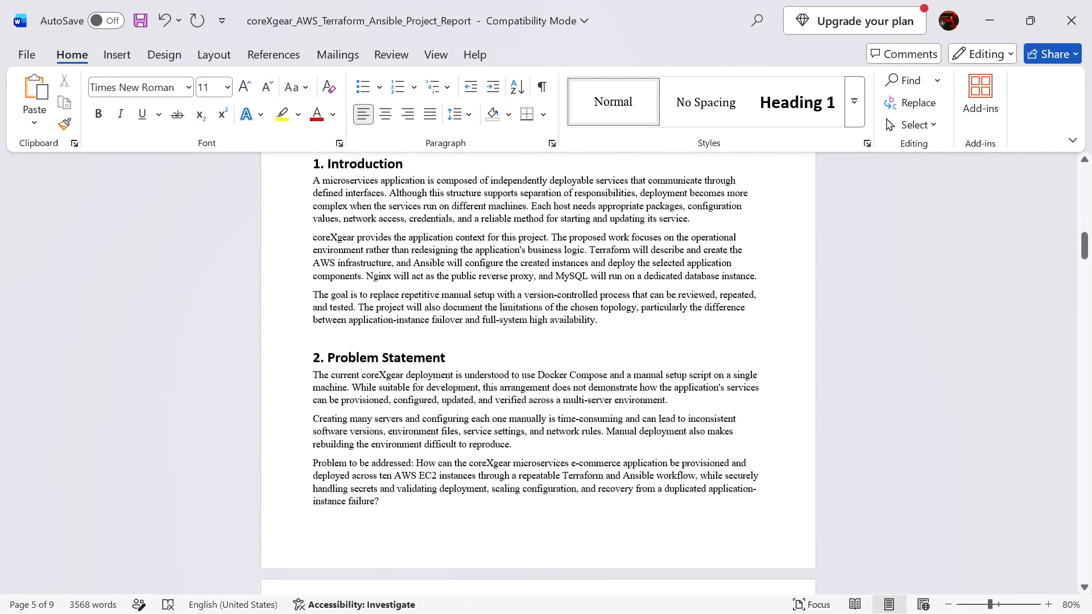
scroll(485, 454, up, 14)
scroll(485, 454, down, 1)
scroll(485, 454, up, 13)
scroll(485, 454, down, 2)
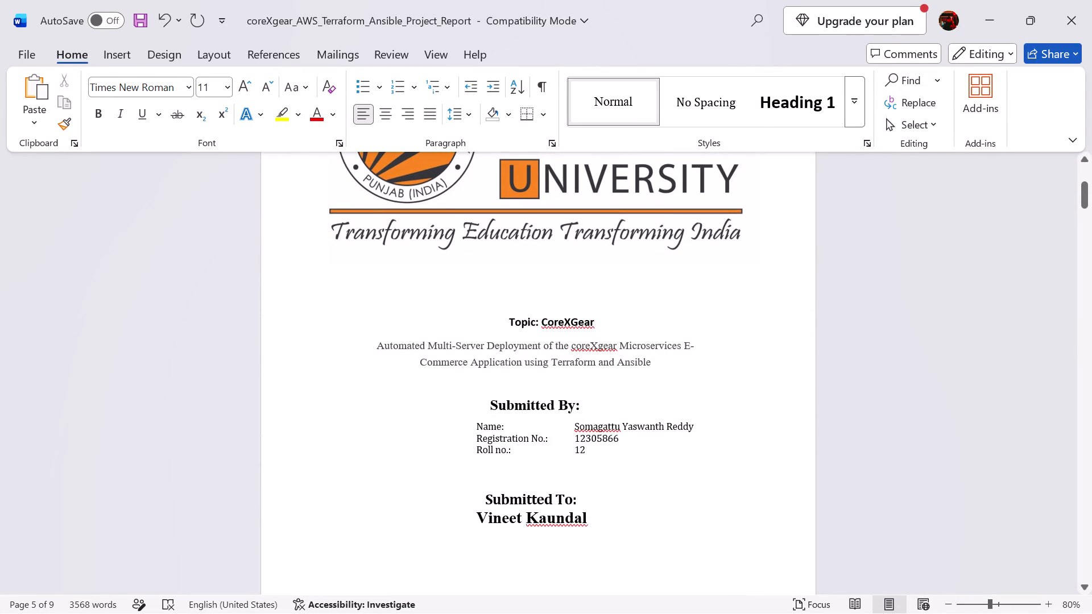
Bold the student's name, registration number and roll number values under Submitted By: on the cover page.
drag(694, 425, 599, 428)
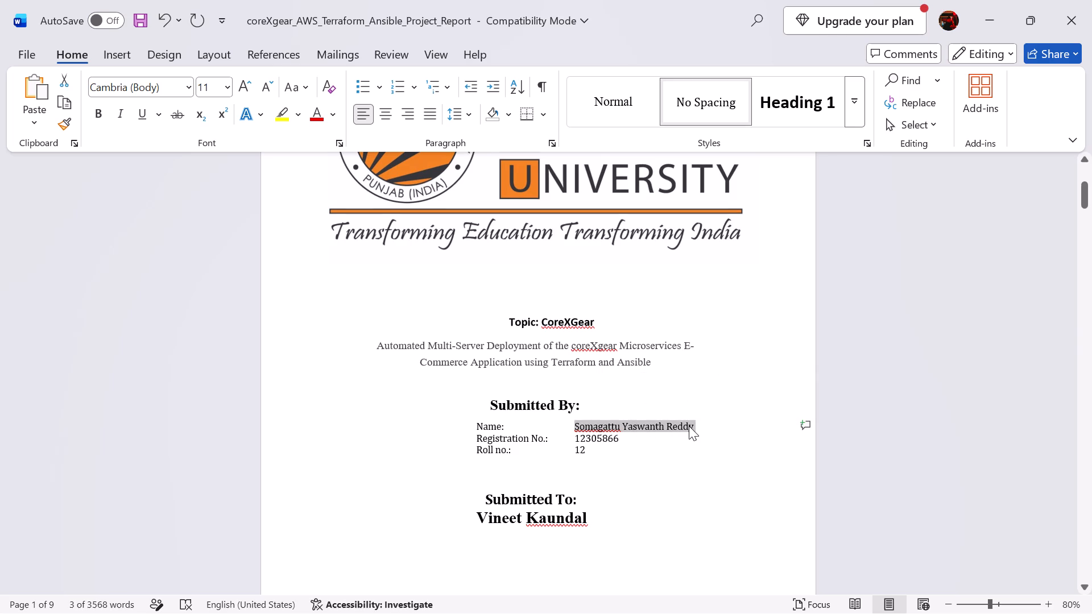
right_click(689, 426)
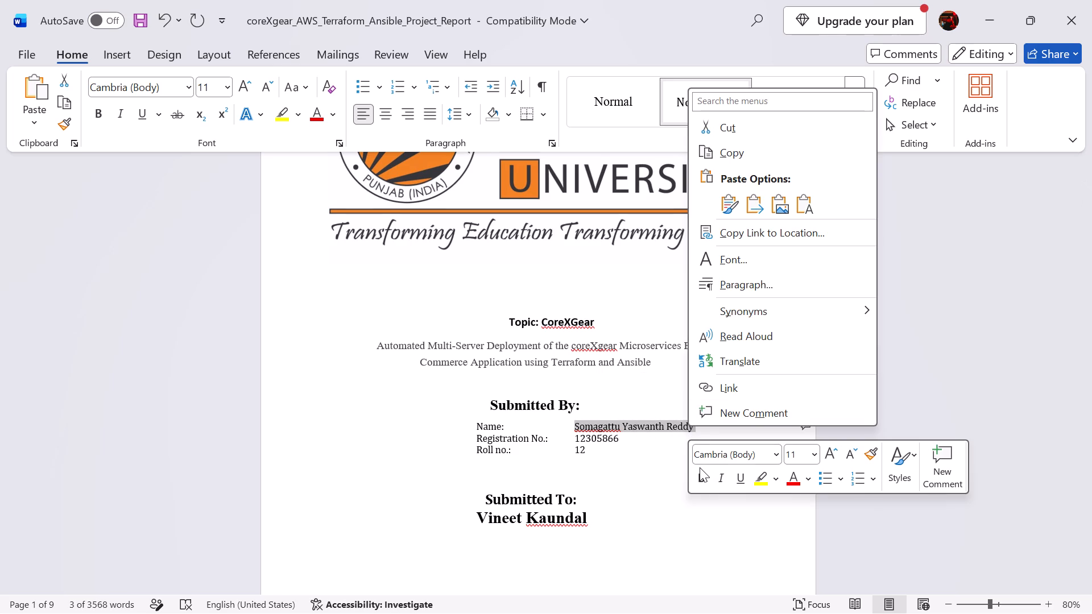
click(701, 478)
click(647, 435)
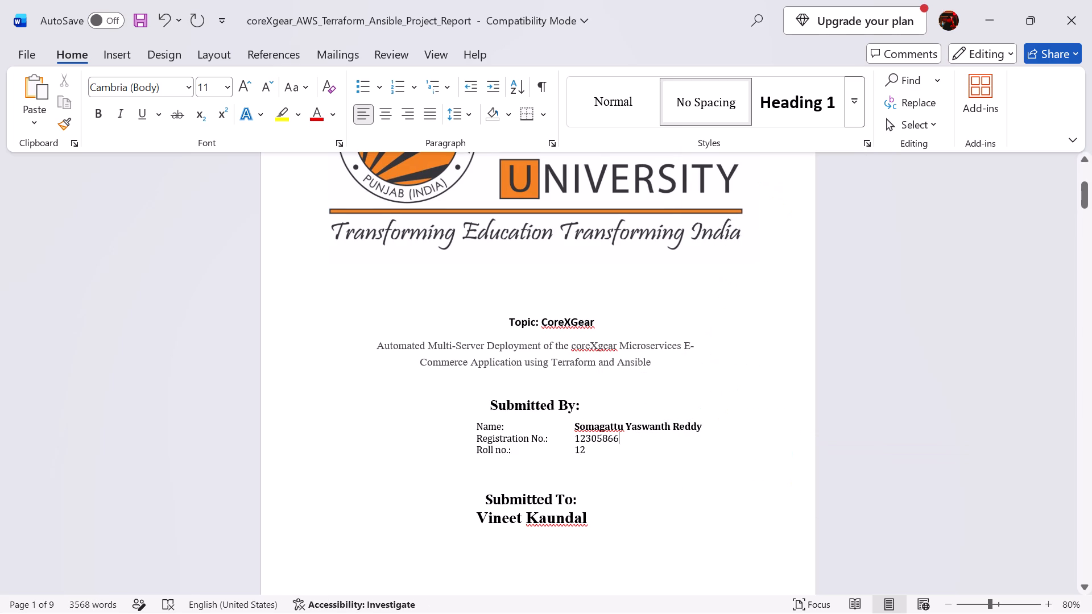
drag(624, 438, 573, 435)
click(586, 412)
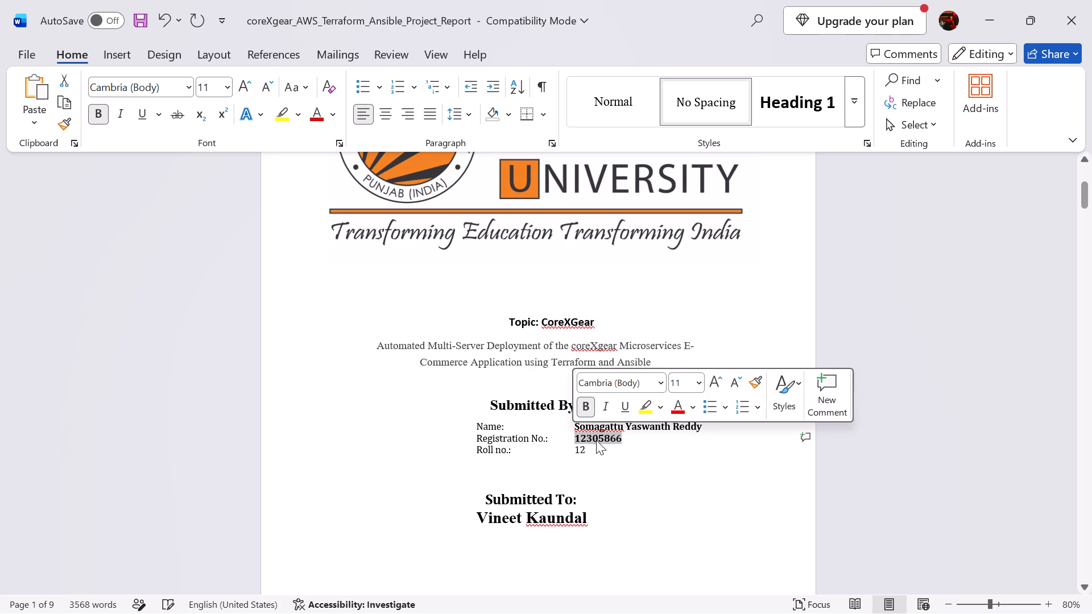
click(573, 445)
drag(591, 452, 578, 449)
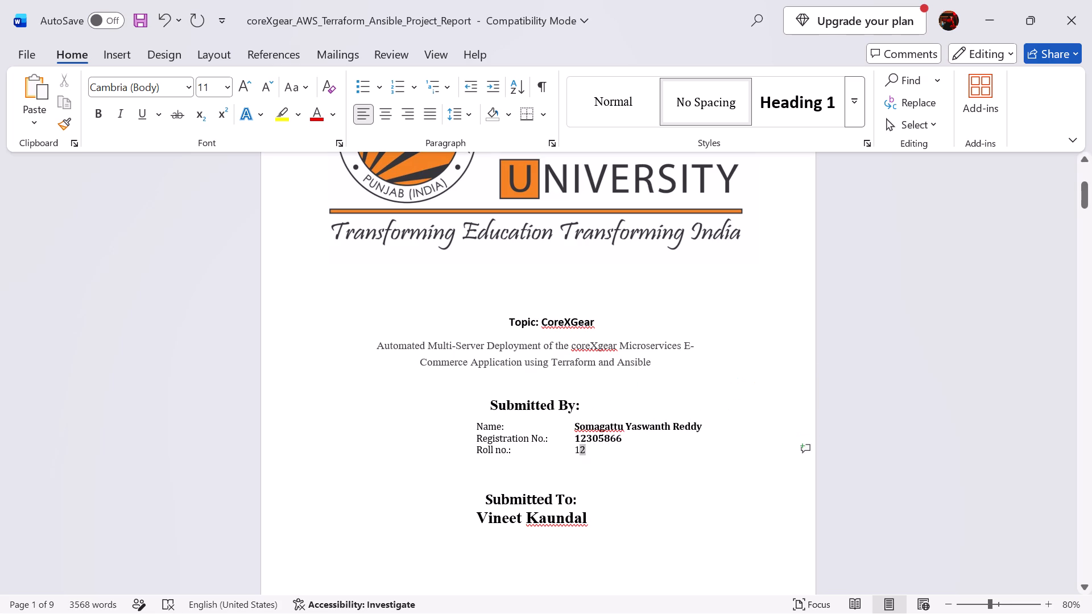
drag(578, 449, 573, 447)
click(579, 419)
click(694, 522)
Insert five spaces before the Submitted By: heading on the cover page to shift it further along its line.
scroll(744, 367, down, 1)
scroll(738, 371, up, 4)
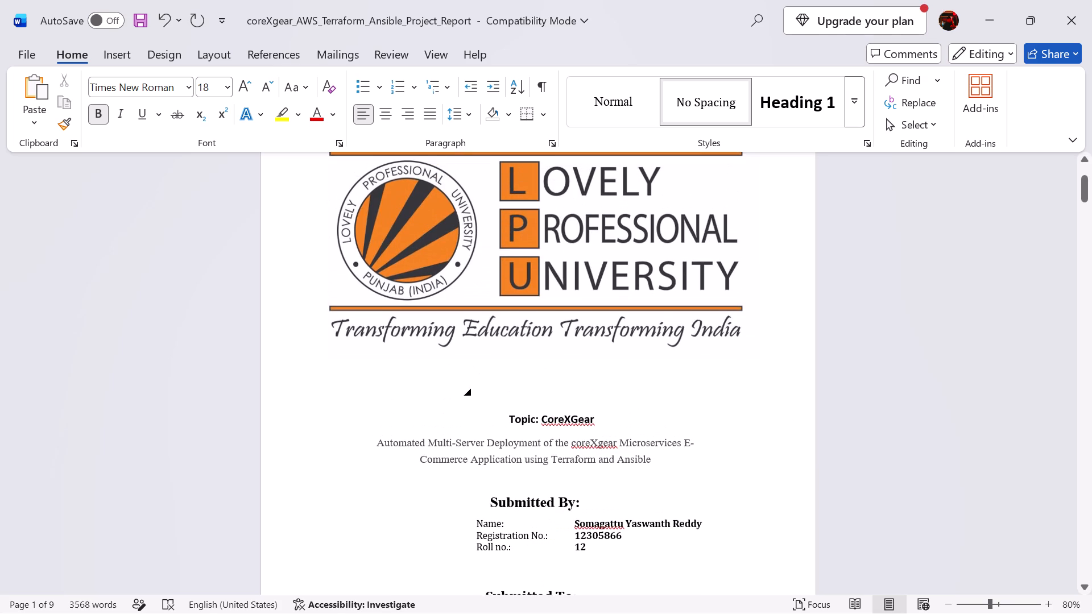
scroll(651, 428, down, 3)
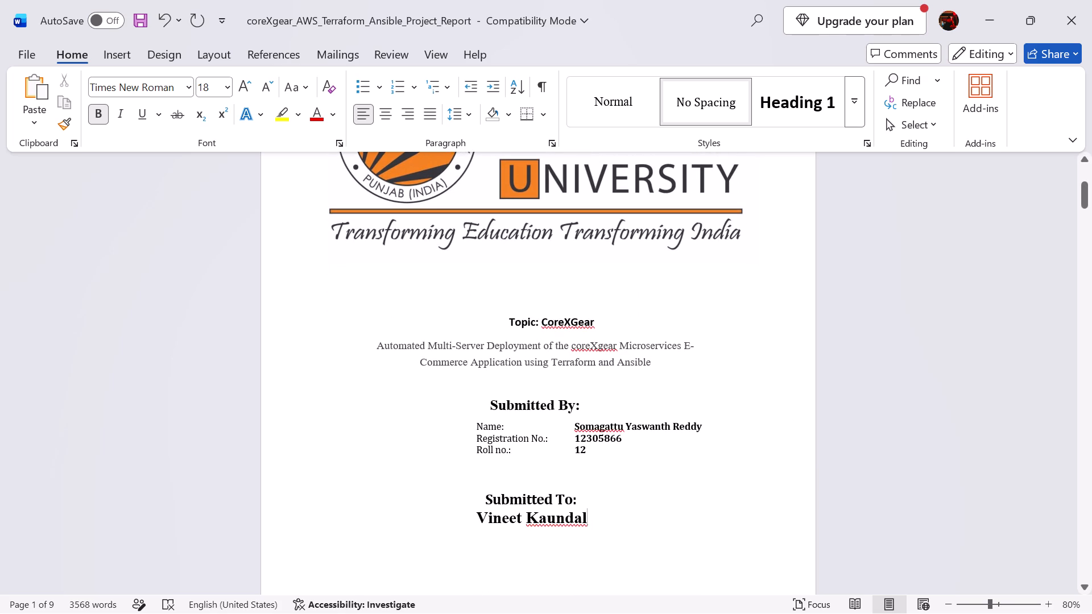
click(489, 402)
key(space)
key(space)
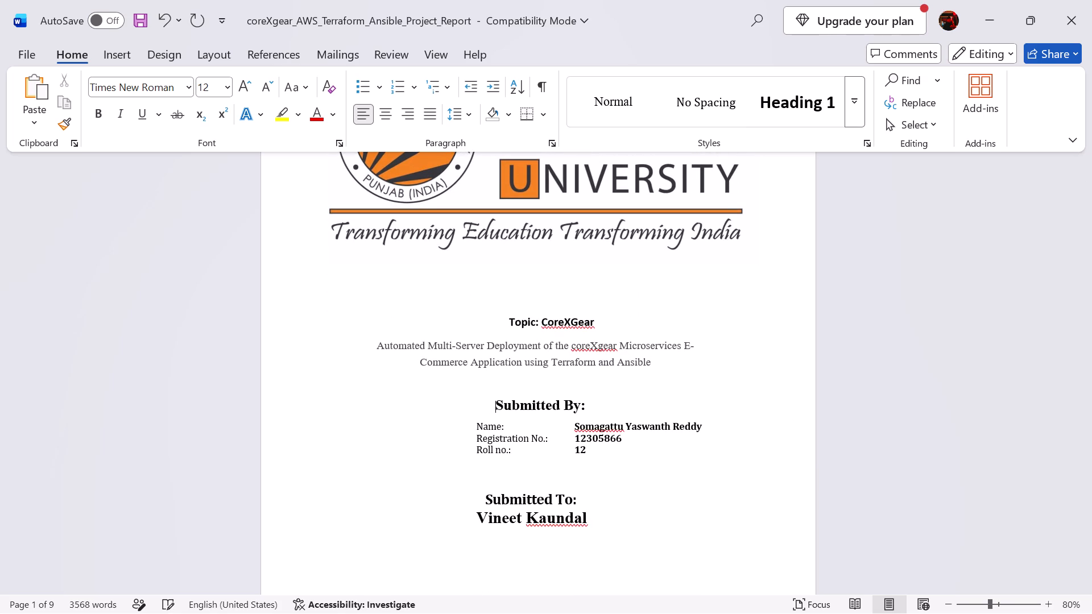
key(space)
key(space)
key(space)
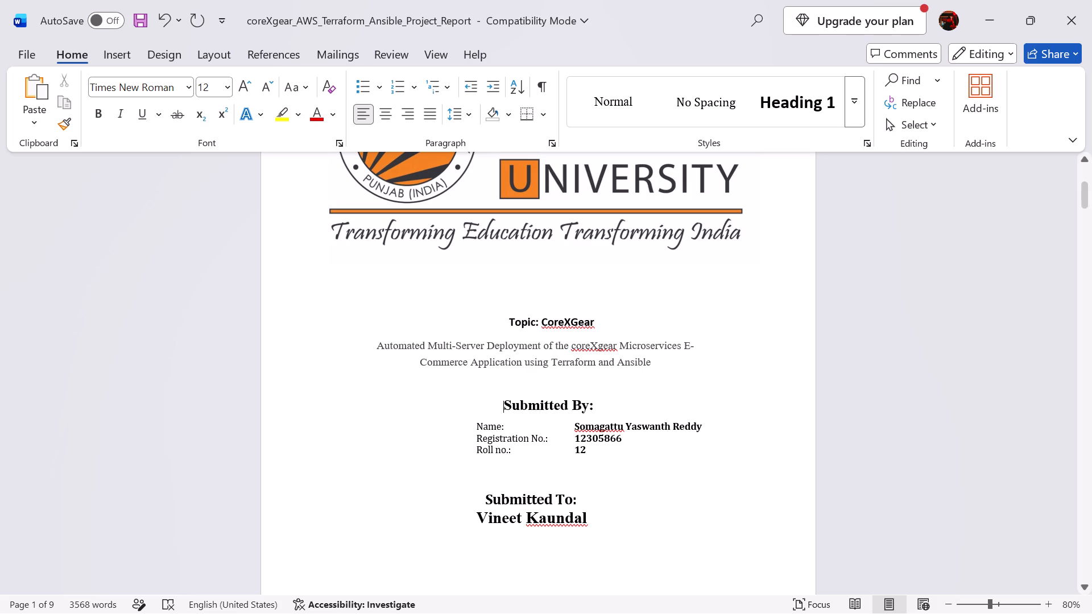
click(486, 501)
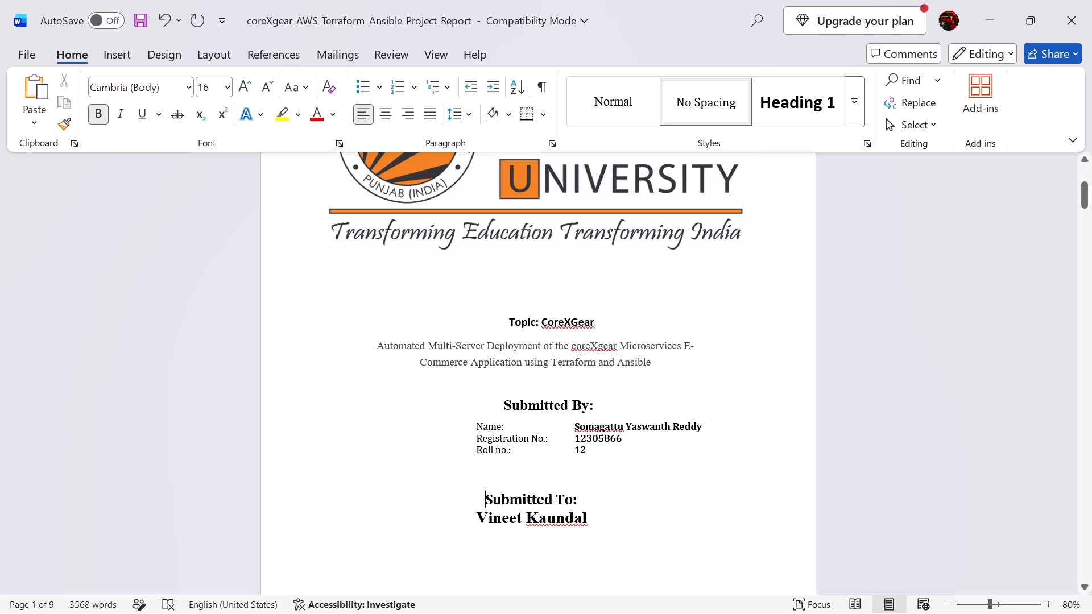
click(502, 404)
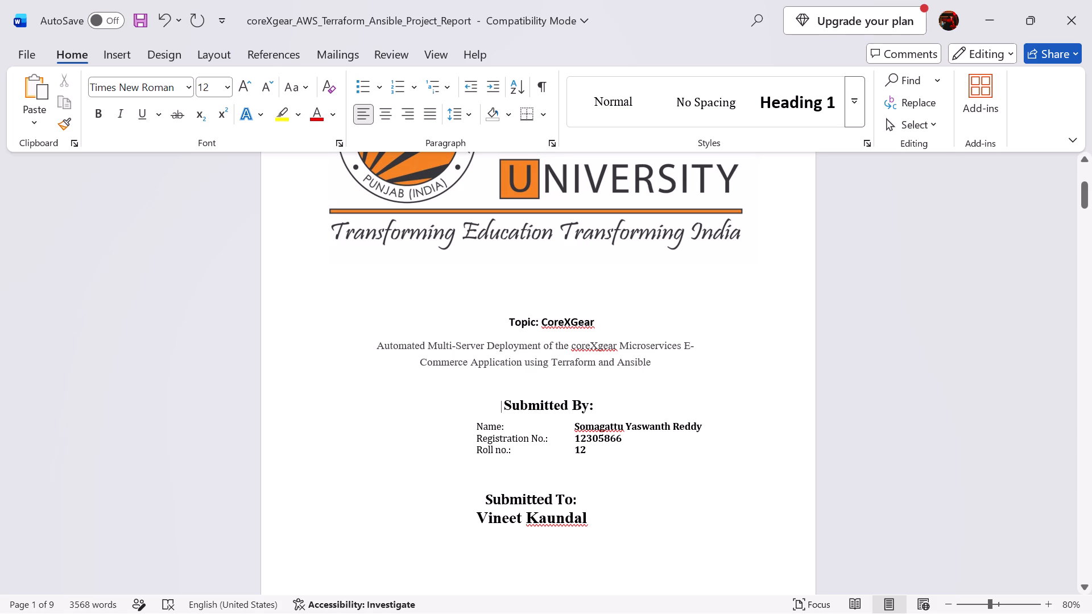
click(613, 319)
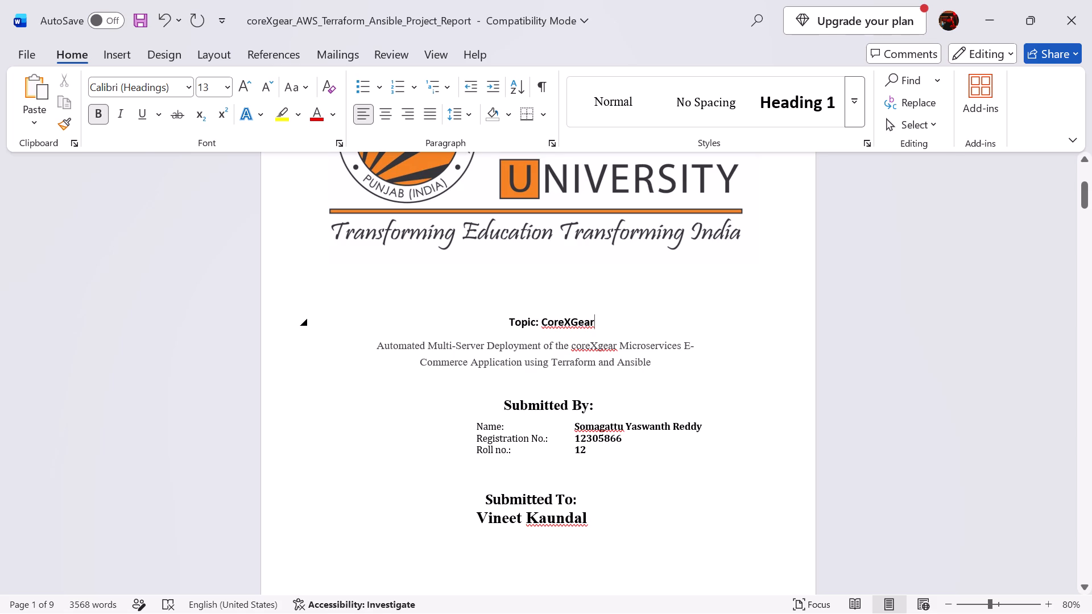
Save the report with the cover page changes.
scroll(606, 88, down, 1)
scroll(921, 503, down, 5)
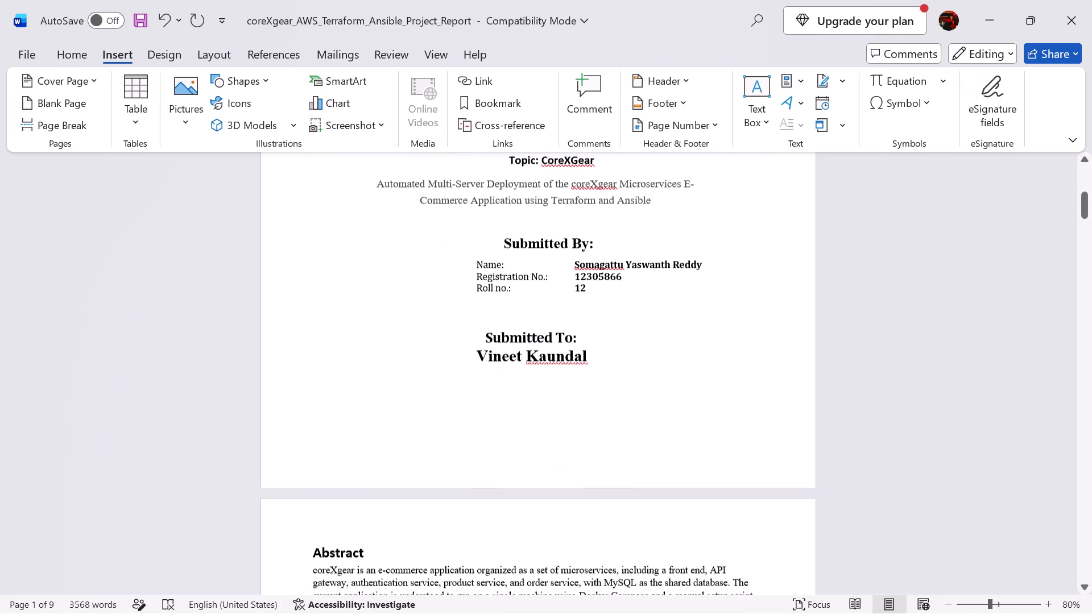
scroll(721, 379, down, 4)
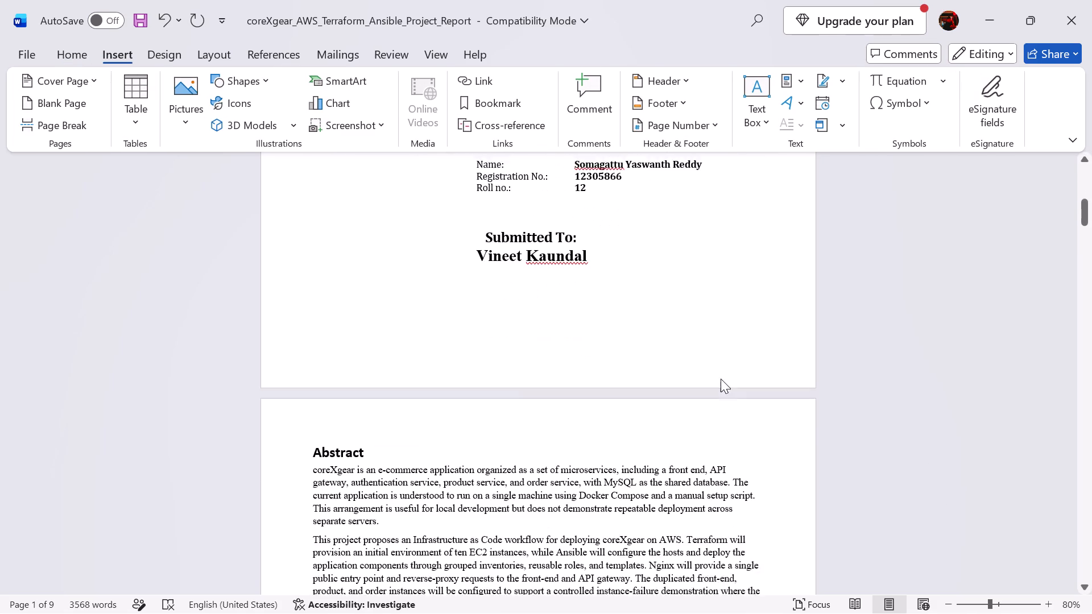
scroll(721, 379, down, 19)
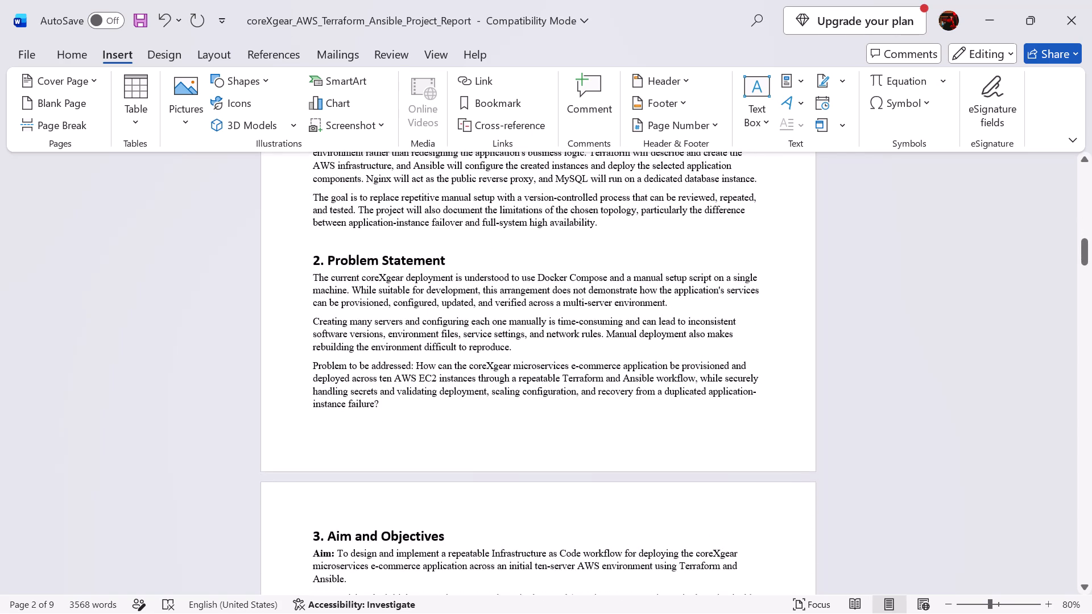
key(ctrl+s)
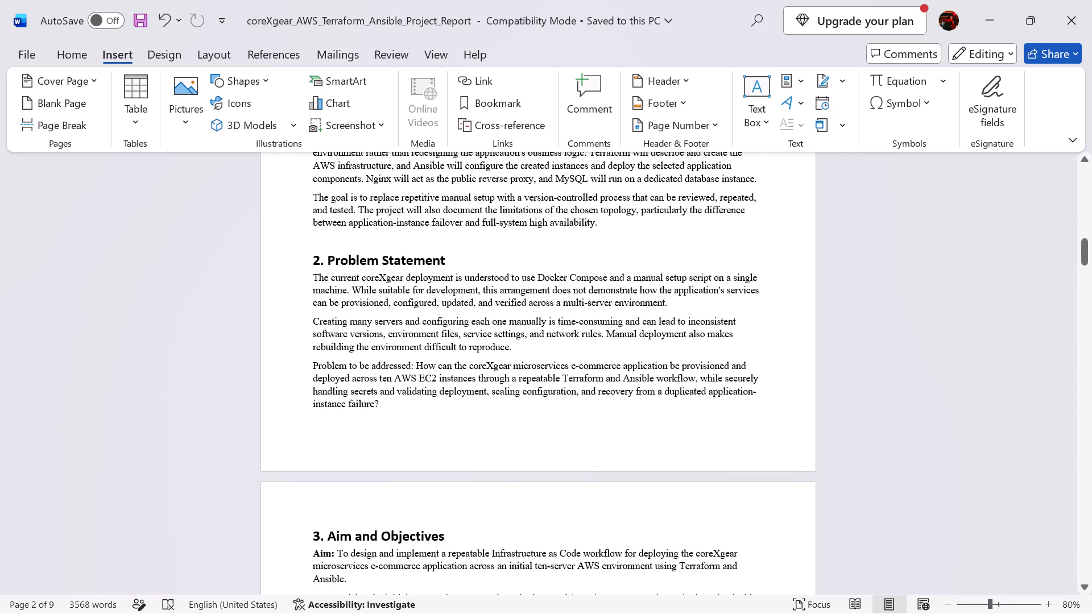
key(ctrl+s)
key(ctrl+s)
key(ctrl+s)
key(ctrl+s)
Review the layout from 3. Aim and Objectives to 4.3 Boundaries and Assumptions, and the cover page up to the INT333 Report title.
scroll(839, 441, down, 14)
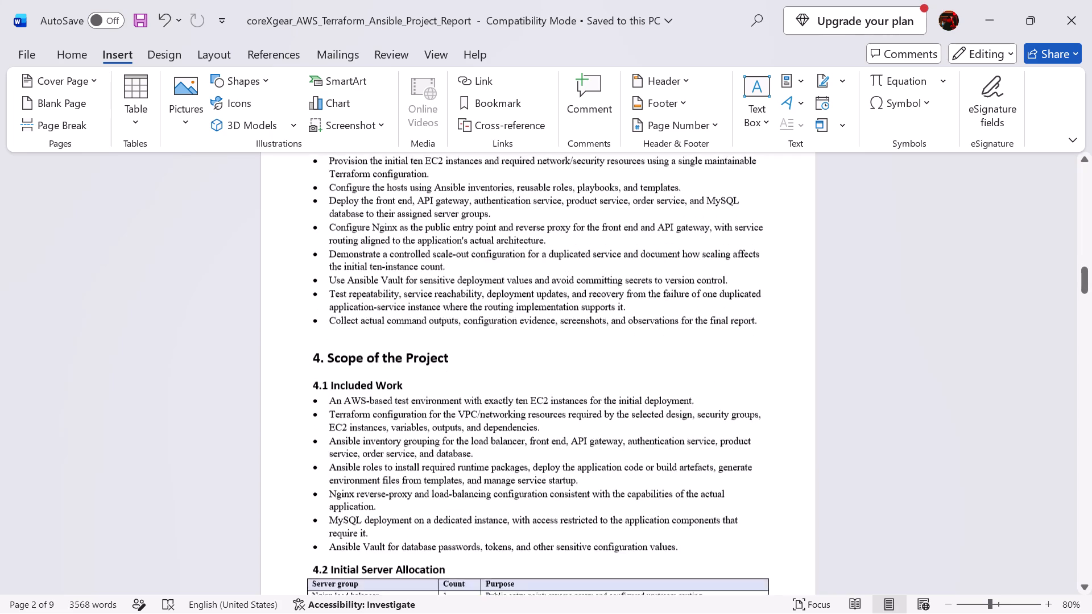
scroll(826, 393, down, 11)
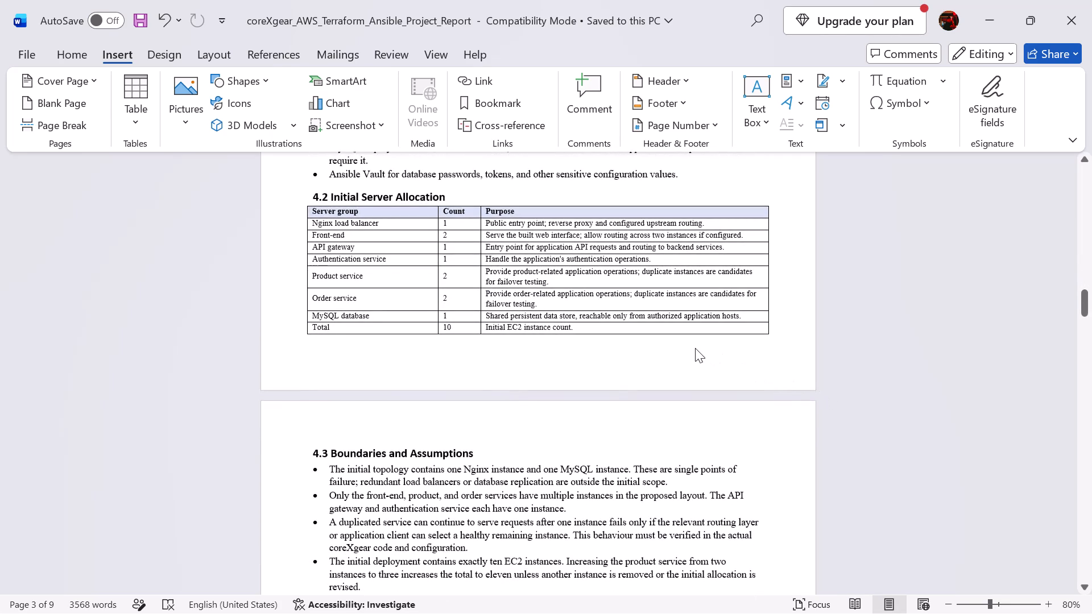
scroll(695, 348, up, 12)
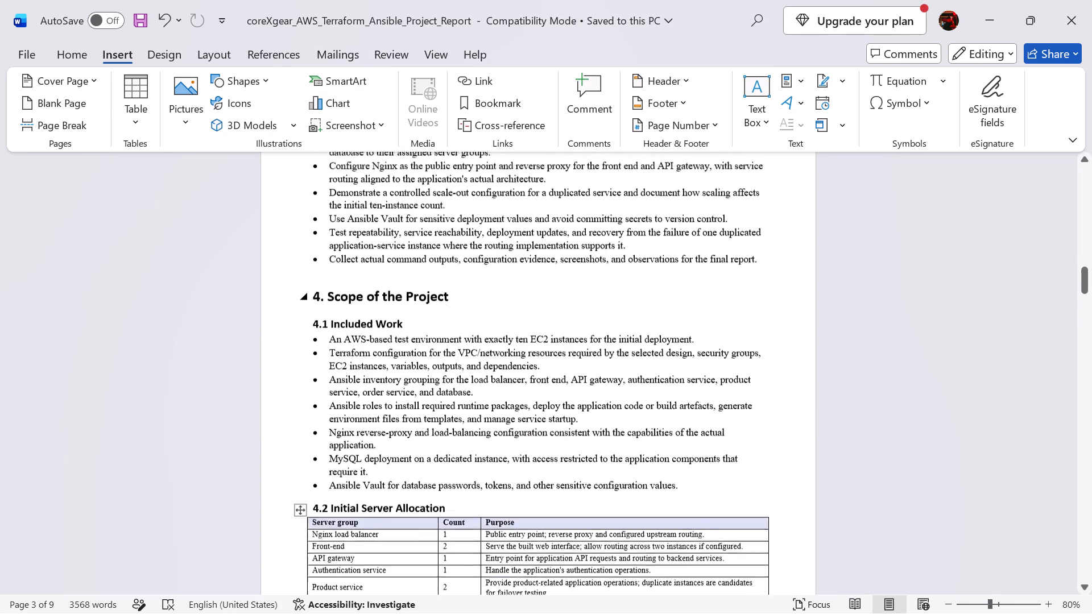
scroll(695, 348, up, 7)
scroll(695, 348, down, 1)
scroll(695, 348, up, 20)
scroll(695, 348, down, 1)
scroll(695, 348, up, 16)
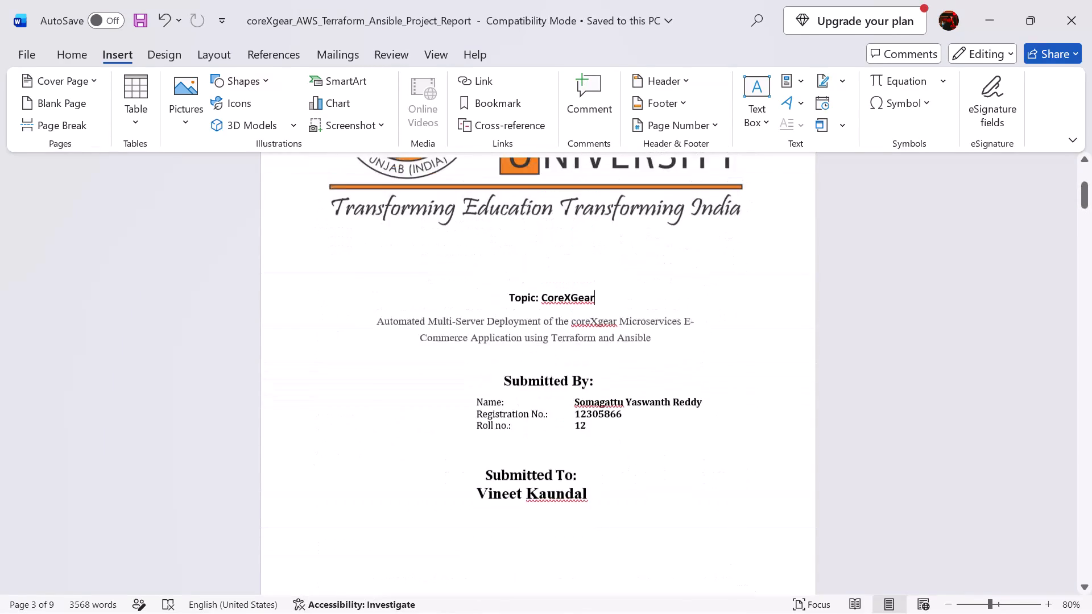
scroll(695, 348, up, 6)
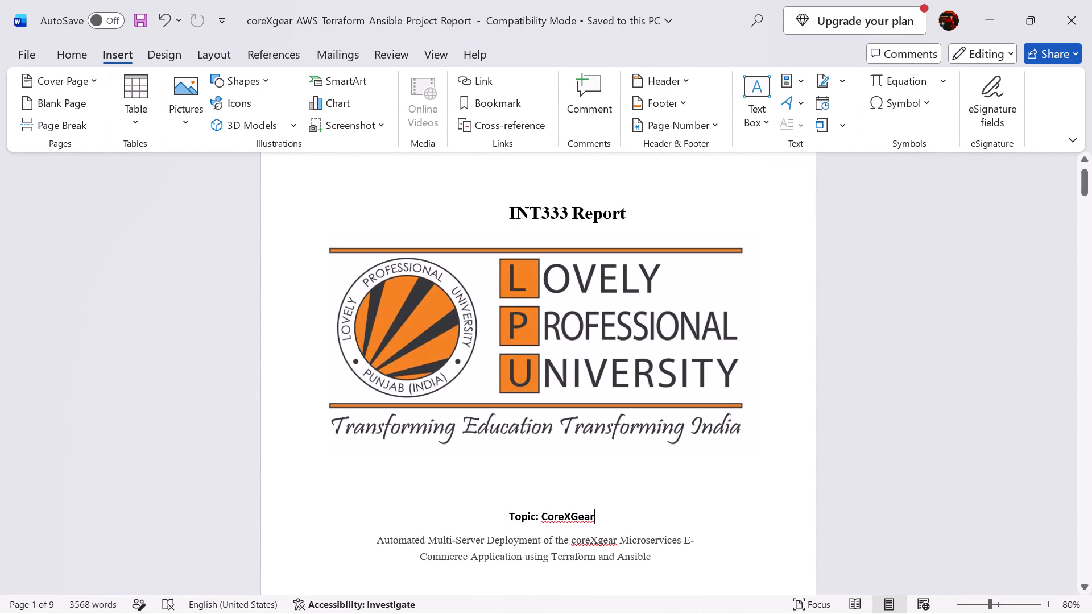
click(626, 217)
Save the report in its current state.
key(ctrl+s)
key(ctrl+s)
key(ctrl+s)
key(ctrl+s)
Save a PDF copy of the report as coreXgear_AWS_Terraform_Ansible_Project_Report in the Downloads folder.
click(28, 60)
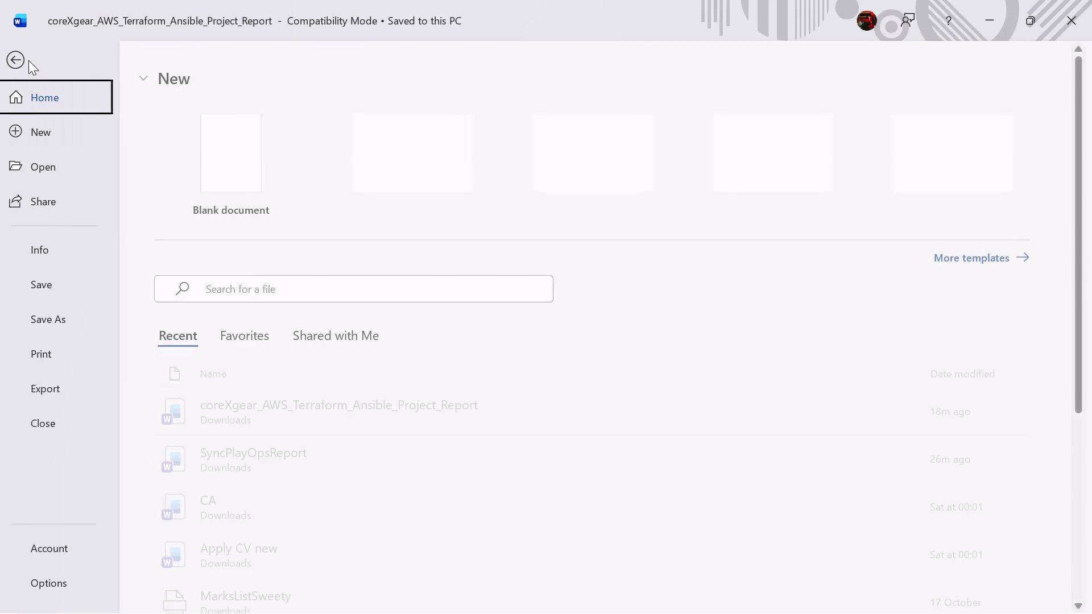
click(73, 321)
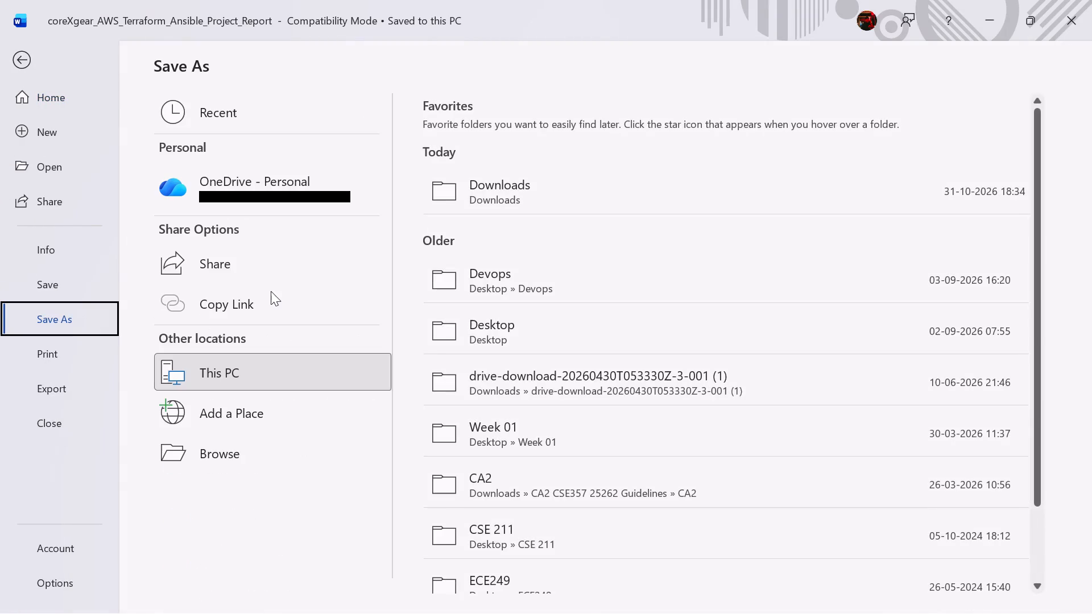
click(224, 379)
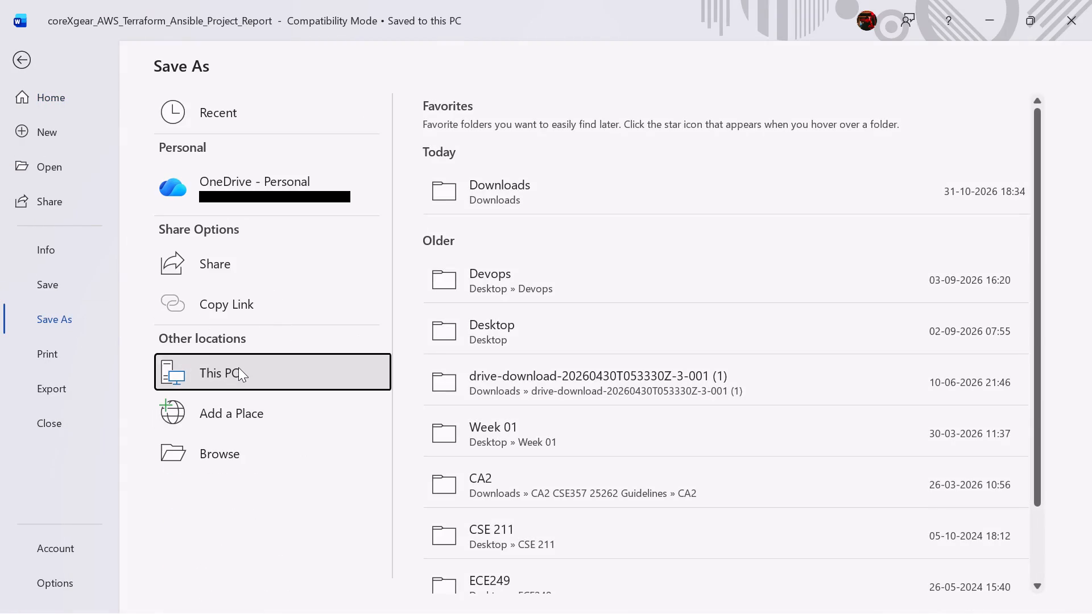
click(524, 186)
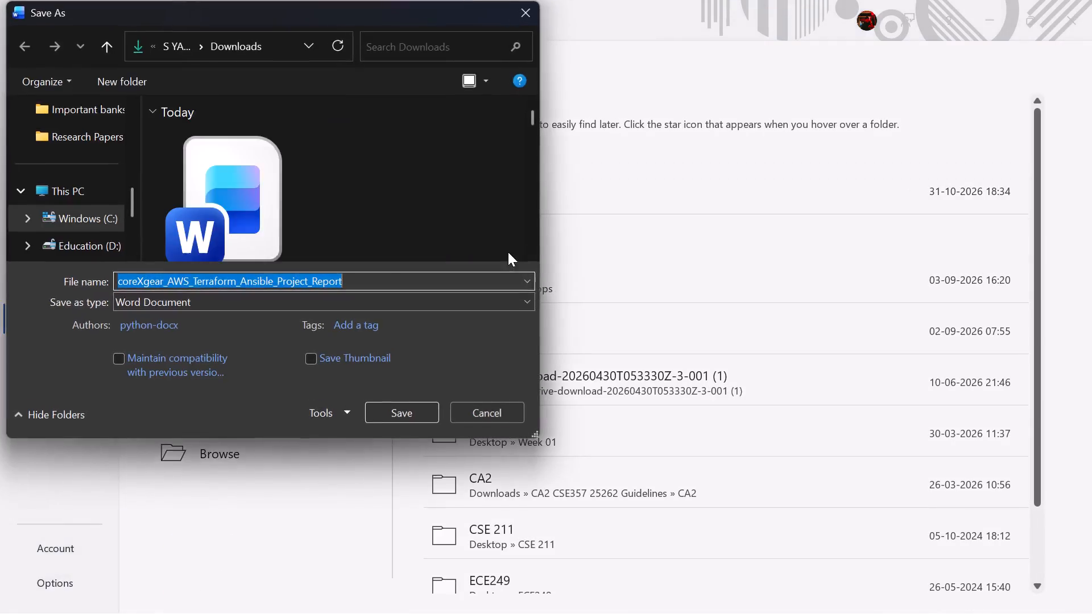
scroll(77, 204, down, 1)
scroll(77, 204, up, 5)
click(78, 202)
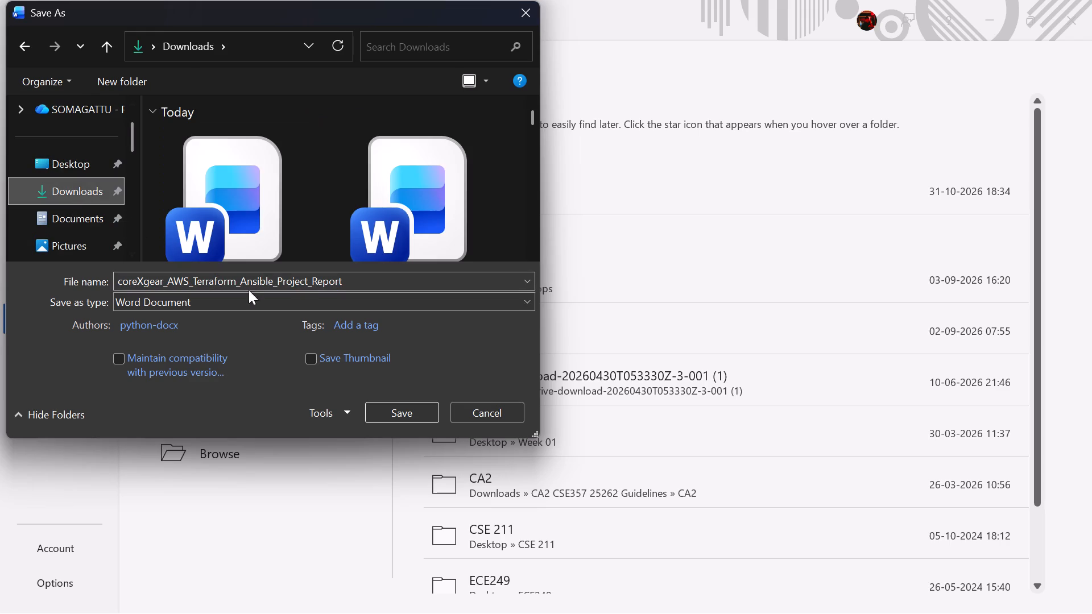
click(293, 298)
click(199, 404)
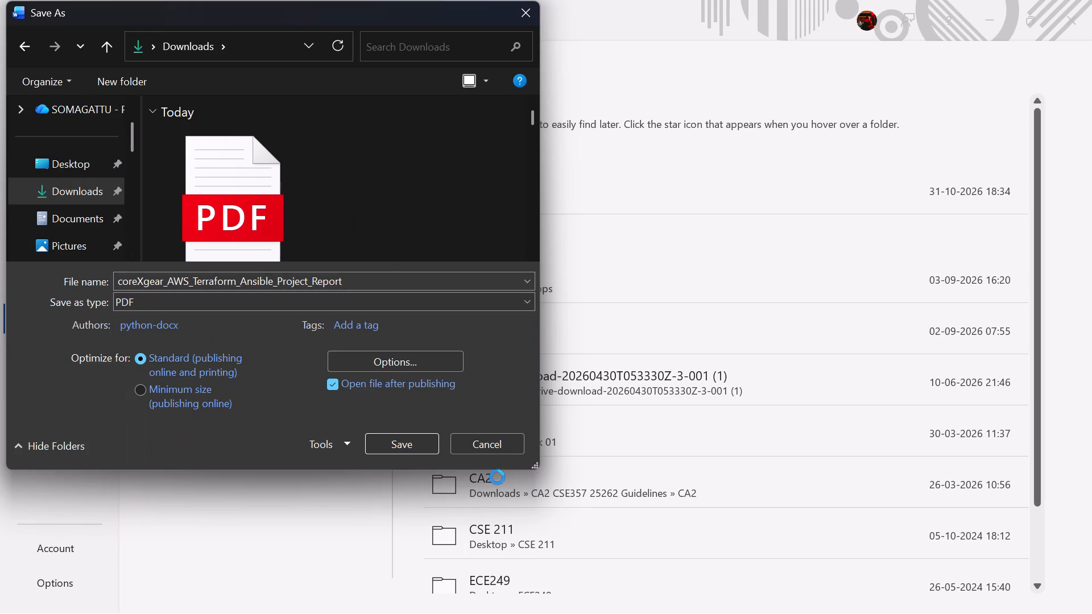
click(409, 438)
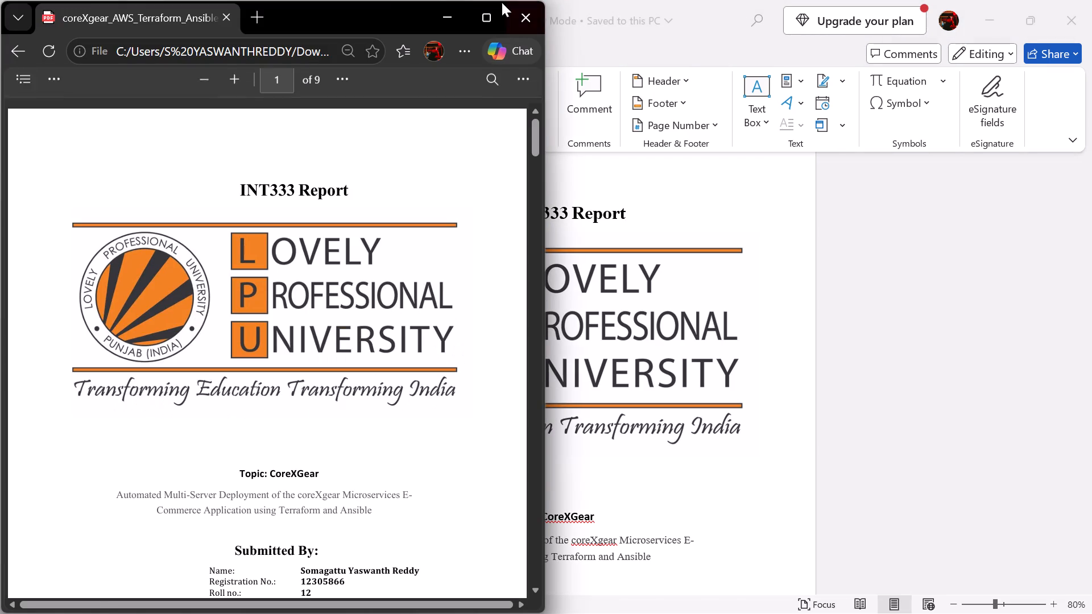
Maximize the exported PDF in Edge and examine its layout from the cover page through 5. Tools and Their Responsibilities.
click(495, 13)
scroll(634, 275, down, 5)
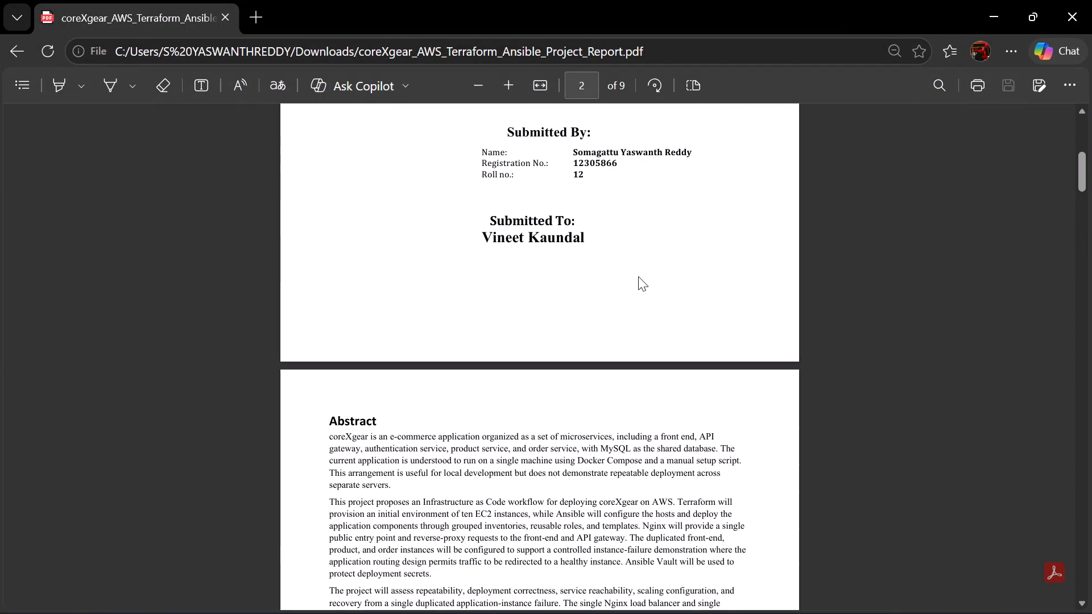
scroll(638, 276, up, 3)
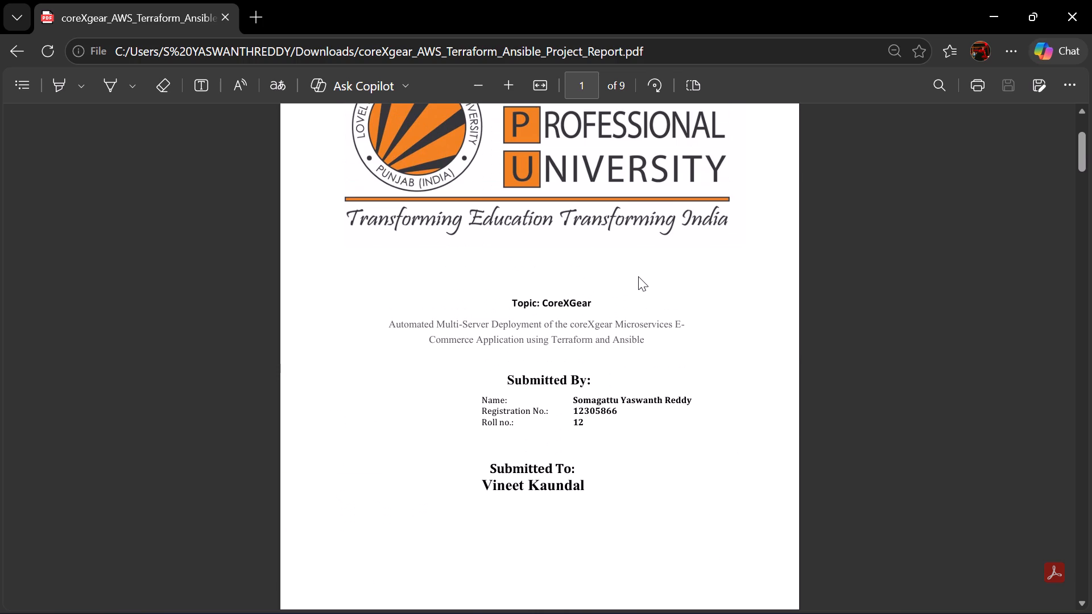
scroll(638, 276, down, 6)
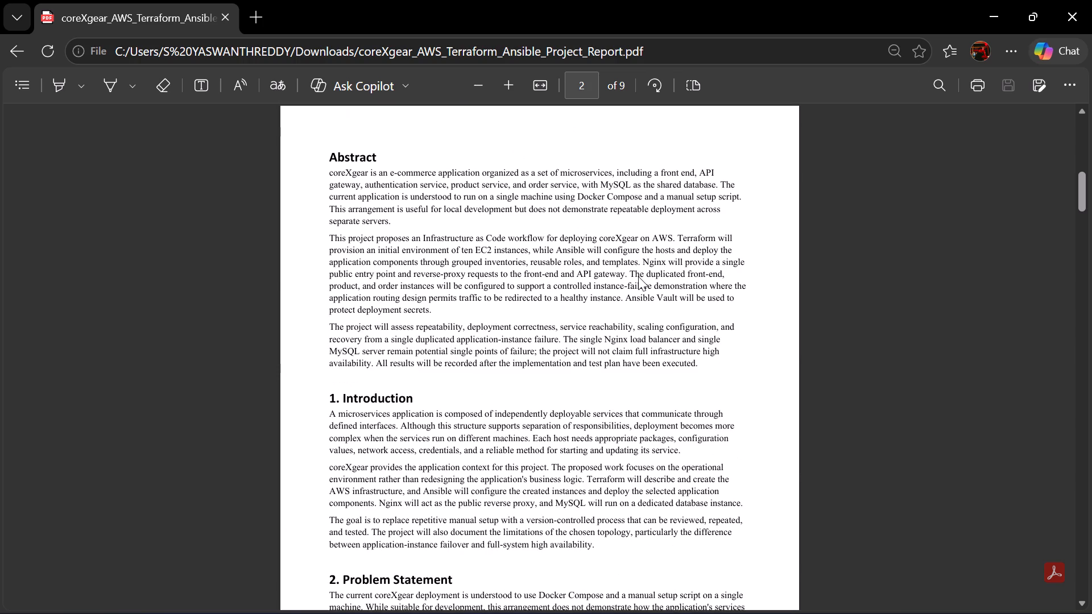
scroll(638, 276, down, 3)
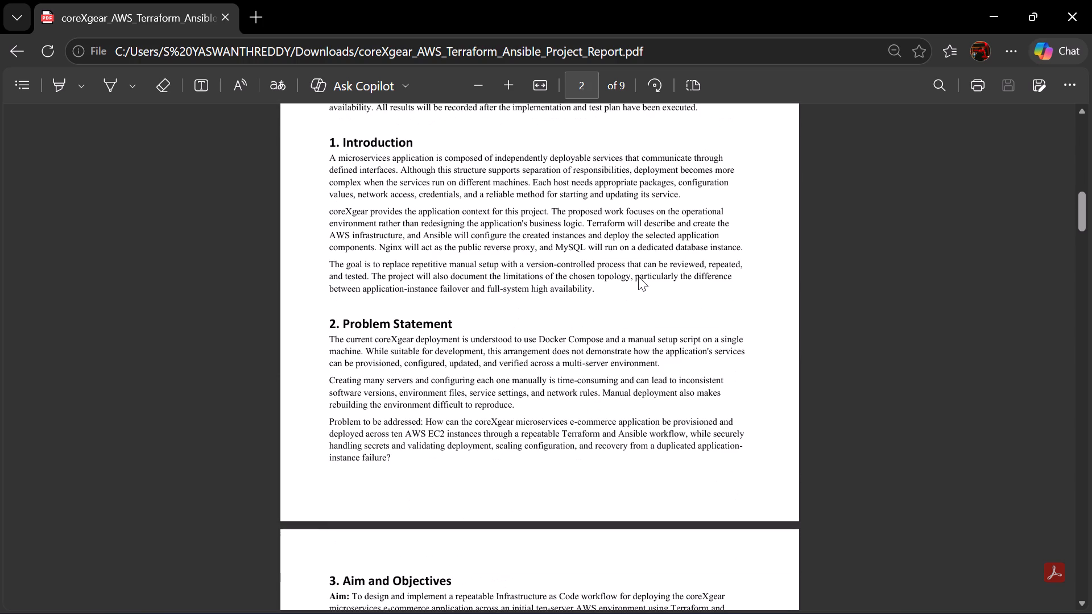
scroll(638, 276, down, 2)
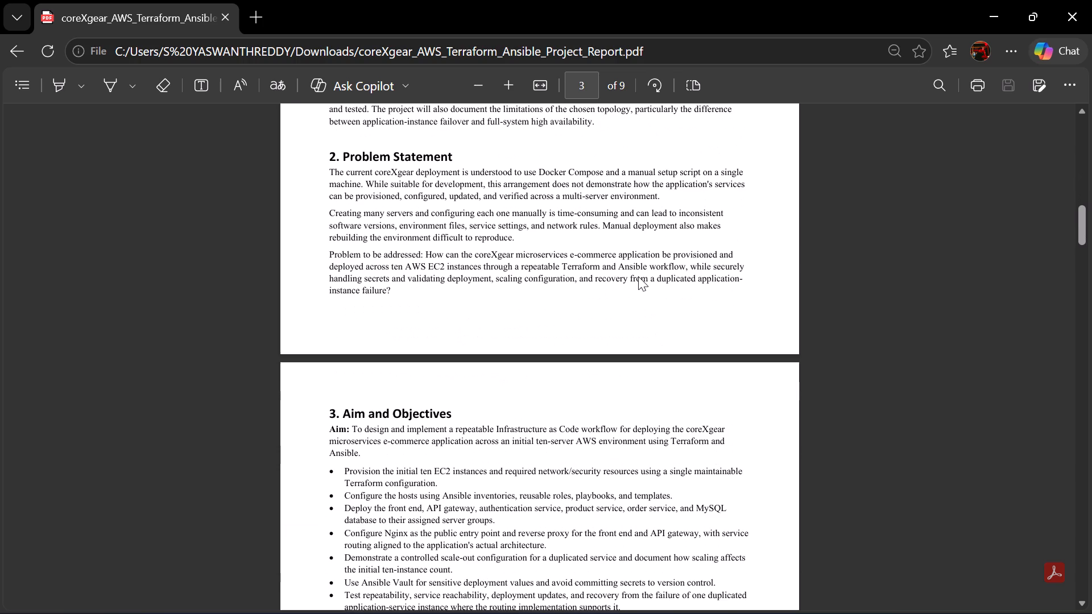
scroll(638, 276, down, 6)
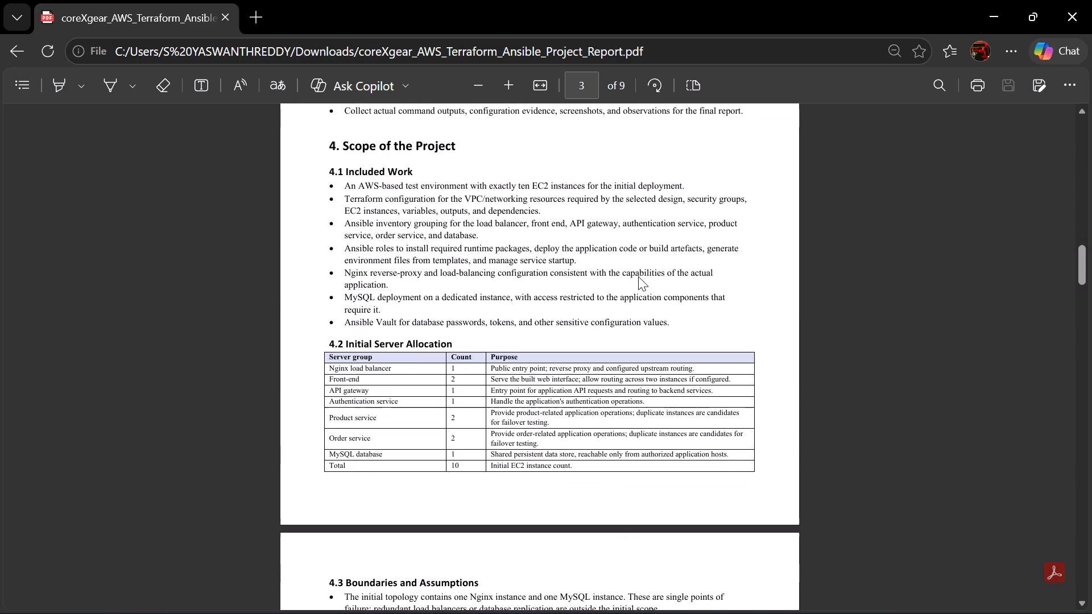
scroll(638, 276, down, 8)
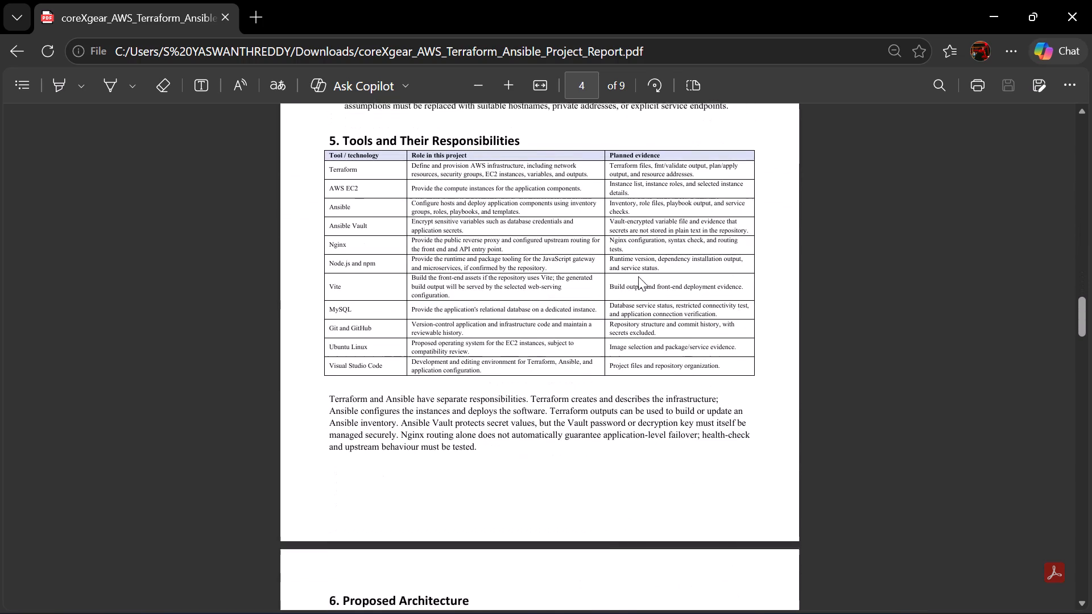
scroll(638, 276, down, 2)
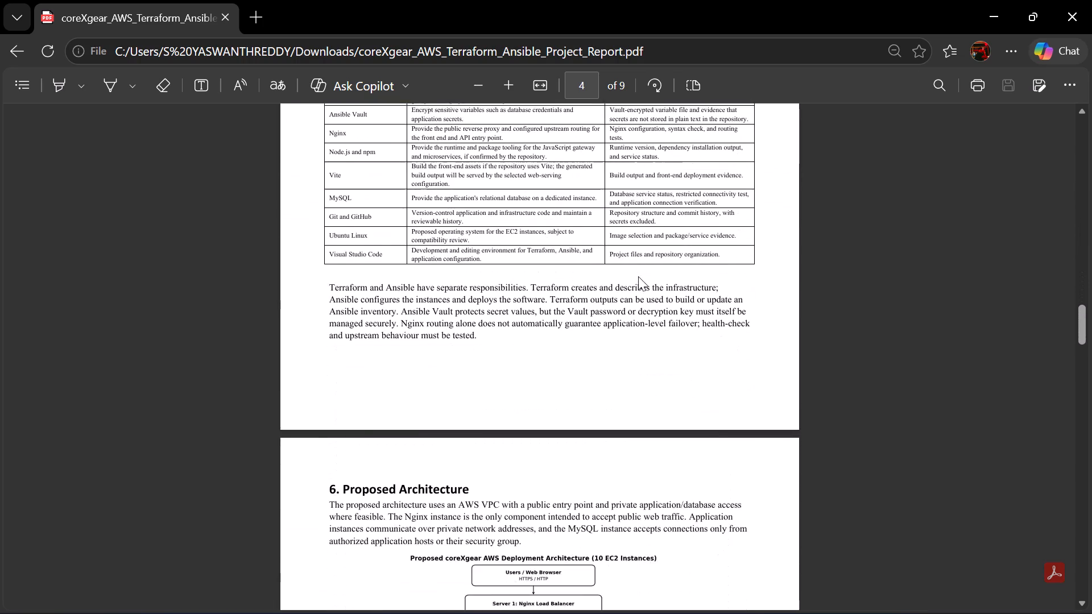
Examine the PDF's remaining pages from 6. Proposed Architecture through 14. References, and close the PDF.
scroll(638, 276, down, 16)
scroll(638, 276, down, 6)
scroll(638, 276, up, 1)
scroll(638, 276, down, 20)
scroll(638, 276, up, 1)
scroll(638, 276, down, 1)
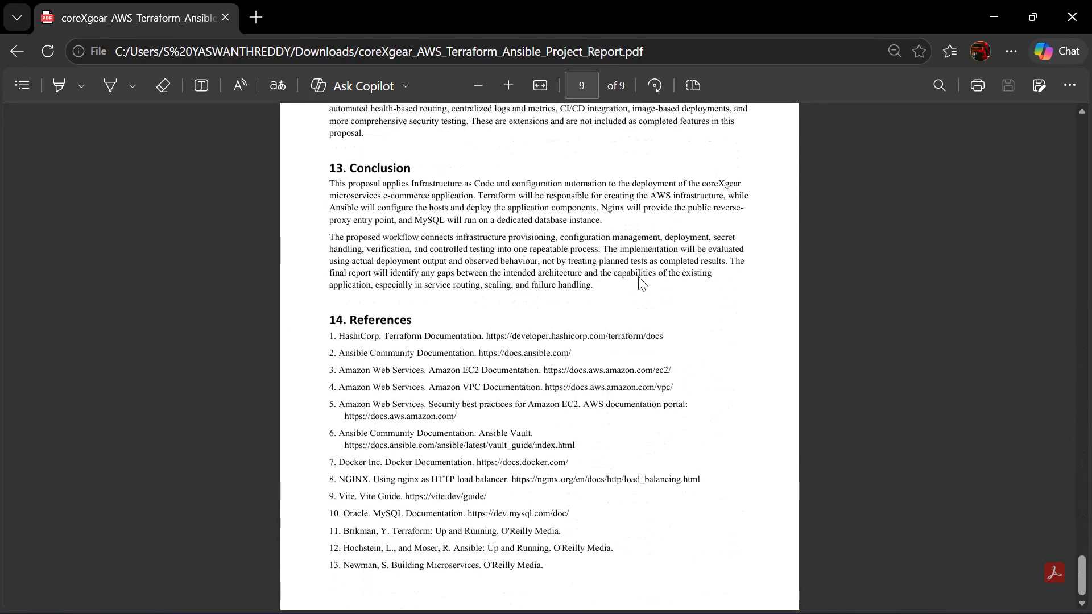
scroll(638, 276, down, 14)
scroll(638, 276, up, 8)
scroll(638, 276, down, 9)
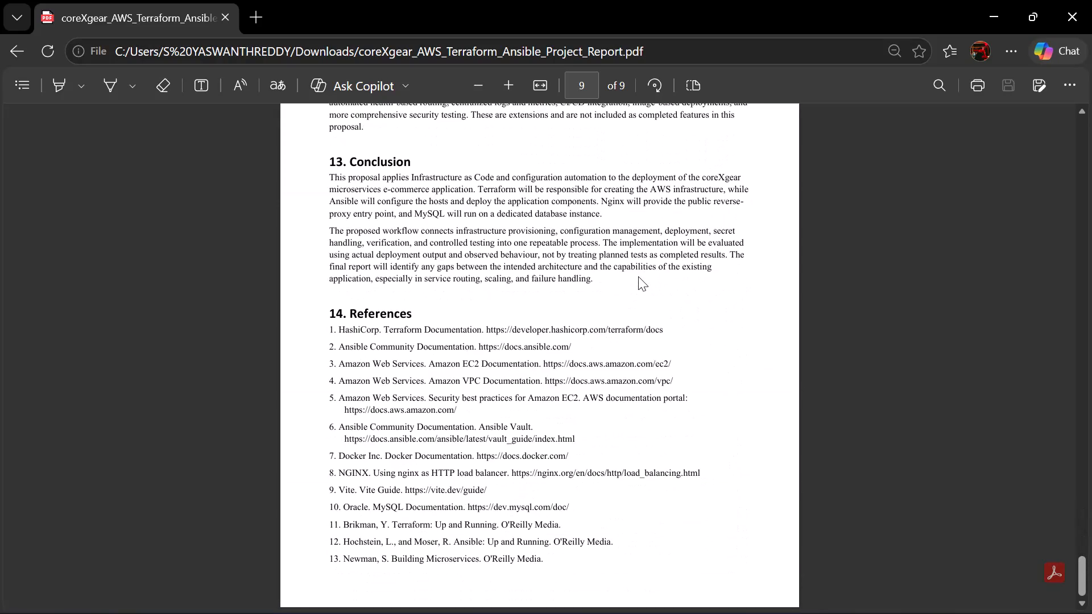
scroll(638, 276, up, 13)
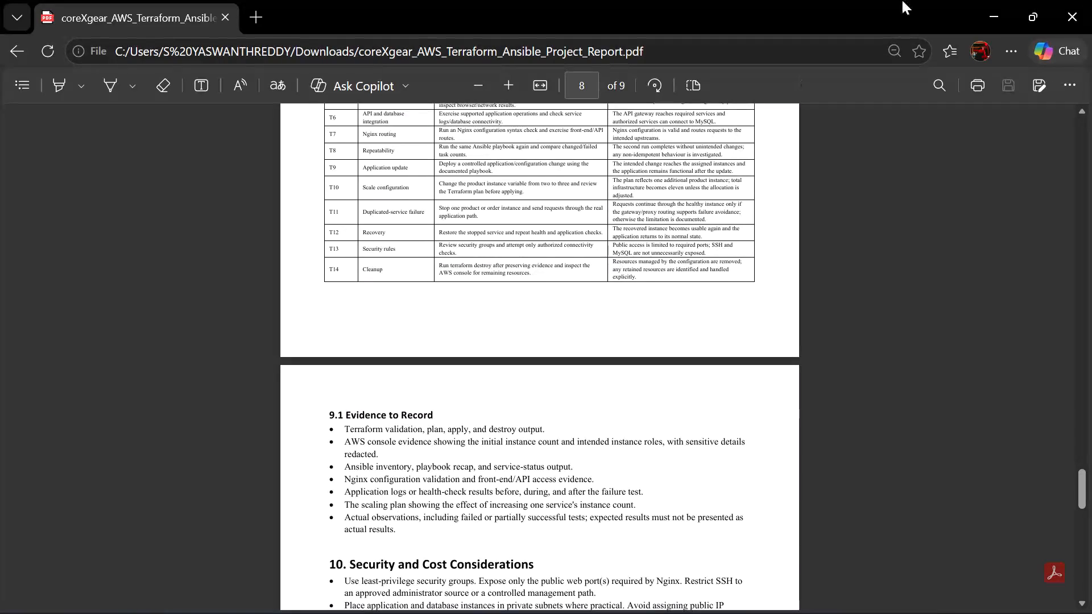
click(1091, 0)
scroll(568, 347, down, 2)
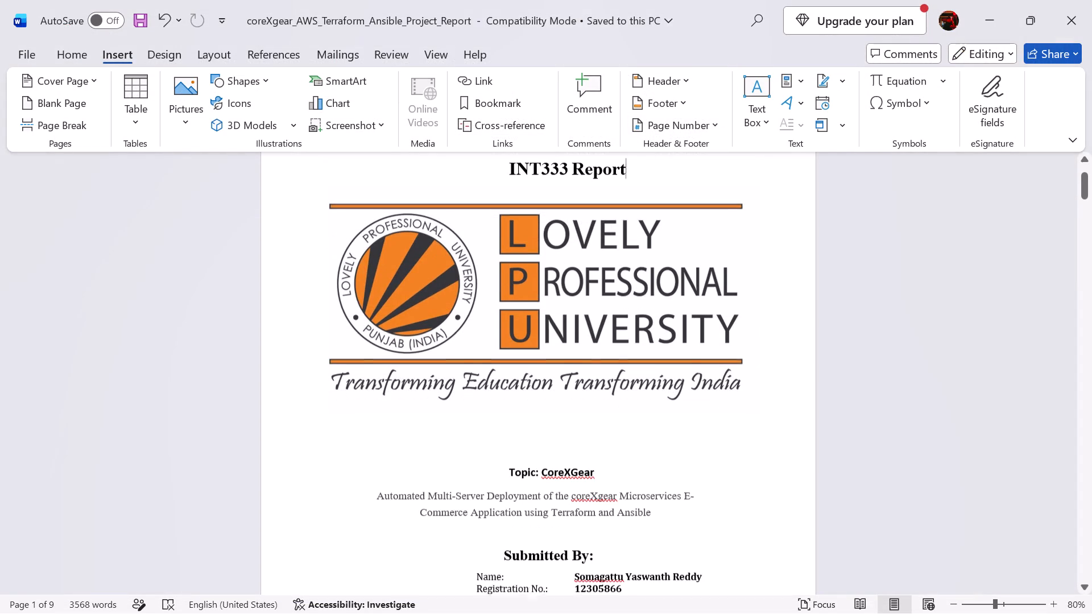
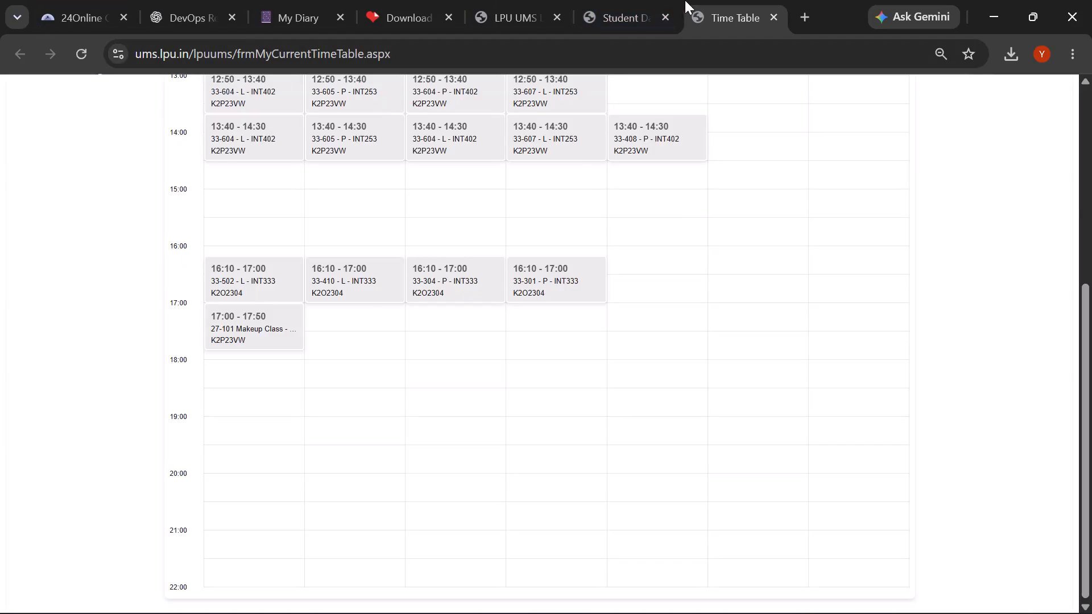
Switch to the Student Dashboard page of the UMS site in Chrome and reload it.
click(626, 0)
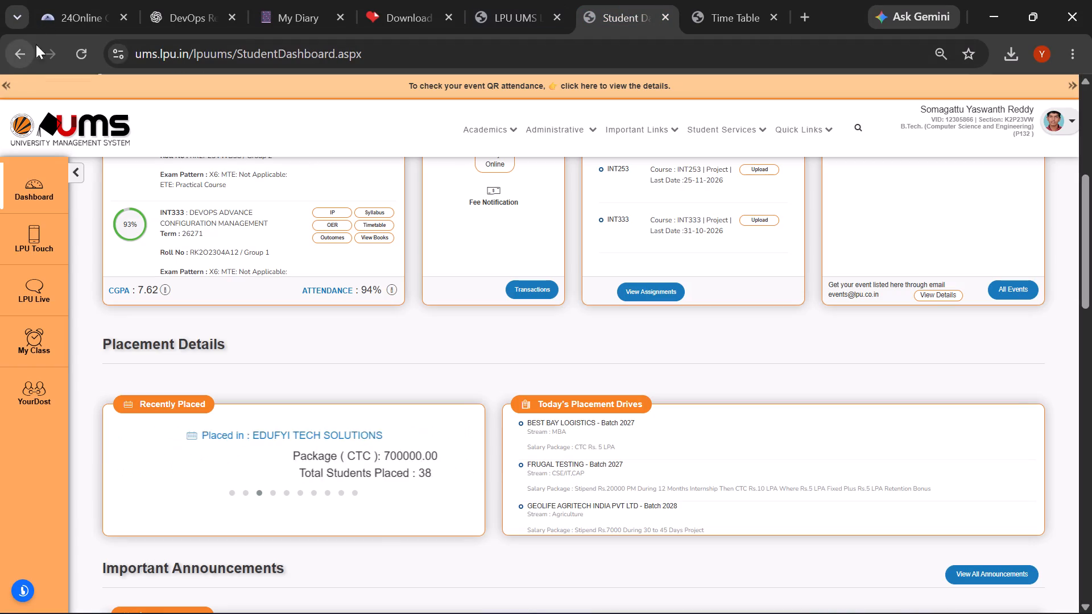
click(85, 57)
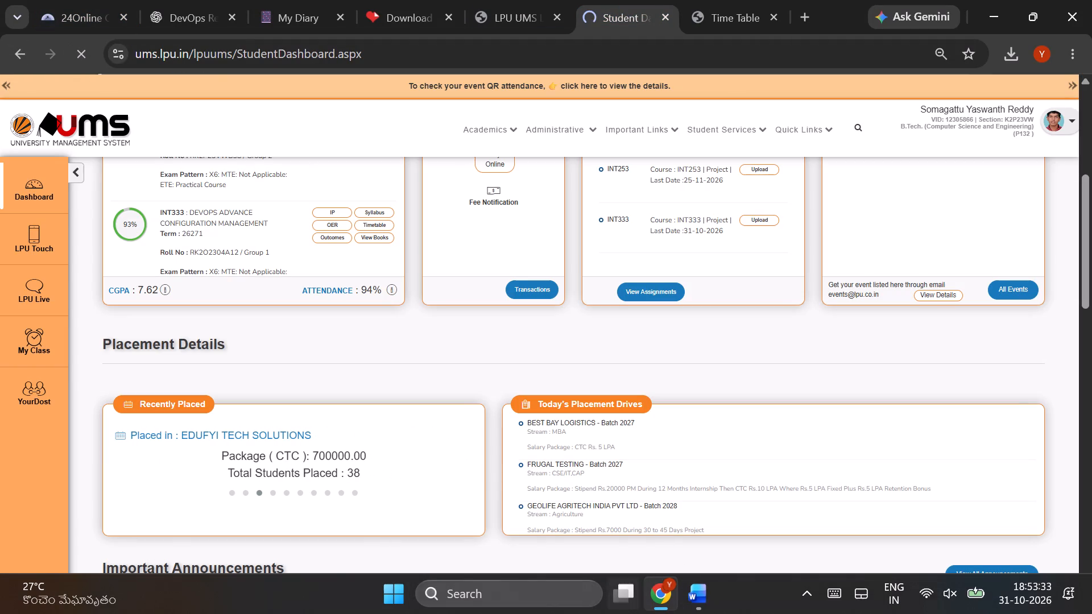
Open the Downloads folder in File Explorer and rename the exported coreXgear PDF as Devops Report.
click(567, 591)
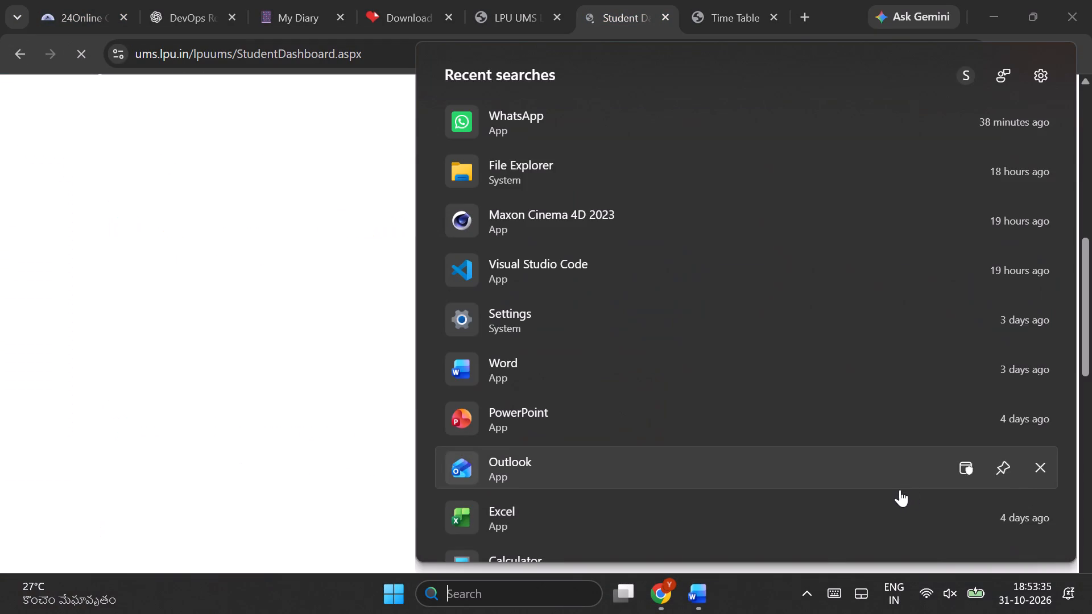
text(fi)
key(Return)
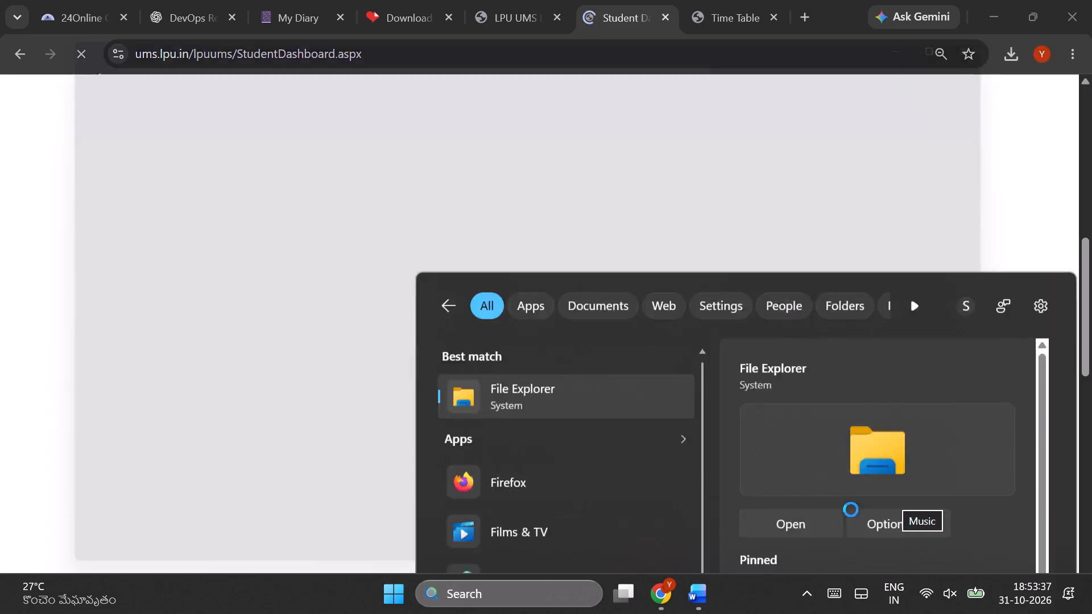
click(120, 274)
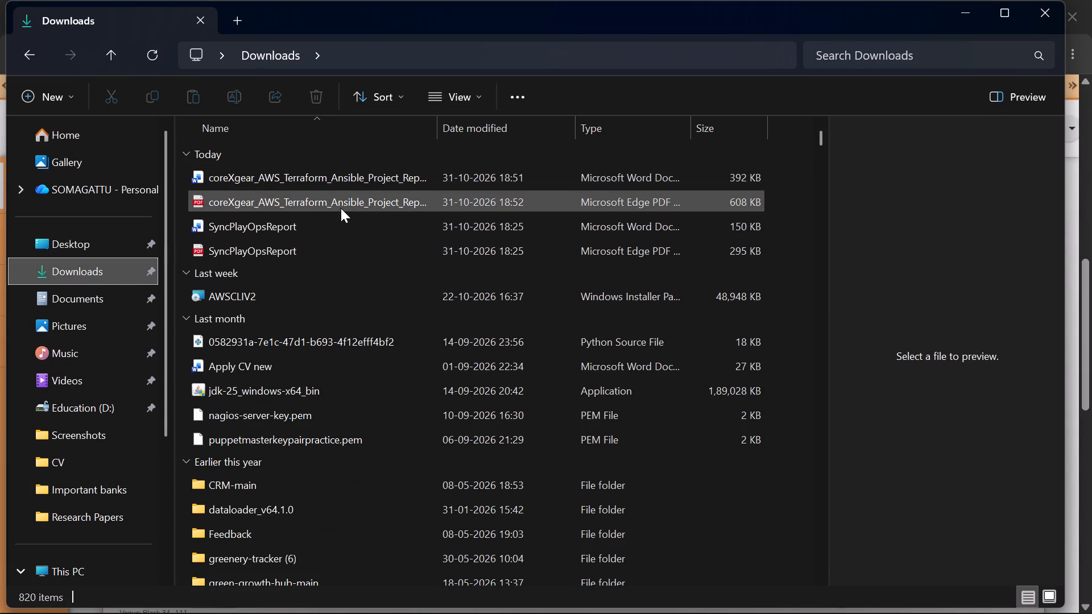
click(341, 208)
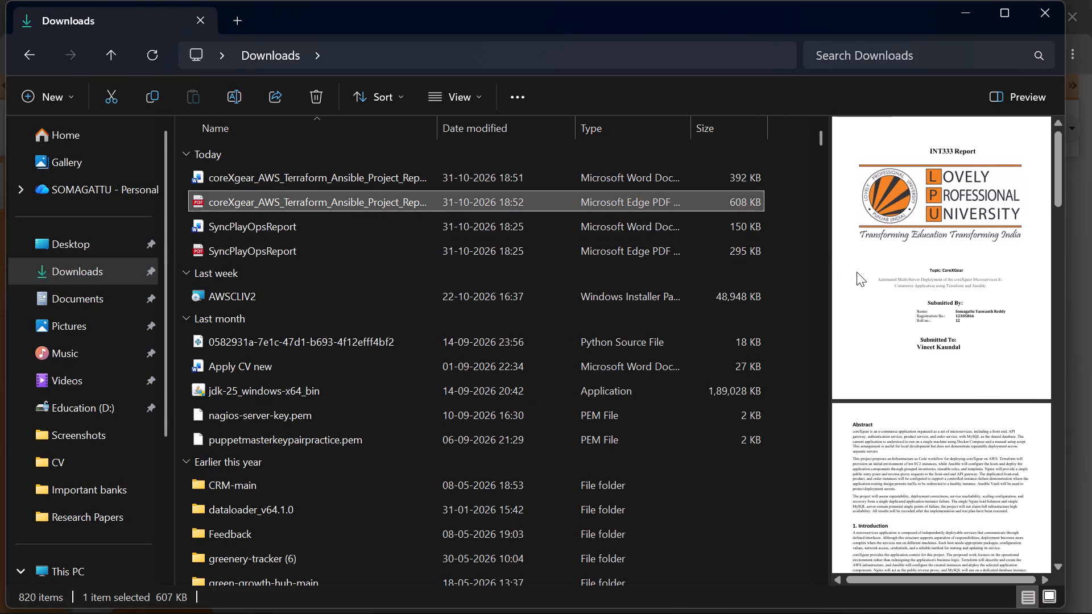
click(231, 91)
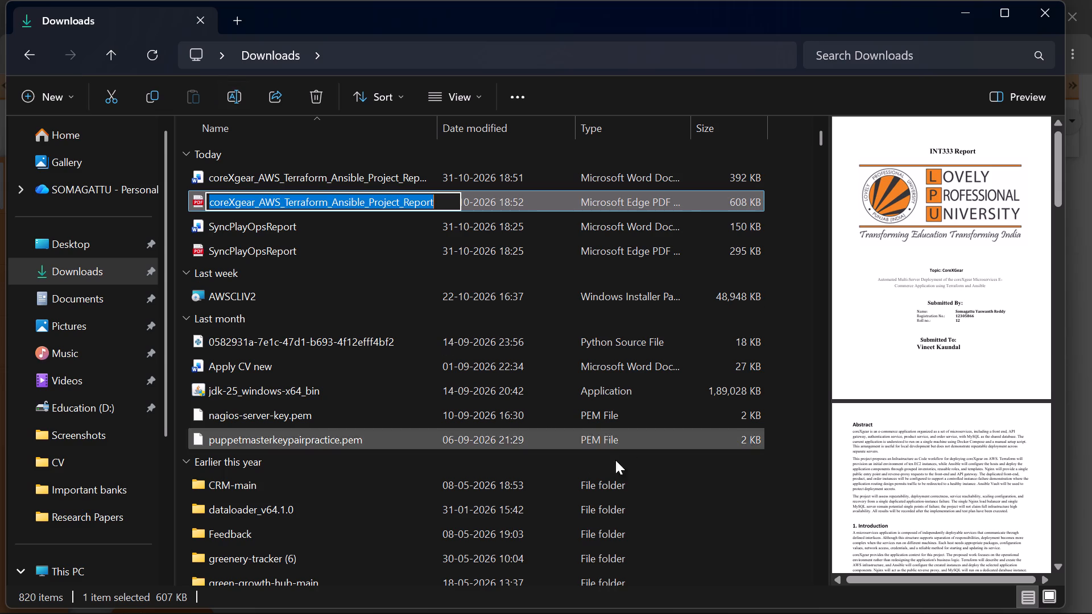
key(BackSpace)
text(Devops)
key(space)
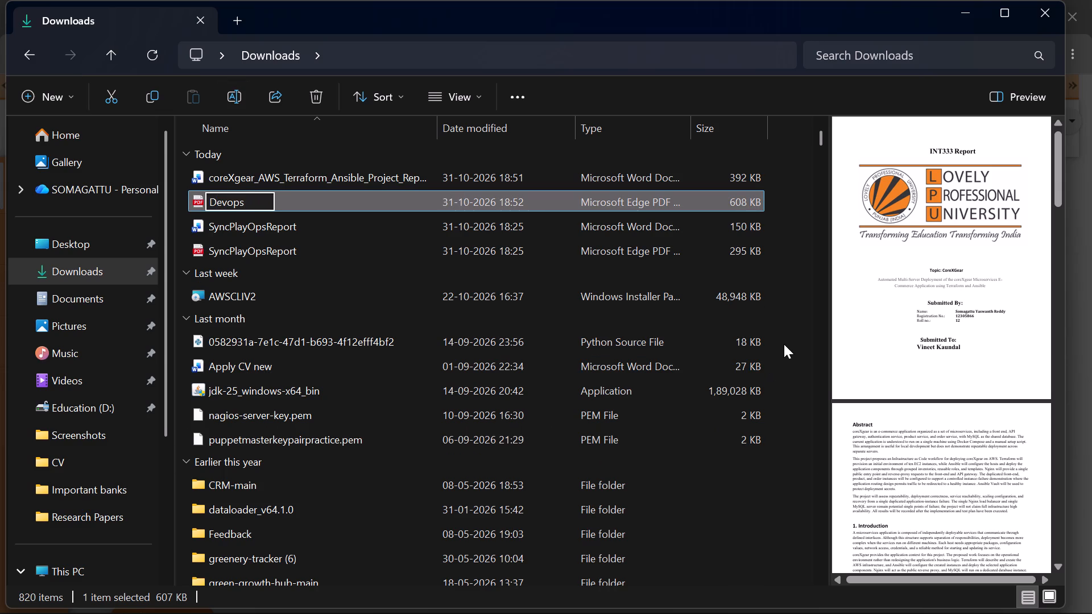
text(Report)
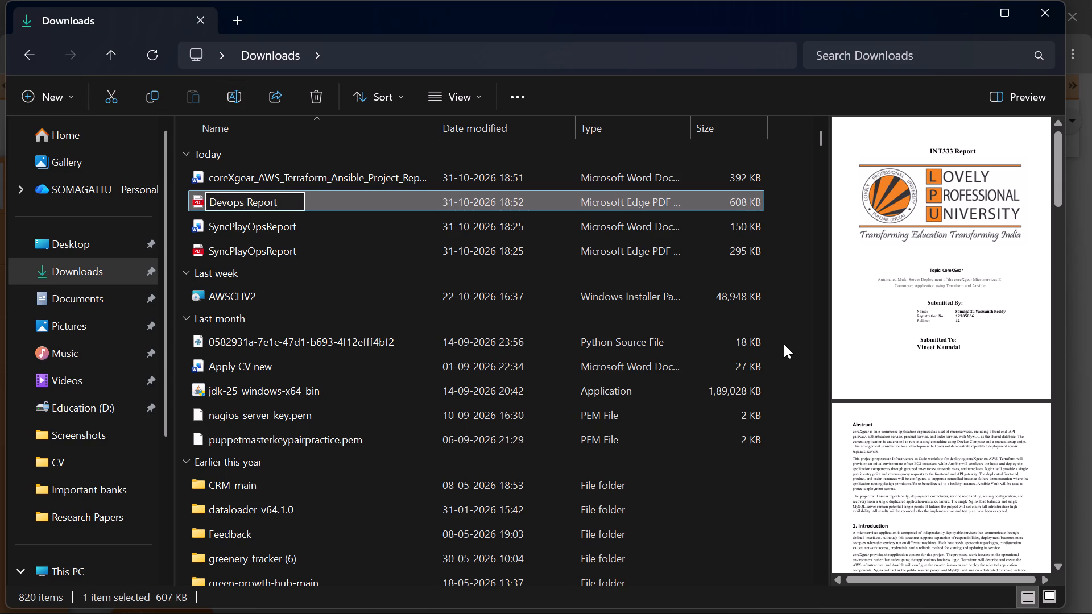
key(Return)
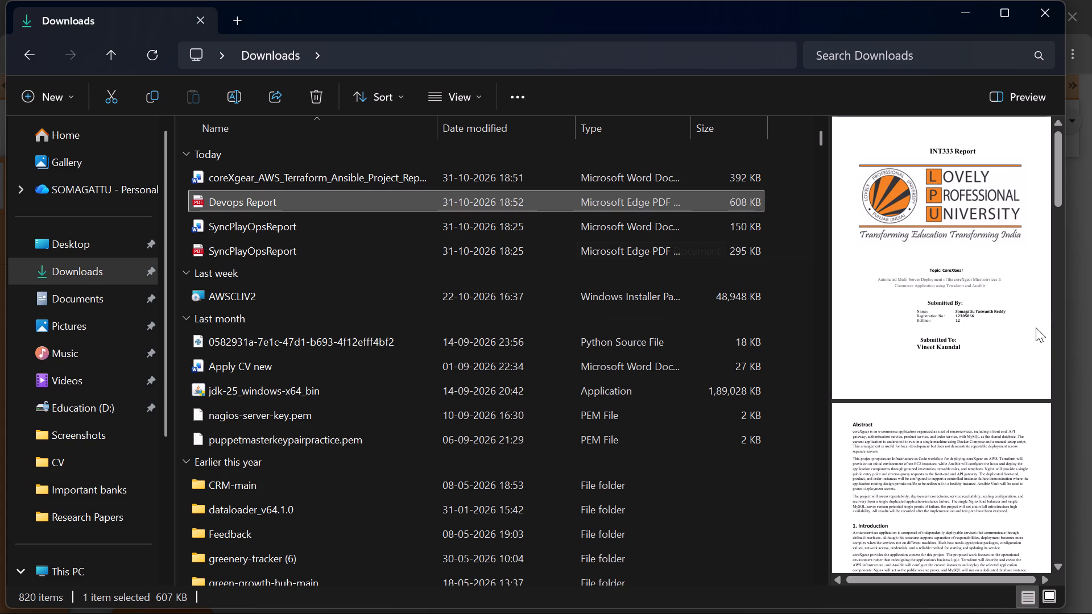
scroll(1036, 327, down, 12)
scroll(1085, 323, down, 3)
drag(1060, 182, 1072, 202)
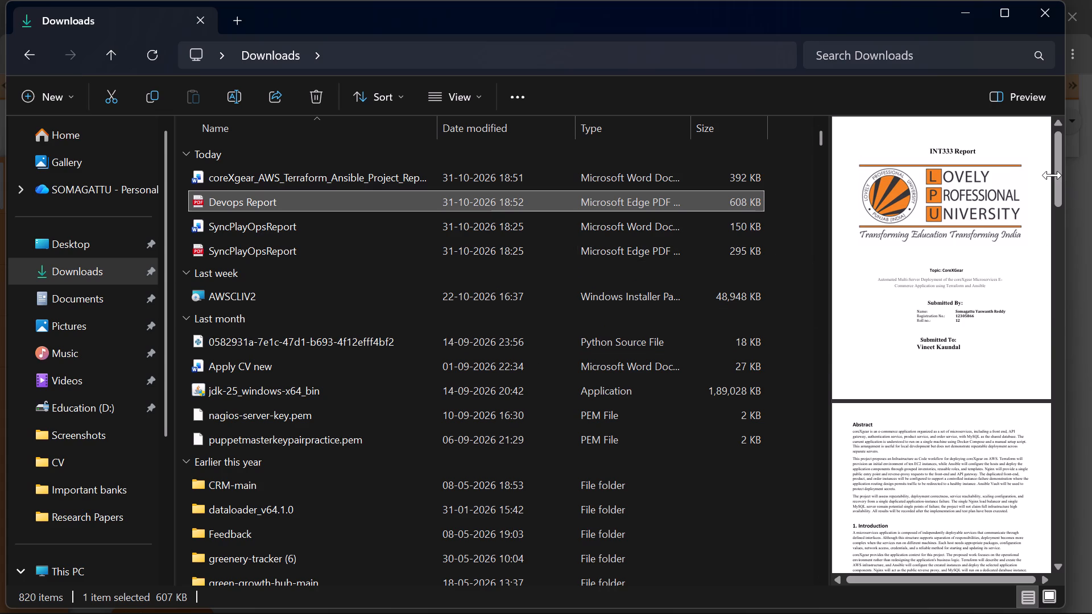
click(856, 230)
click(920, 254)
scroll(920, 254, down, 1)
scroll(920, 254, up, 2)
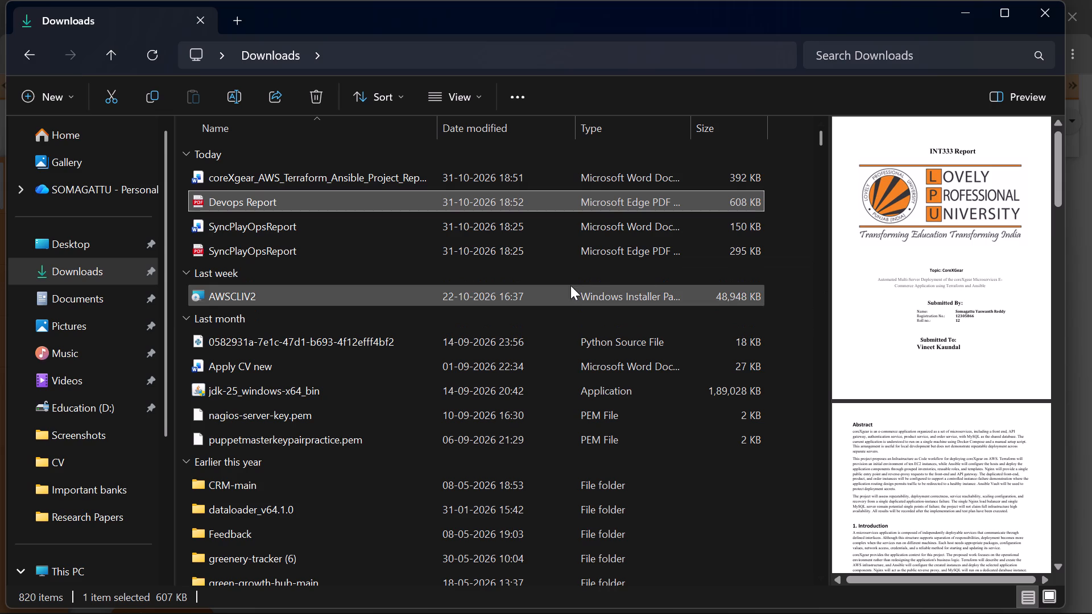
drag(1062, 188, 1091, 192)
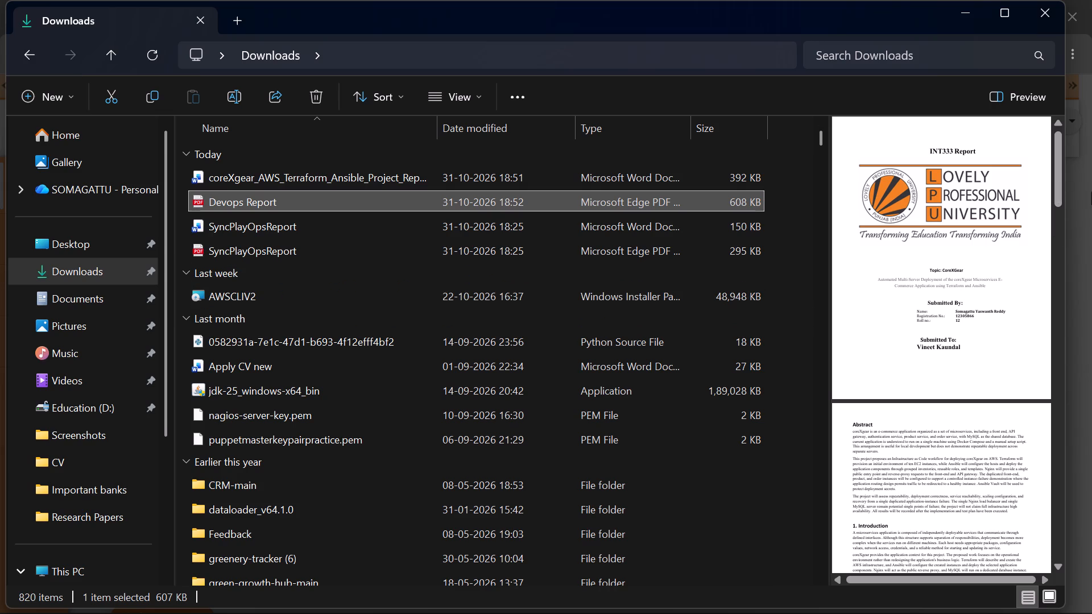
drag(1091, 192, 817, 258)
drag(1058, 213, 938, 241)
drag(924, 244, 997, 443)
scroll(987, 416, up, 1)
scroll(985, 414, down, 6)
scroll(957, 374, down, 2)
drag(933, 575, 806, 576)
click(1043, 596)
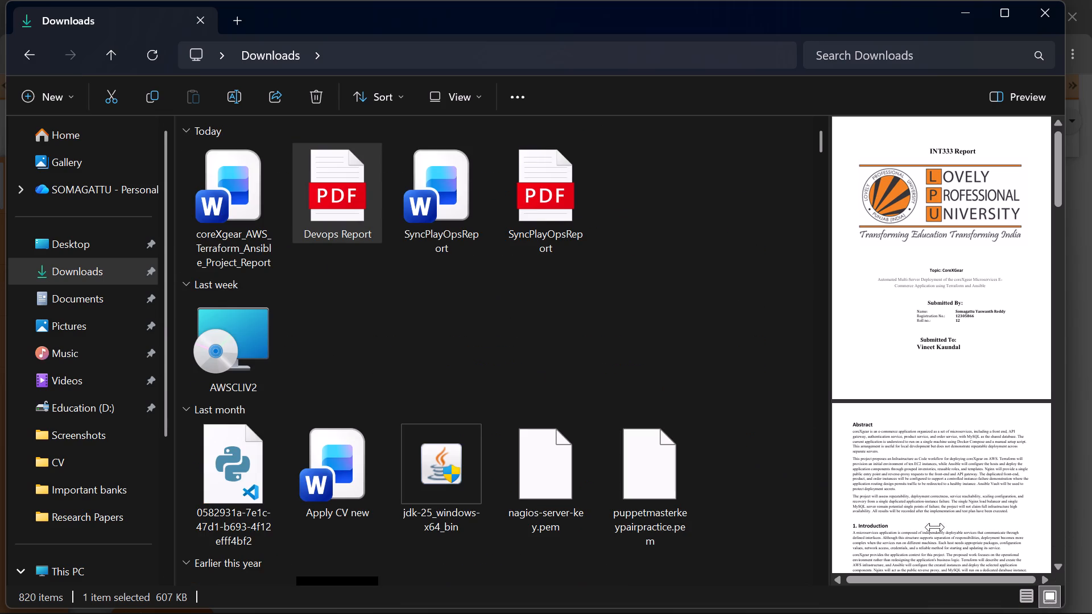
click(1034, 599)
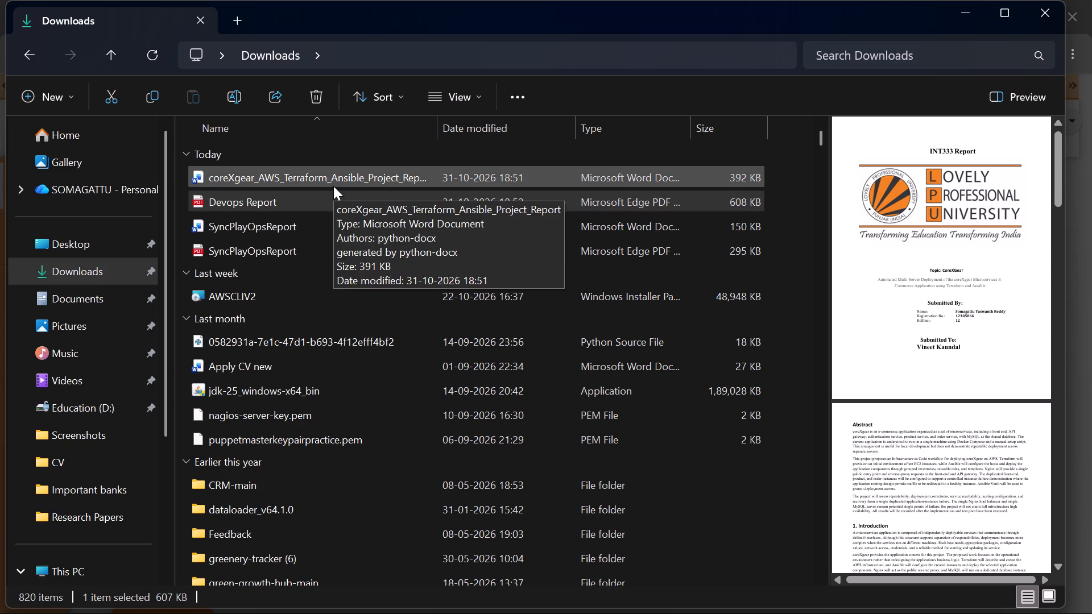
Permanently delete both SyncPlayOpsReport files from Downloads, closing Project Synopsis and SyncPlayOpsReport in Word and discarding the latter's unsaved changes.
drag(184, 221, 187, 223)
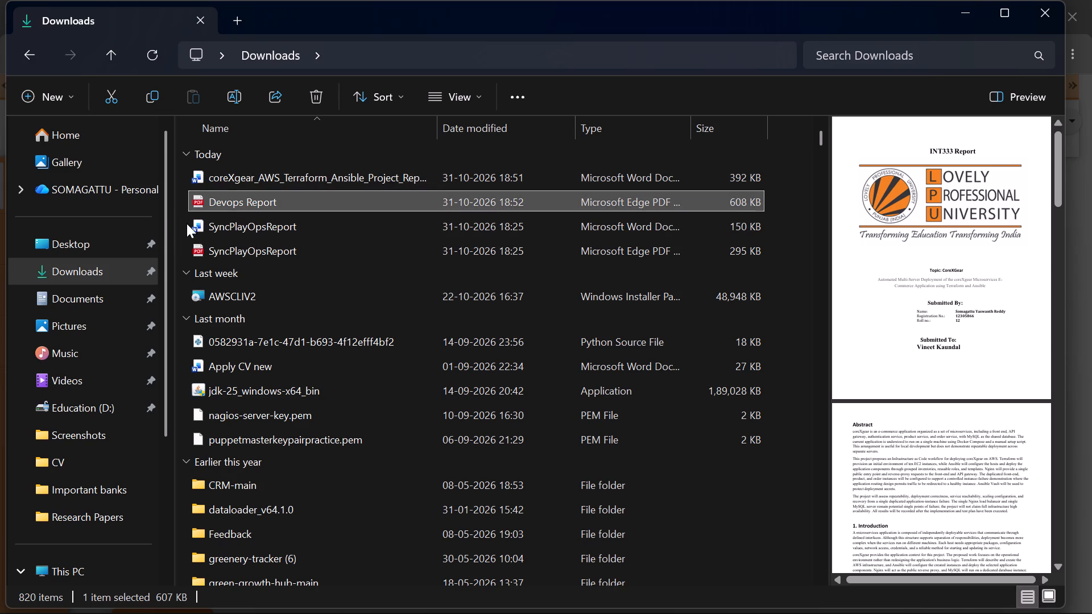
drag(187, 223, 258, 256)
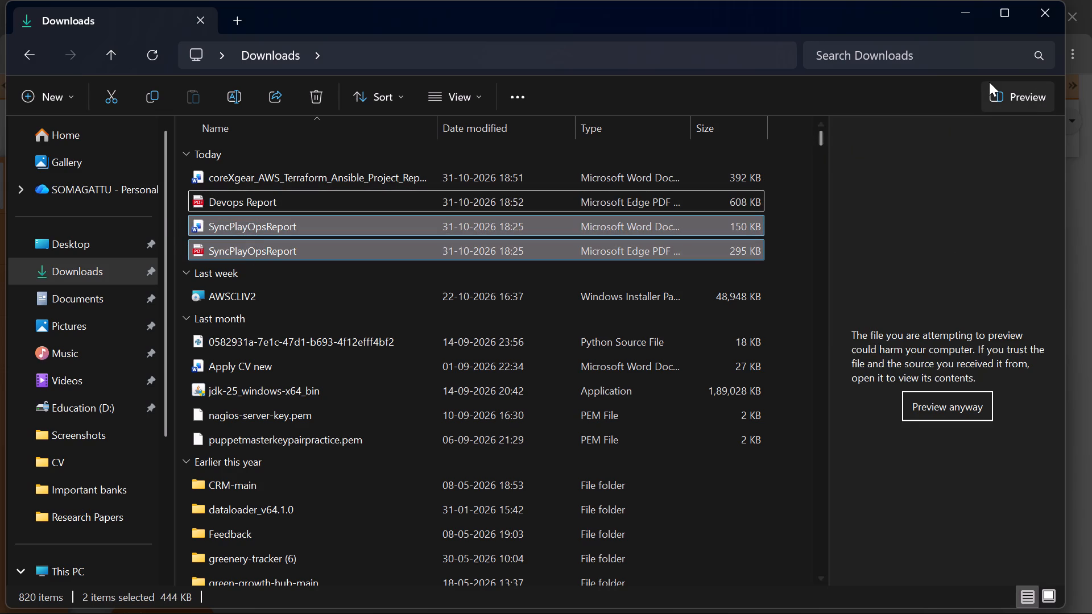
key(shift+Delete)
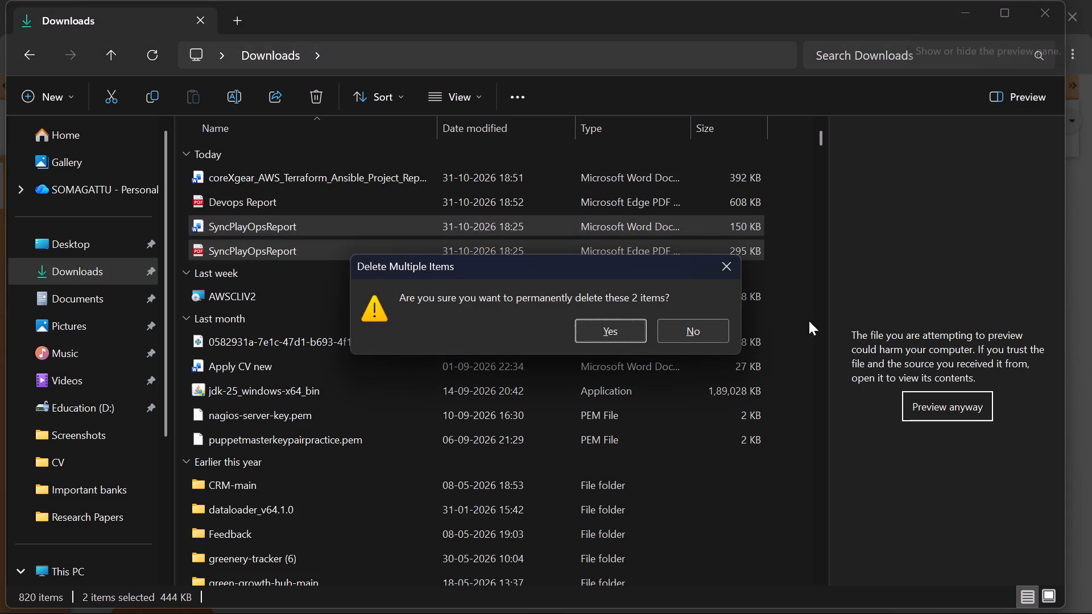
click(592, 330)
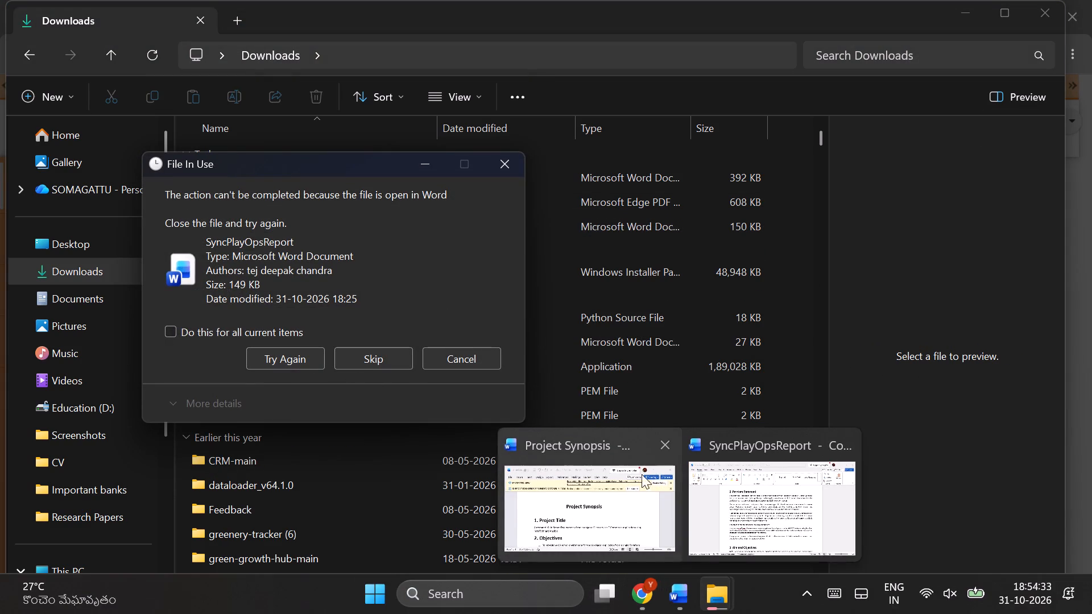
click(663, 453)
click(745, 446)
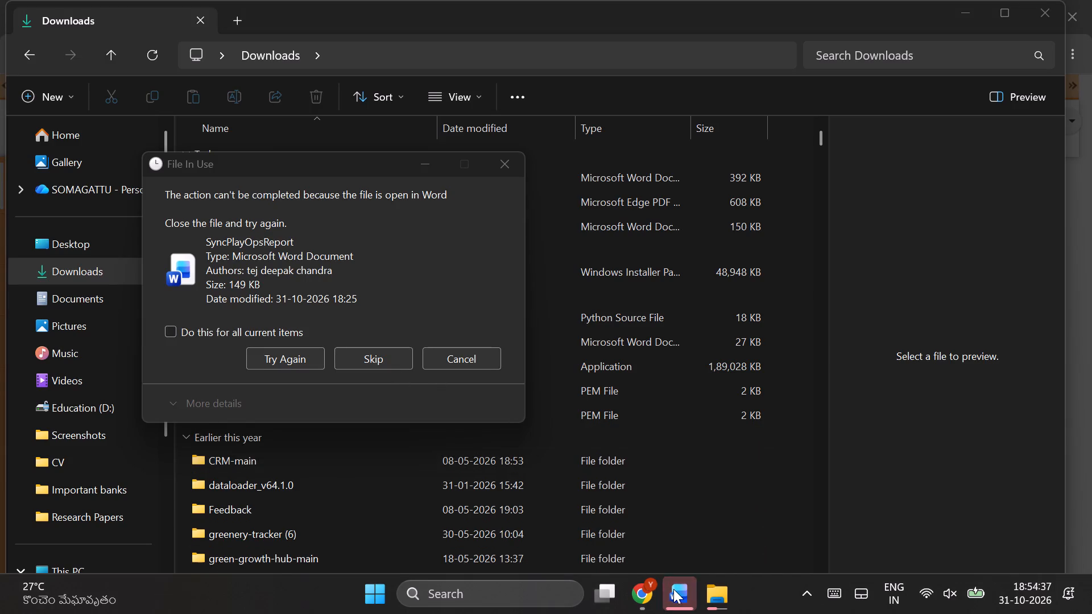
click(660, 507)
click(609, 445)
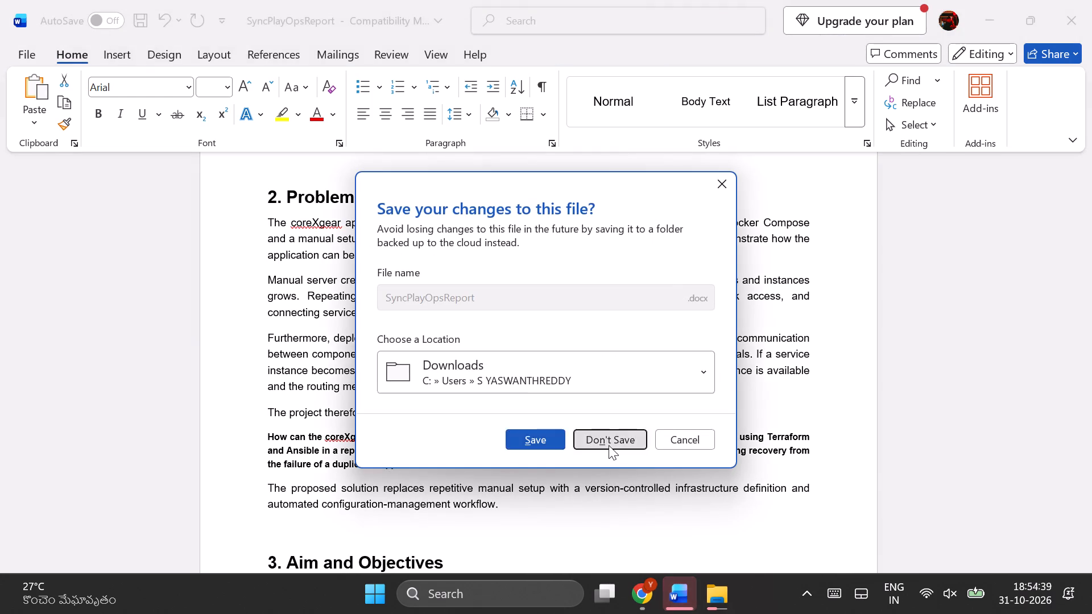
click(293, 348)
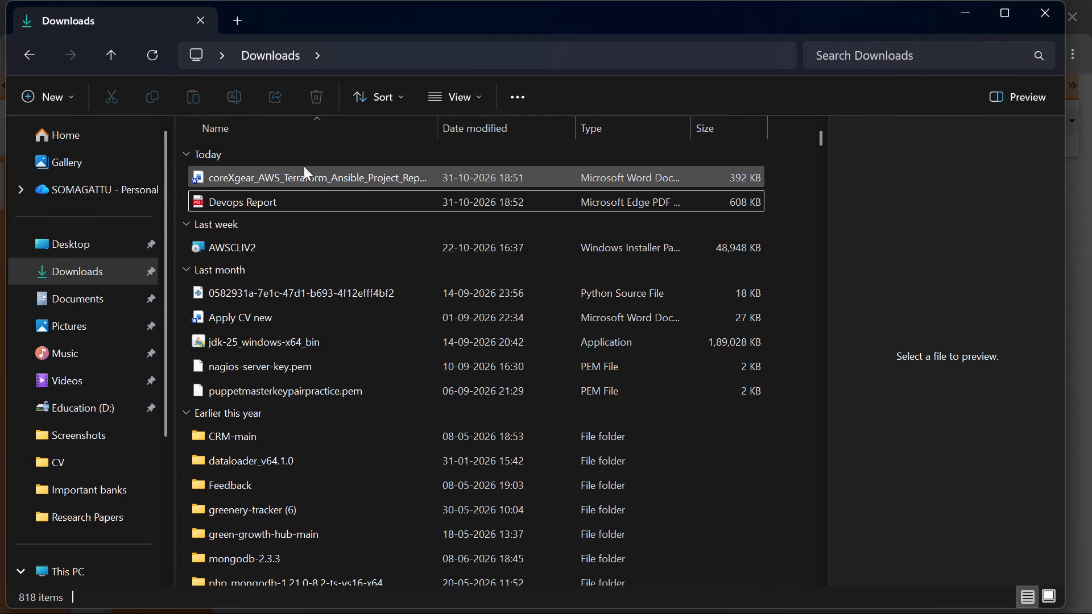
Permanently delete the Word document coreXgear_AWS_Terraform_Ansible_Project_Report from Downloads.
click(304, 166)
key(shift+Delete)
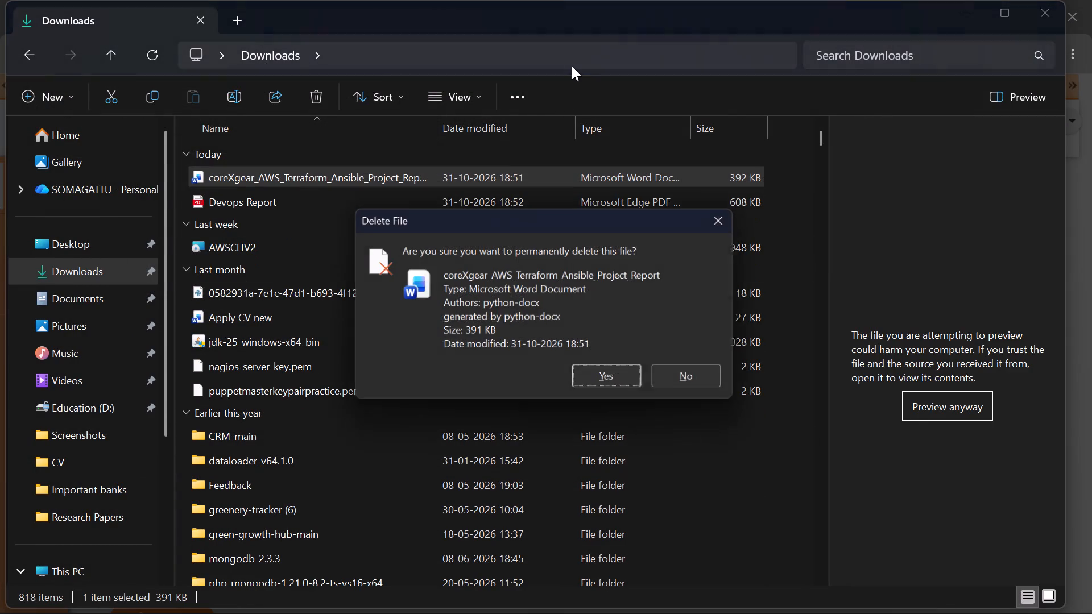
click(614, 383)
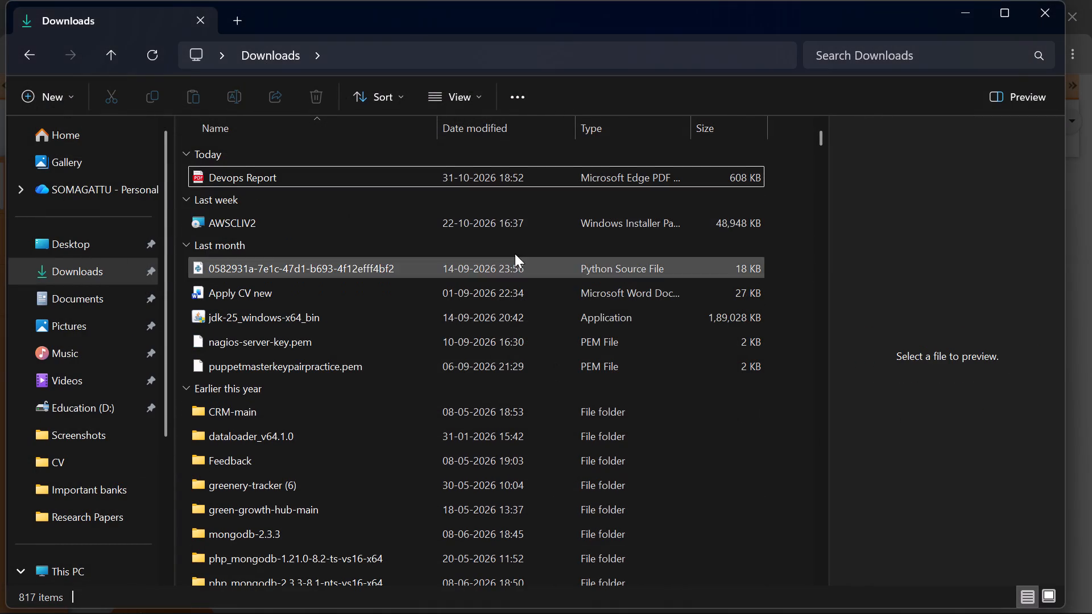
Open the Devops Report PDF from Downloads and review its cover page, abstract, introduction and problem statement.
double_click(458, 176)
scroll(270, 460, down, 3)
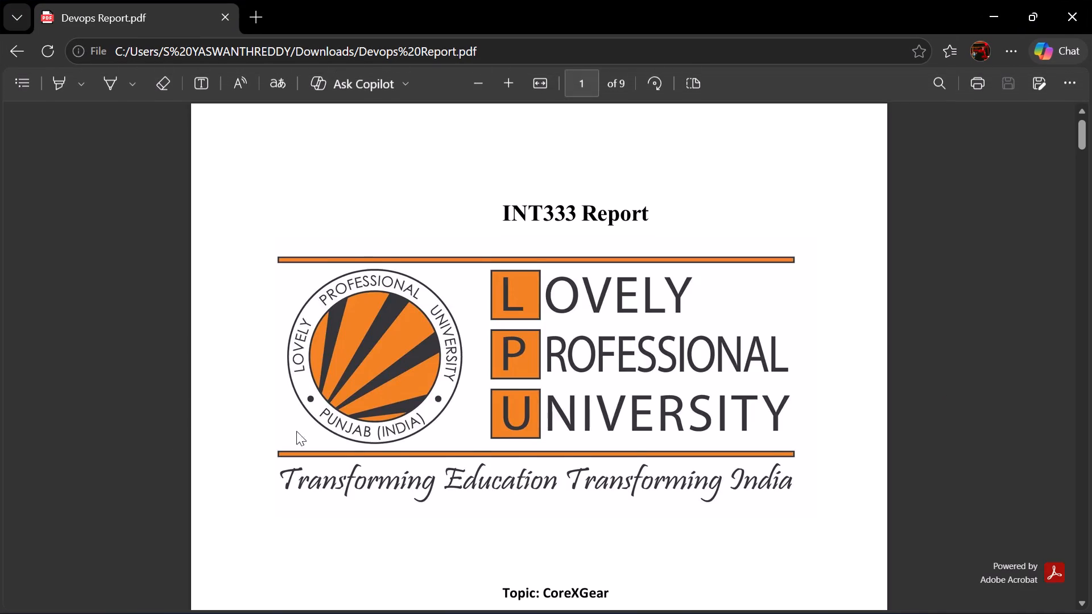
scroll(296, 431, down, 2)
scroll(301, 419, up, 8)
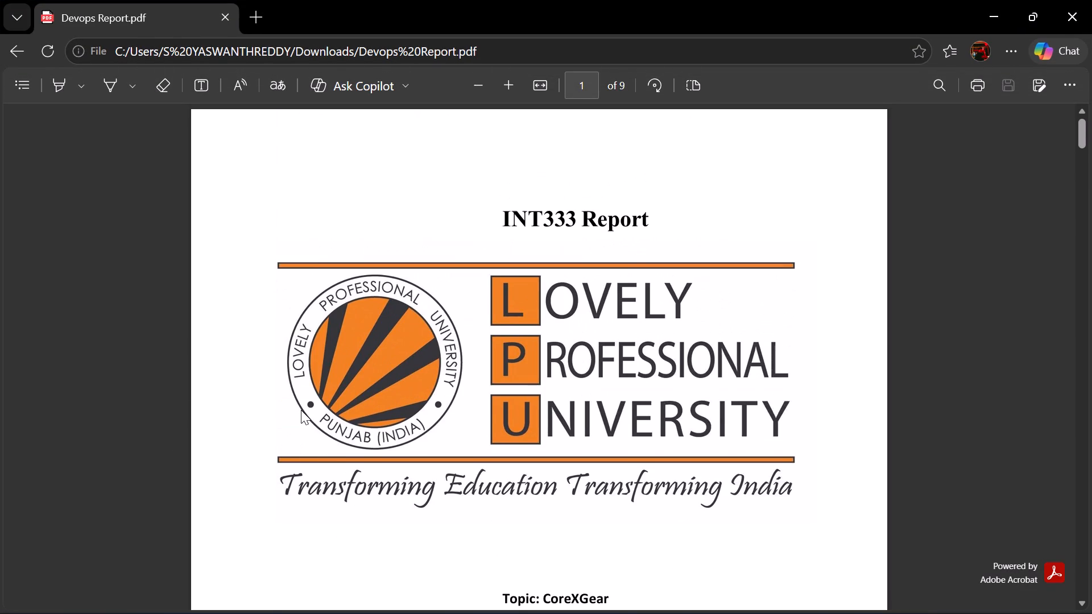
scroll(301, 410, down, 6)
scroll(303, 412, up, 3)
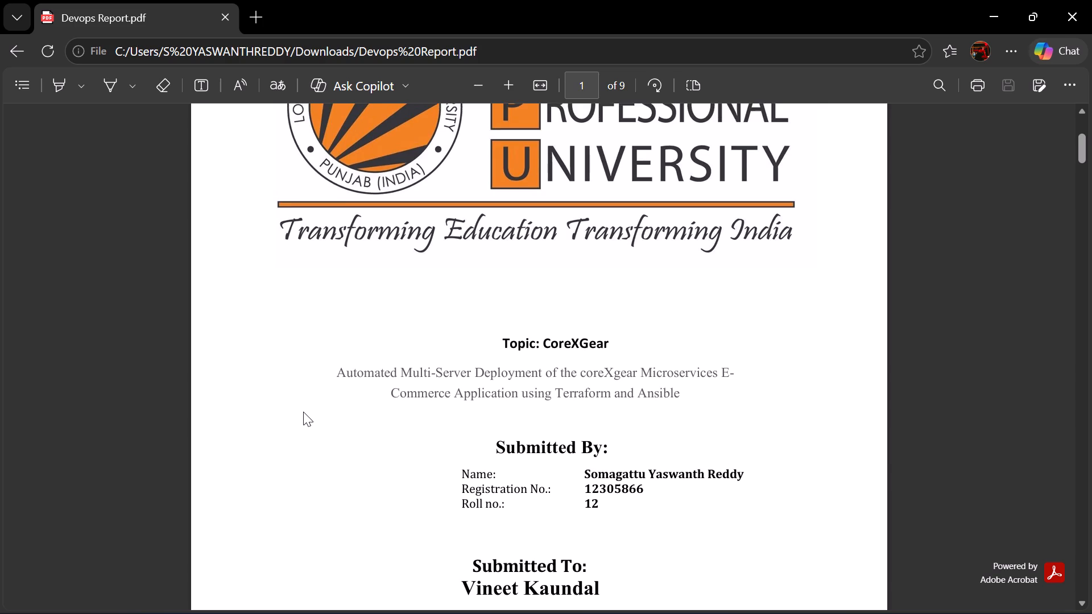
scroll(303, 412, down, 9)
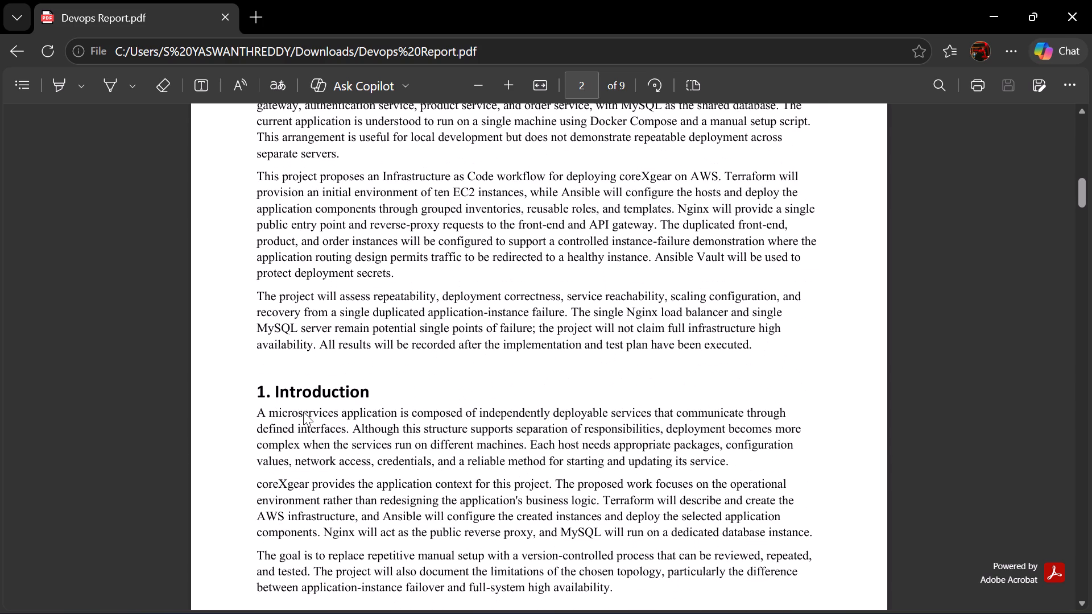
scroll(303, 412, down, 6)
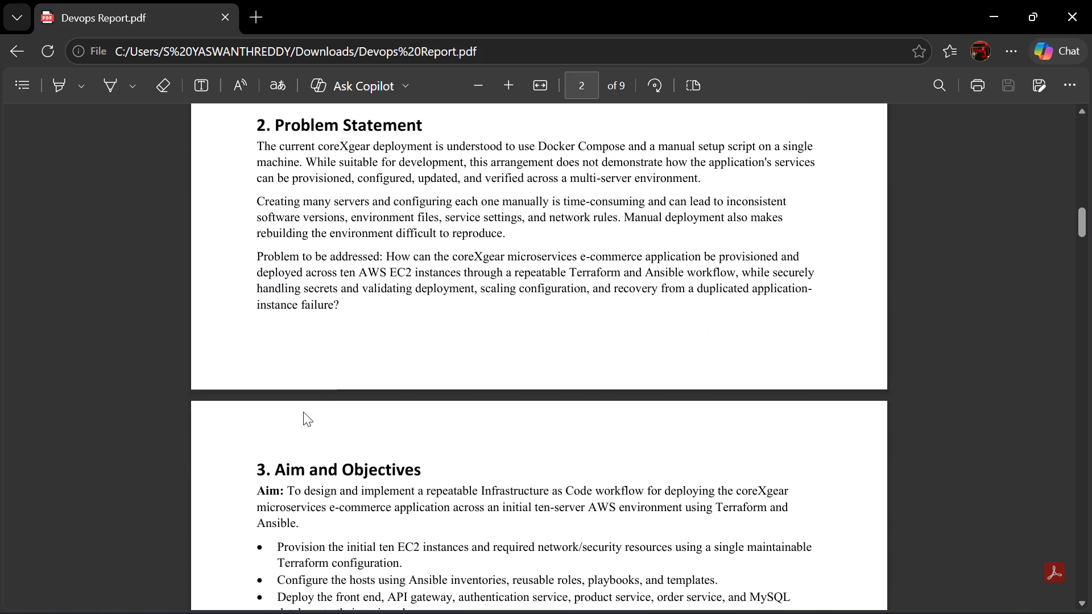
Review the report's aim and objectives, server allocation, tools table and proposed architecture sections.
scroll(303, 412, down, 11)
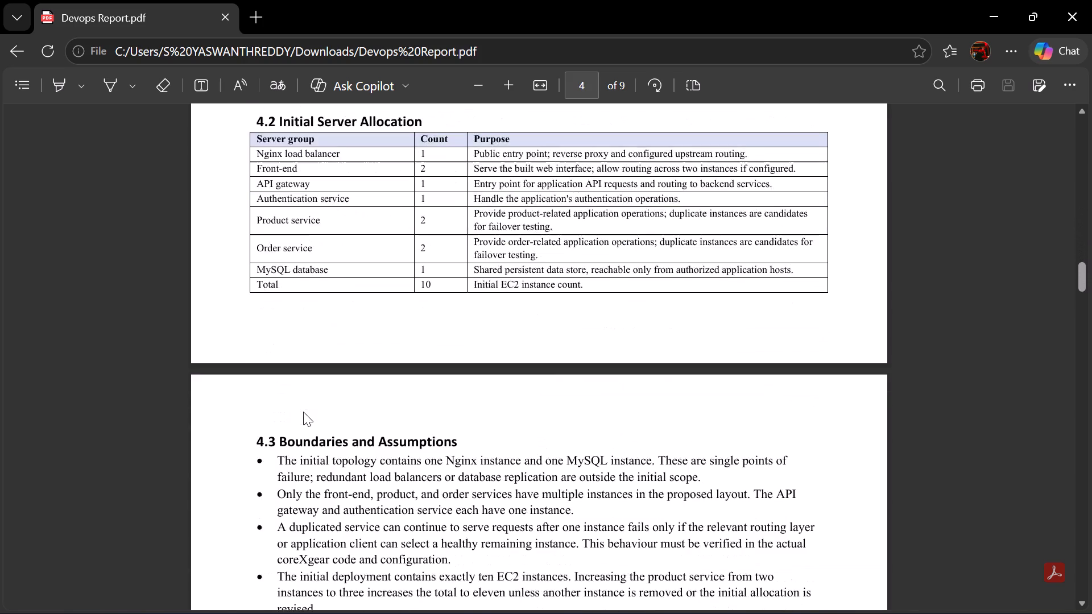
scroll(303, 412, down, 9)
scroll(303, 385, up, 1)
scroll(303, 385, down, 1)
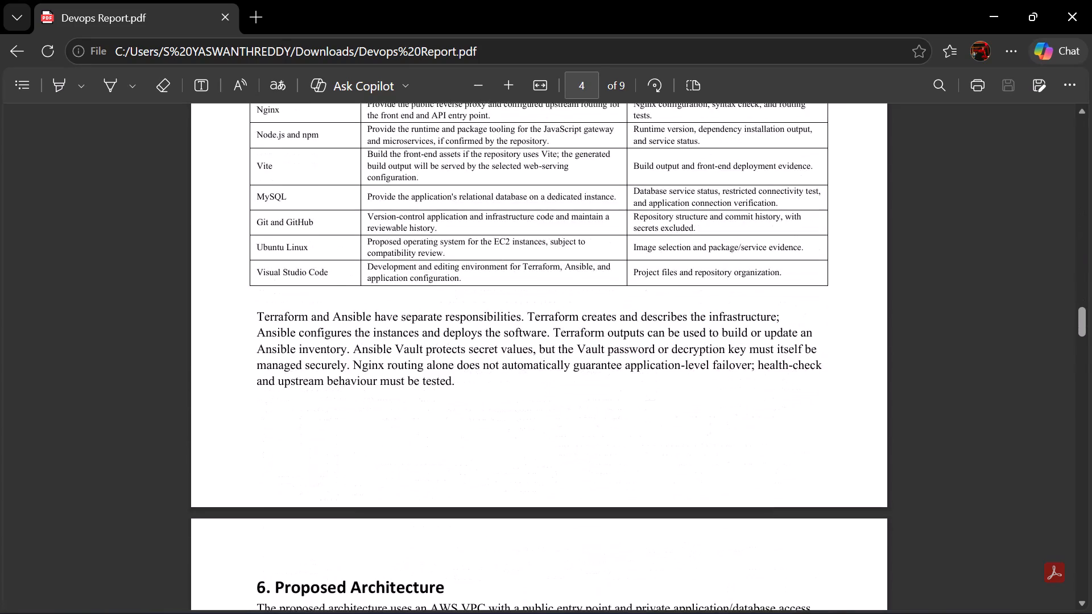
scroll(303, 385, down, 4)
scroll(303, 385, up, 1)
scroll(303, 385, down, 9)
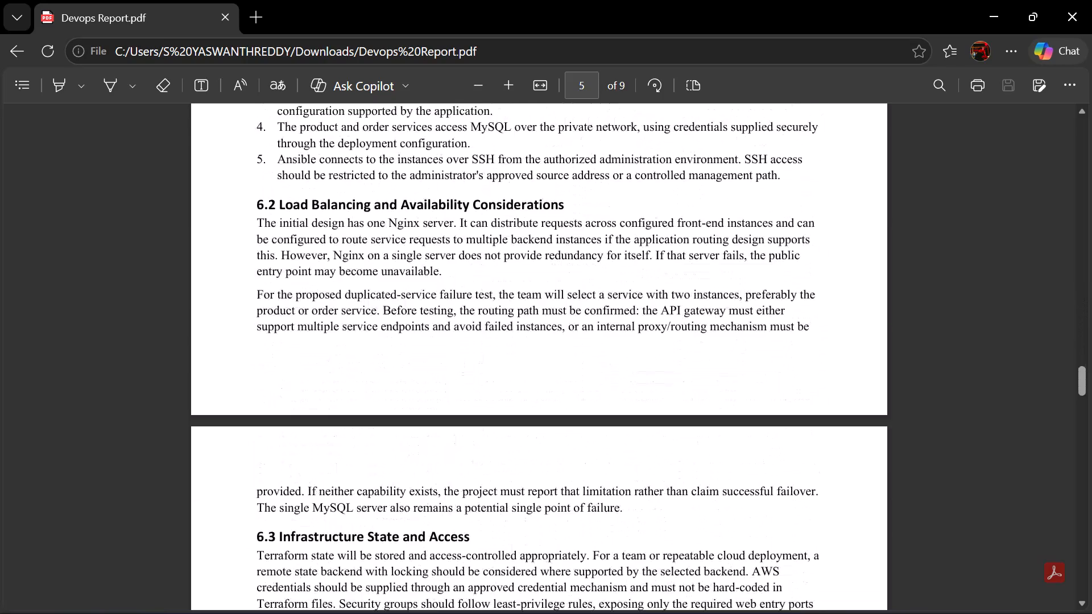
scroll(303, 385, down, 4)
scroll(303, 385, up, 2)
scroll(605, 516, up, 1)
scroll(599, 504, down, 1)
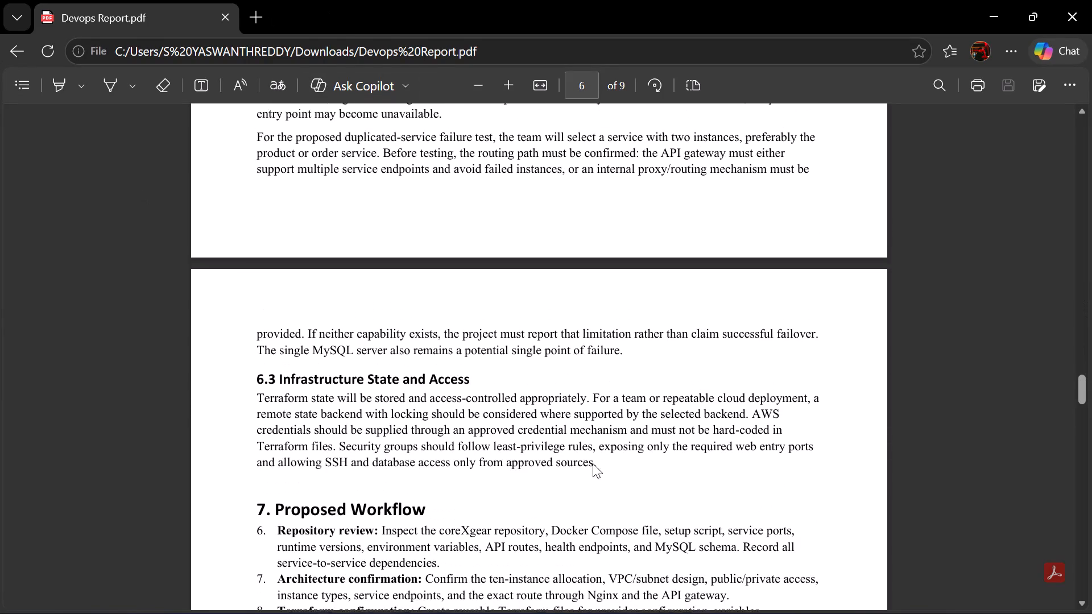
Review the rest of the report, from the proposed workflow and testing plan through to the references.
scroll(581, 445, down, 12)
scroll(629, 427, down, 4)
scroll(629, 427, up, 1)
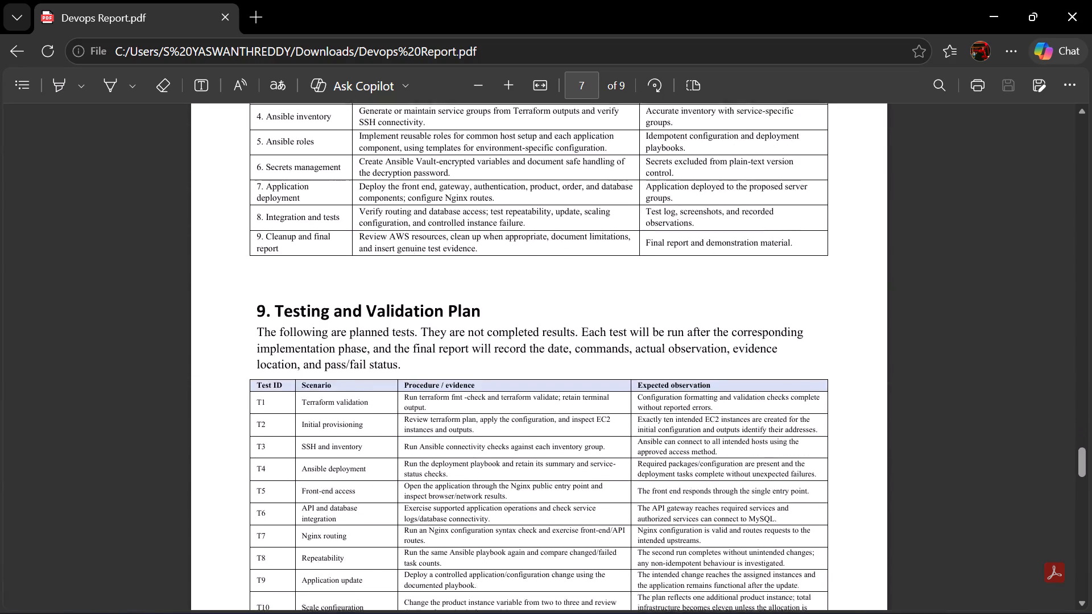
scroll(668, 437, down, 15)
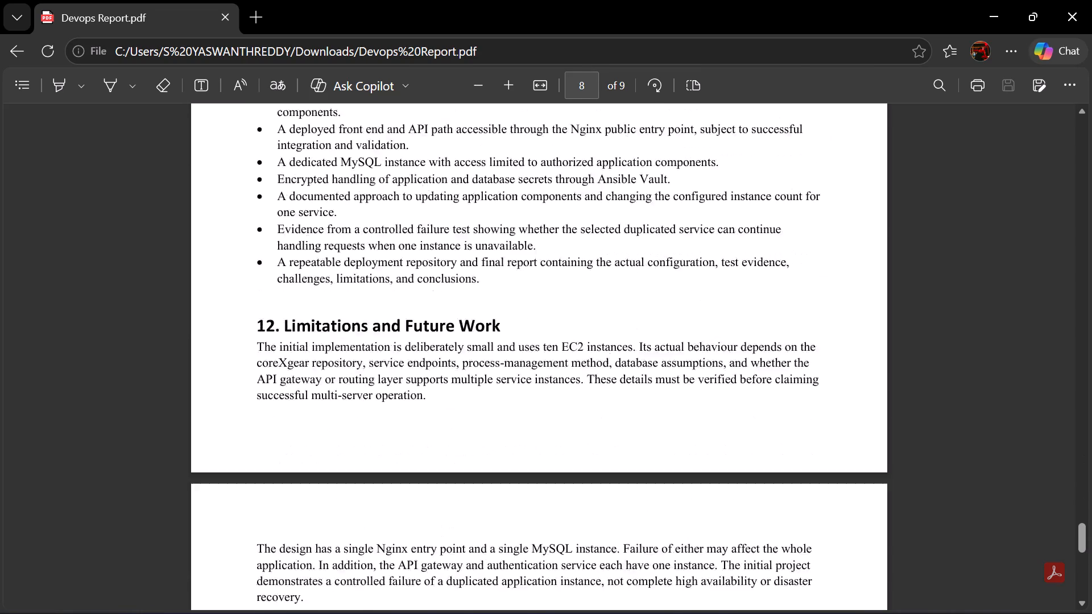
scroll(668, 437, down, 9)
scroll(674, 437, up, 1)
scroll(674, 437, down, 1)
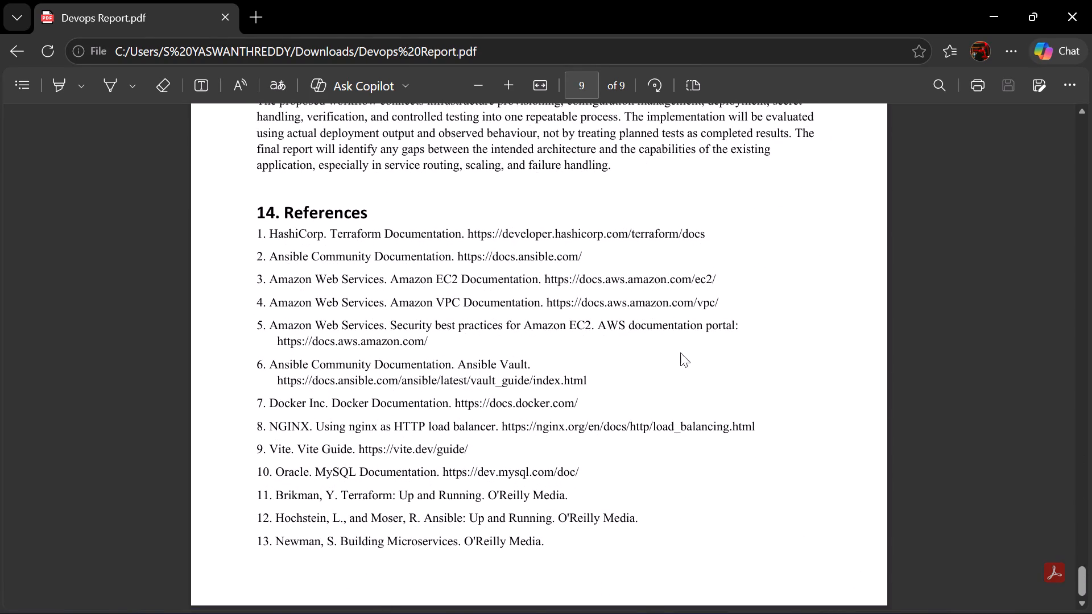
Open the Amazon EC2 Documentation link in the references, and close the PDF viewer and the Downloads window.
click(655, 276)
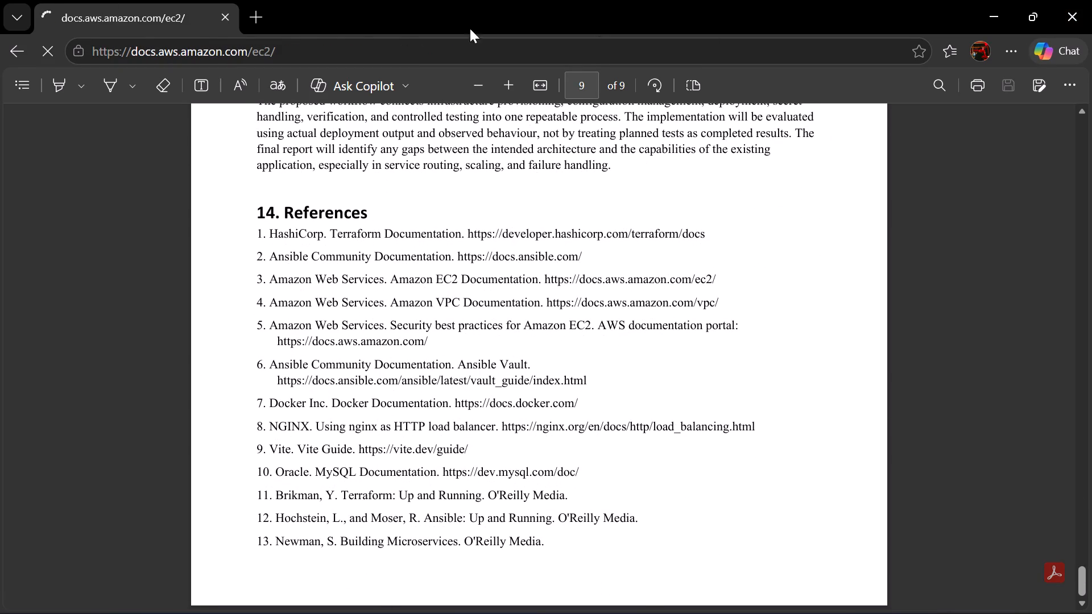
click(1091, 0)
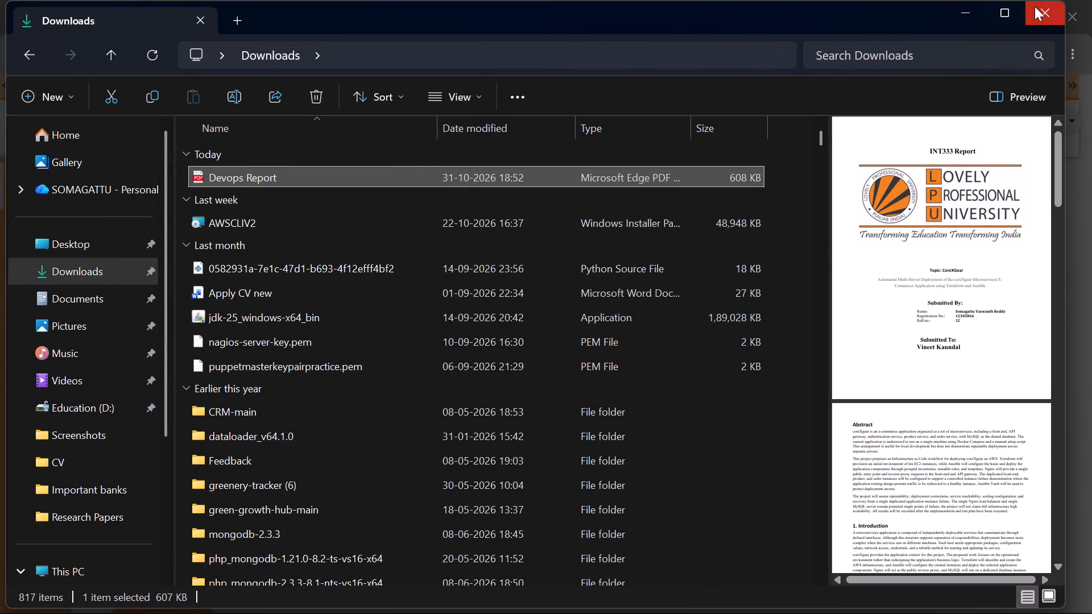
click(1035, 6)
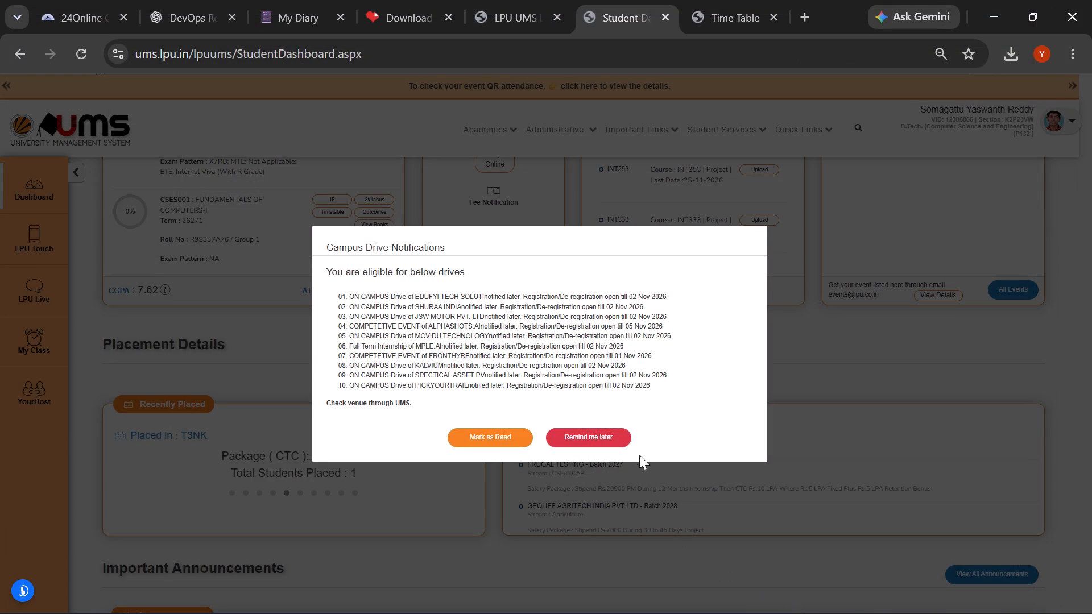
Postpone the Campus Drive Notifications on the Student Dashboard and open the upload page for the pending INT333 project assignment.
click(591, 446)
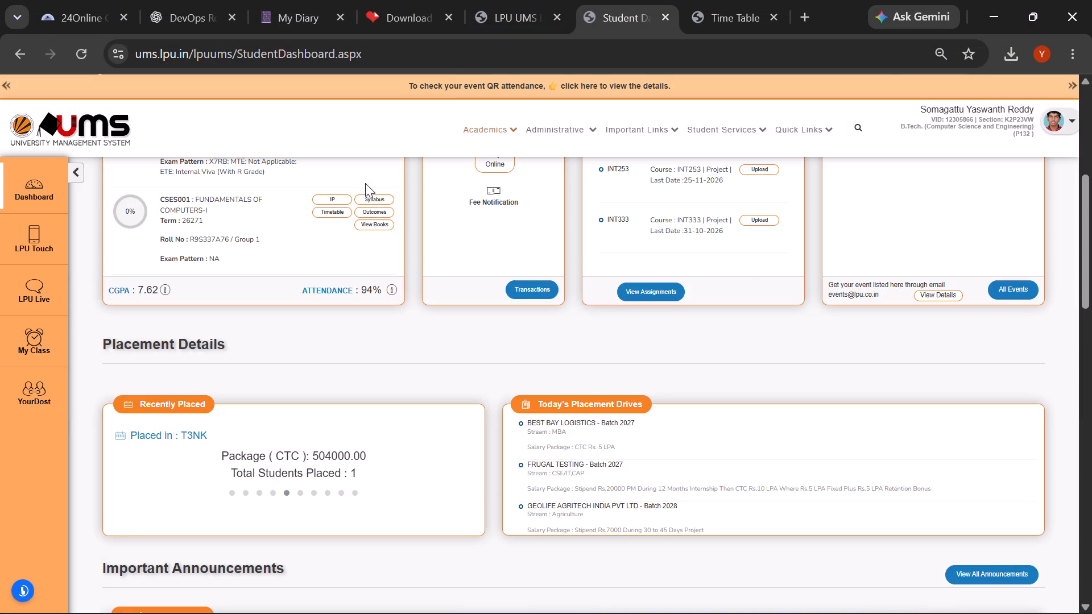
scroll(237, 203, up, 3)
scroll(257, 210, down, 3)
scroll(291, 216, up, 1)
scroll(683, 326, up, 1)
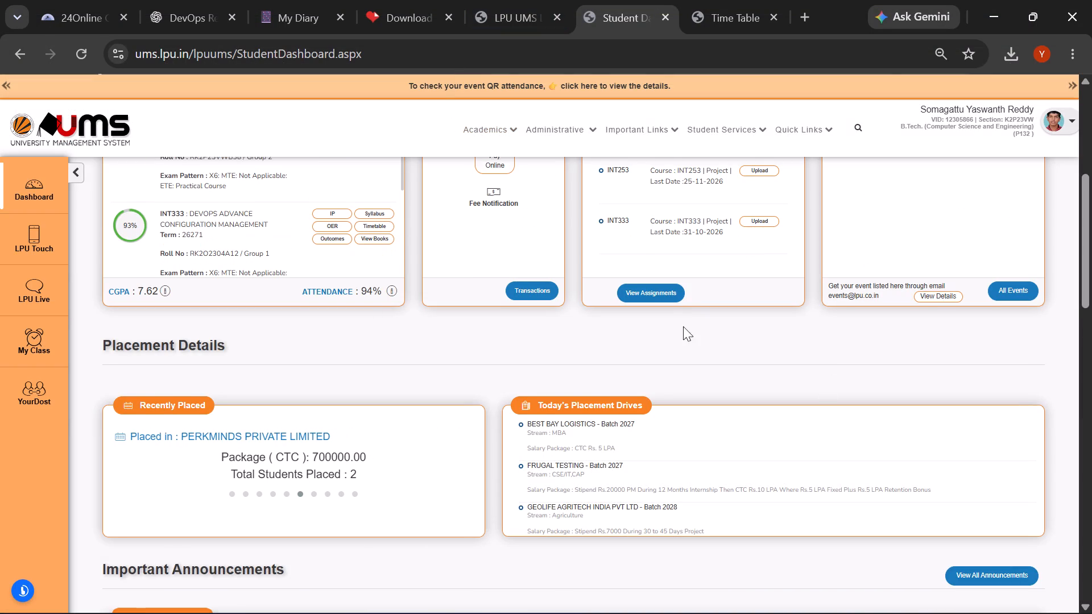
scroll(683, 326, up, 1)
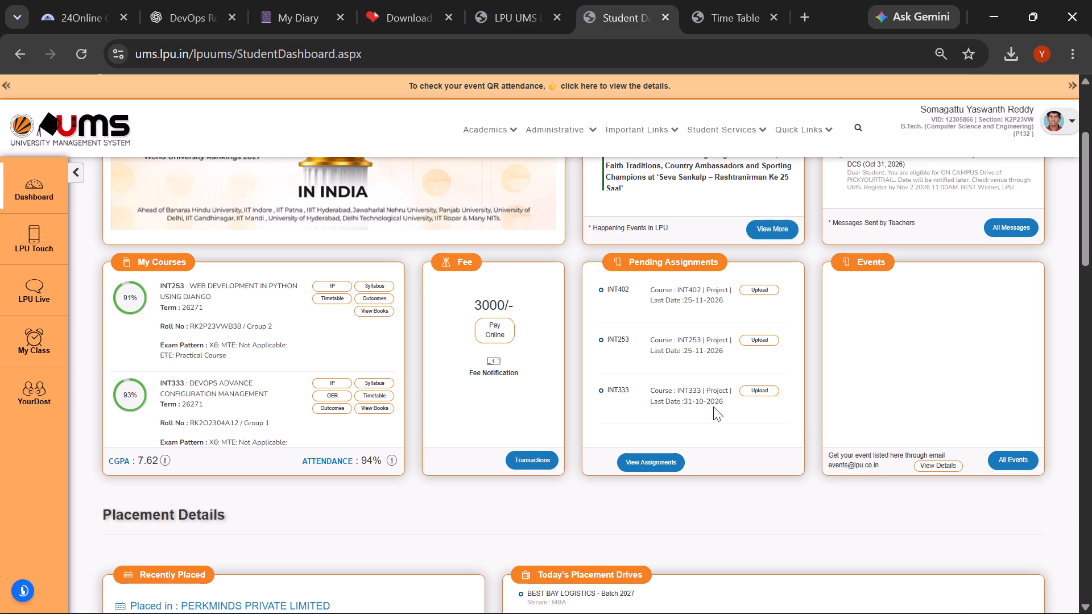
click(750, 388)
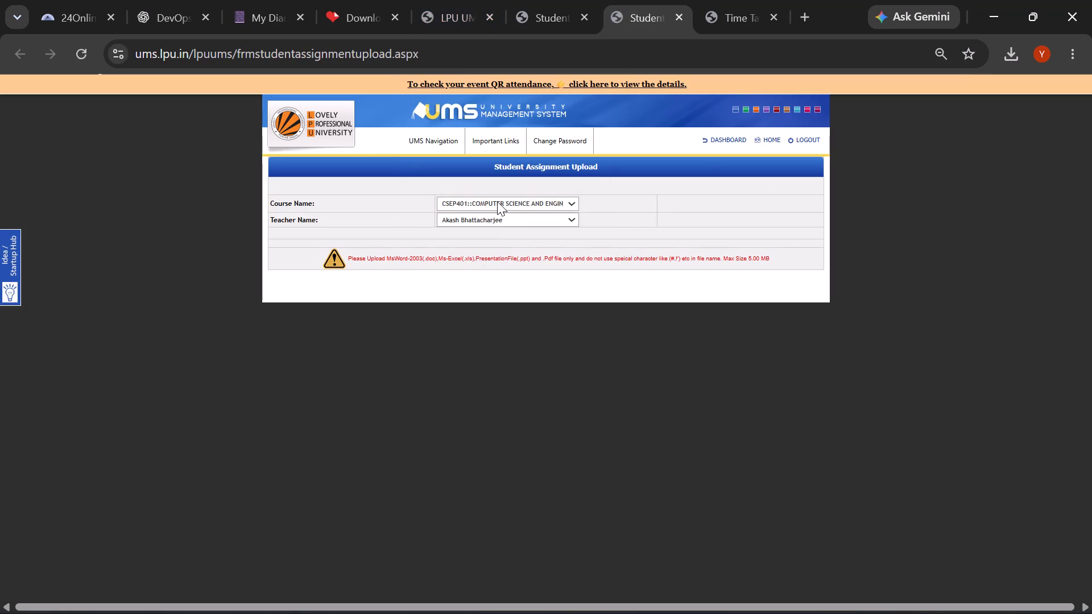
Select INT333::DEVOPS ADVANCE CONFIGURATION MANAGEMENT as the course for the assignment upload.
click(497, 201)
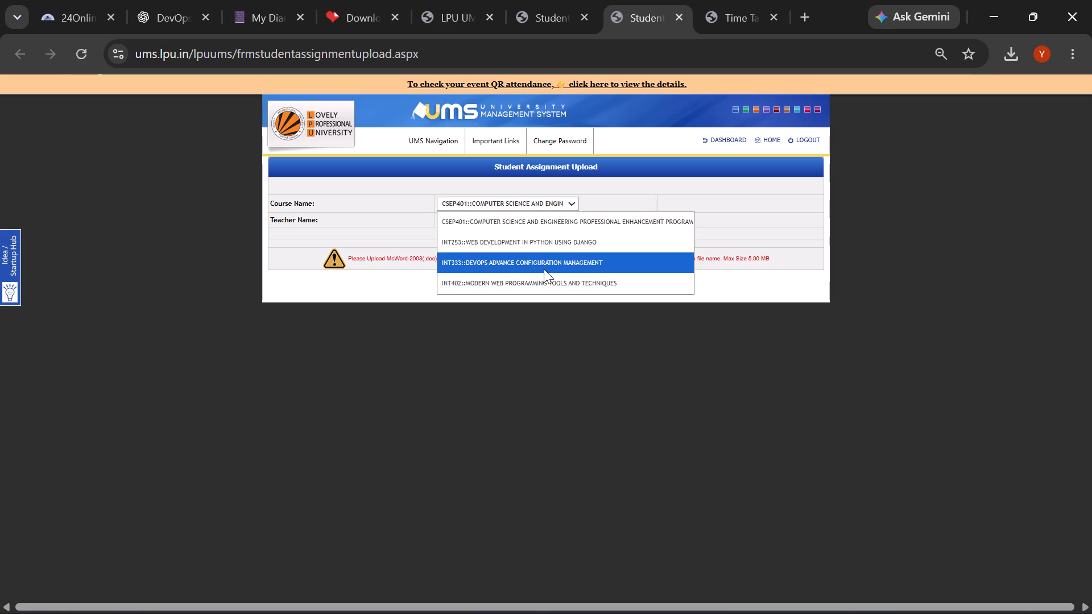
Set the assignment upload's course to INT333::DEVOPS ADVANCE CONFIGURATION MANAGEMENT and select the course teacher, the last name offered.
click(544, 269)
click(519, 223)
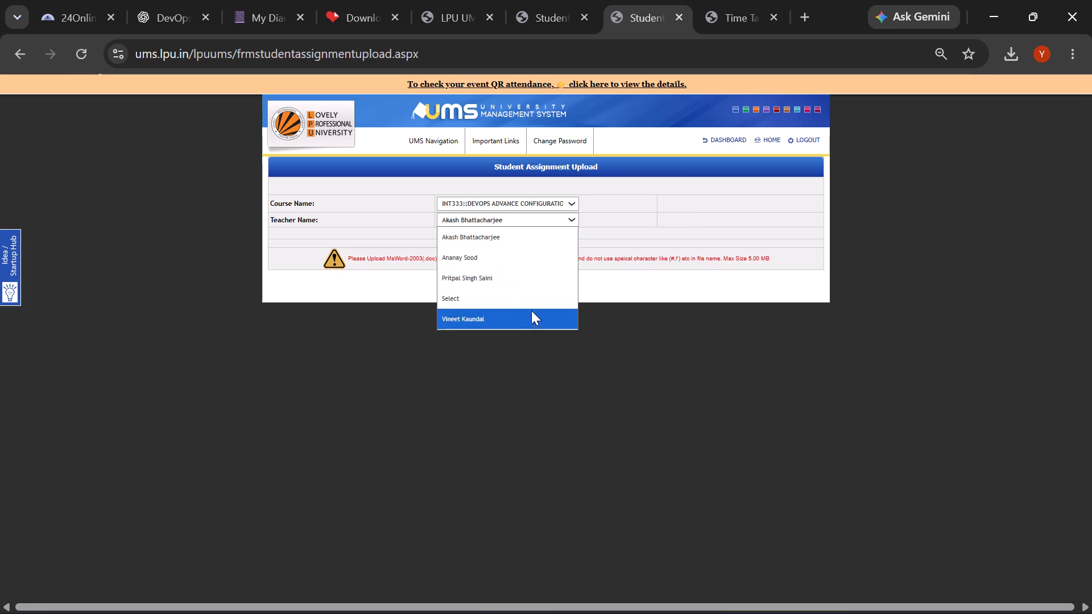
click(531, 316)
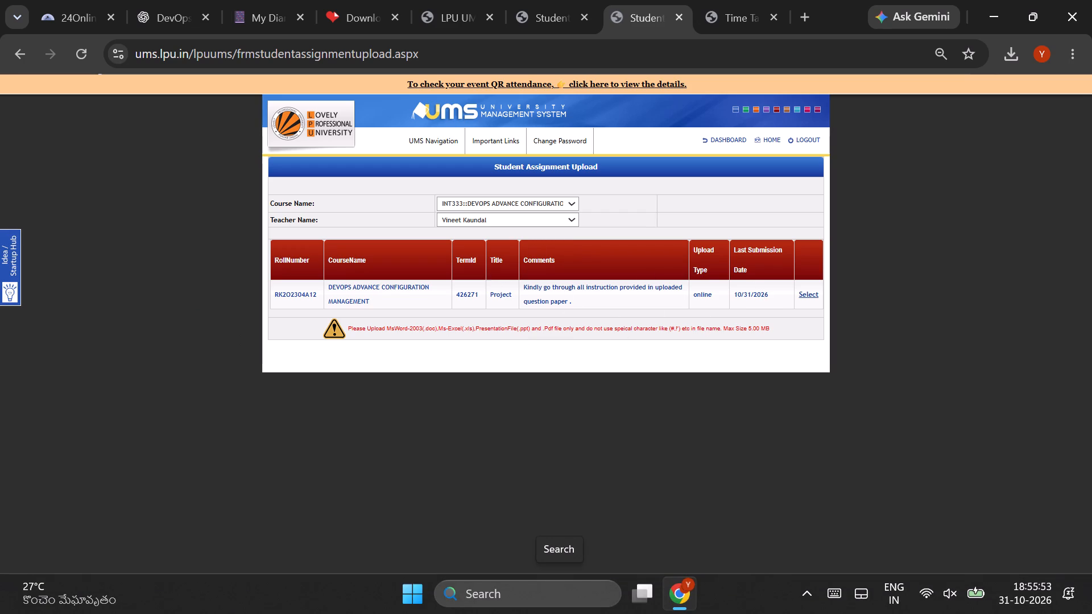
Search the computer for the WhatsApp app and open it.
click(539, 595)
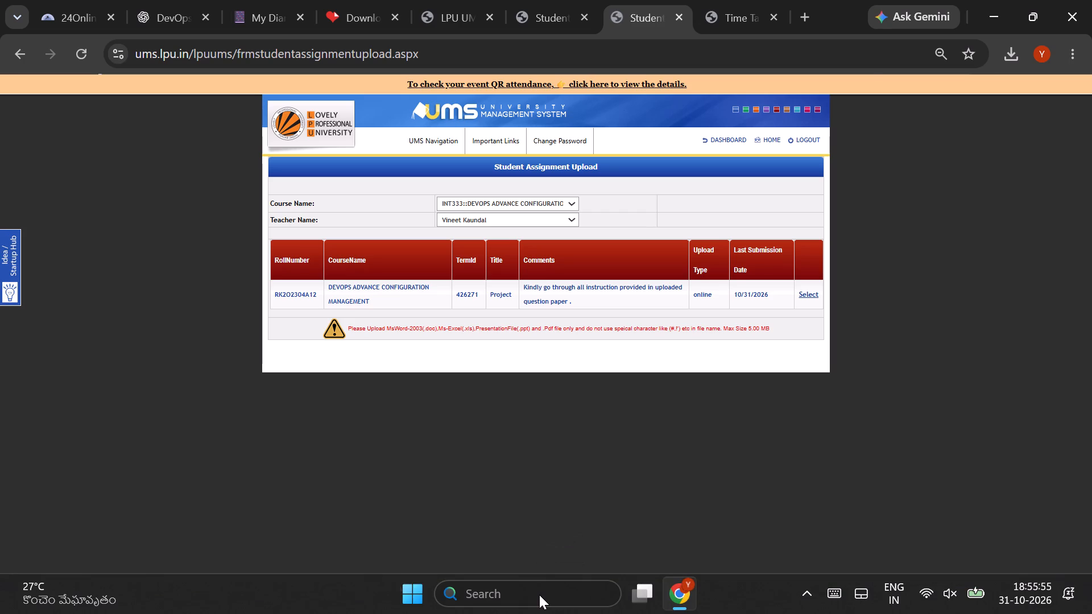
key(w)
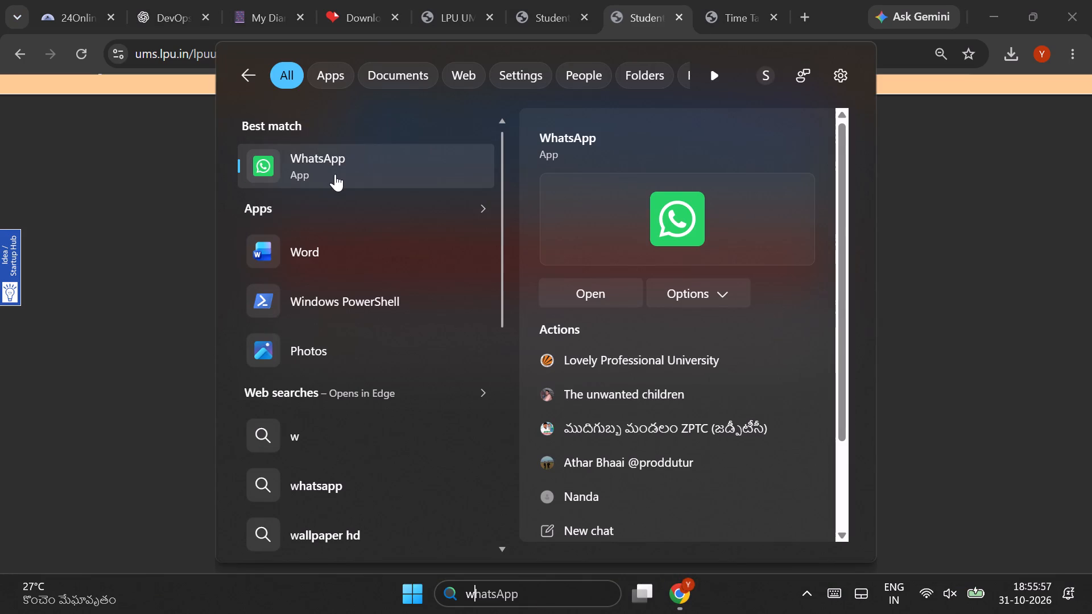
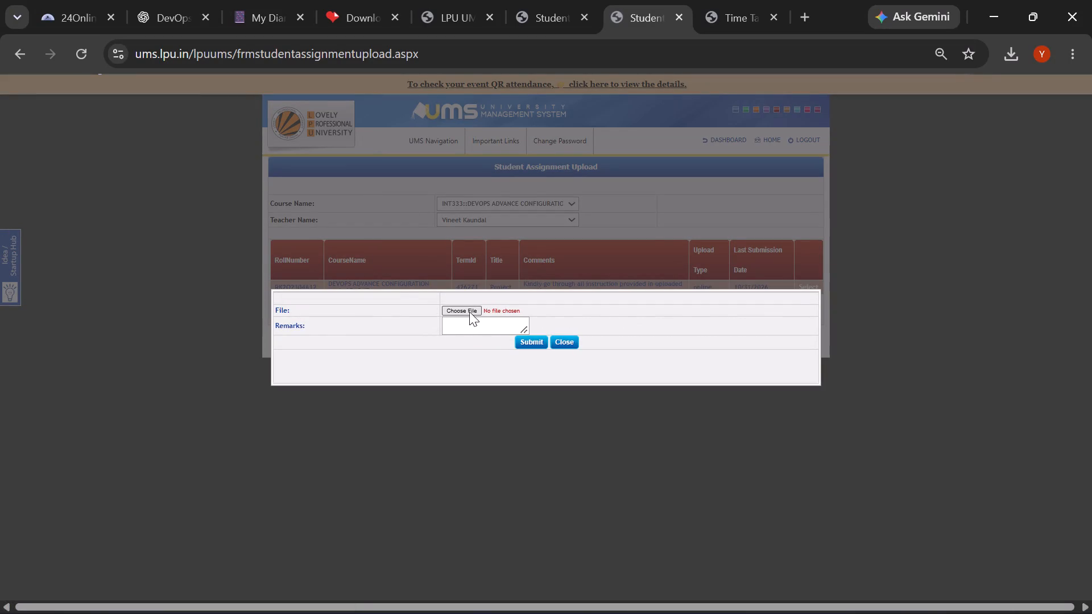
Attach the Devops Report PDF from the Downloads folder as the file for the INT333 assignment upload.
click(465, 311)
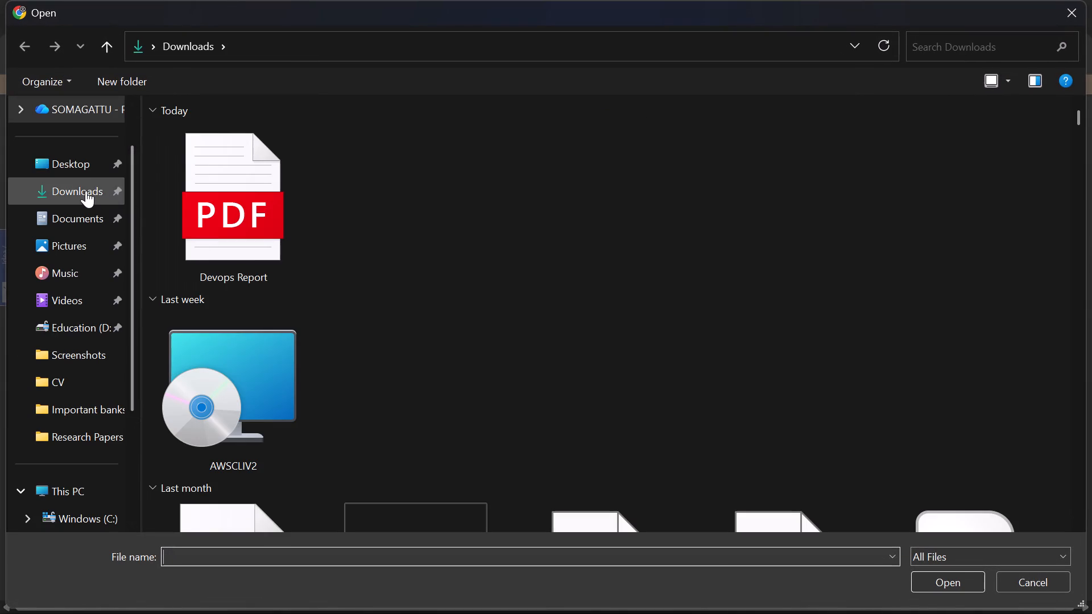
click(86, 190)
click(247, 218)
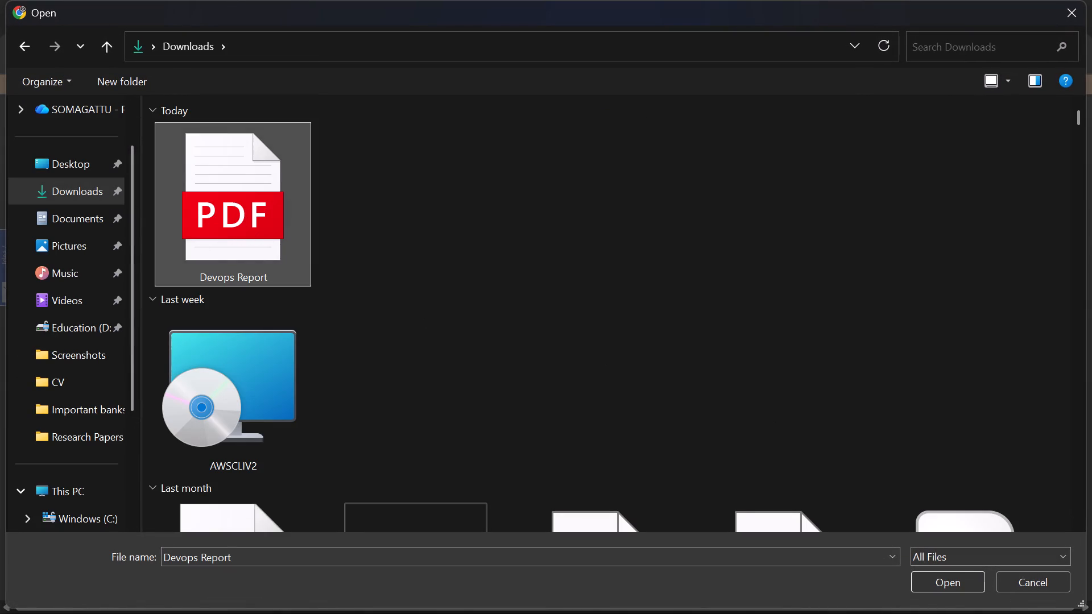
click(941, 578)
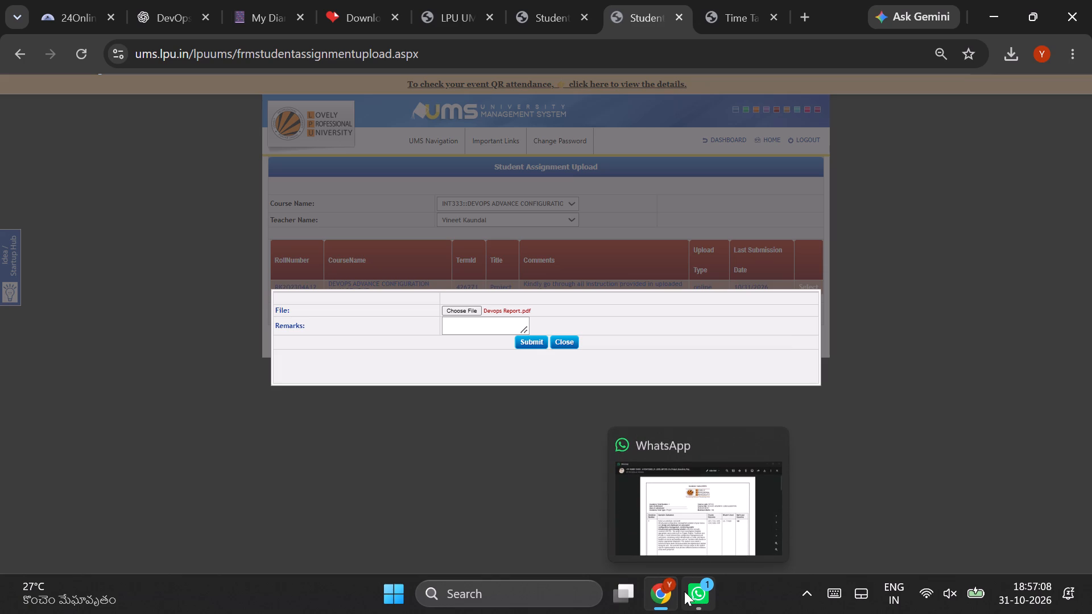
Find the Devops Report PDF in the Downloads folder and open it for a last check before submission.
click(574, 593)
key(f)
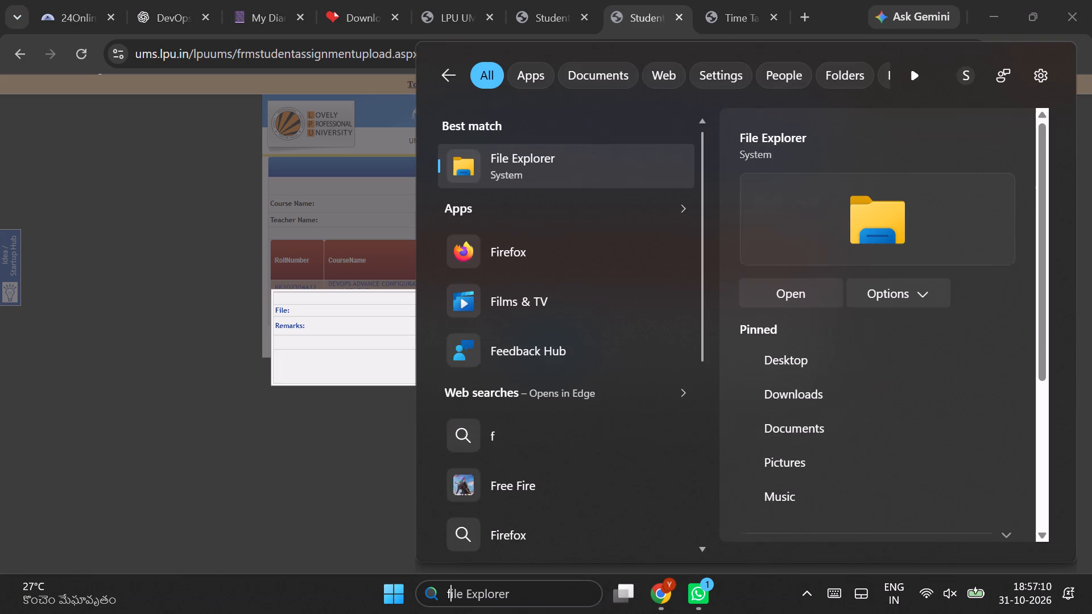
click(578, 154)
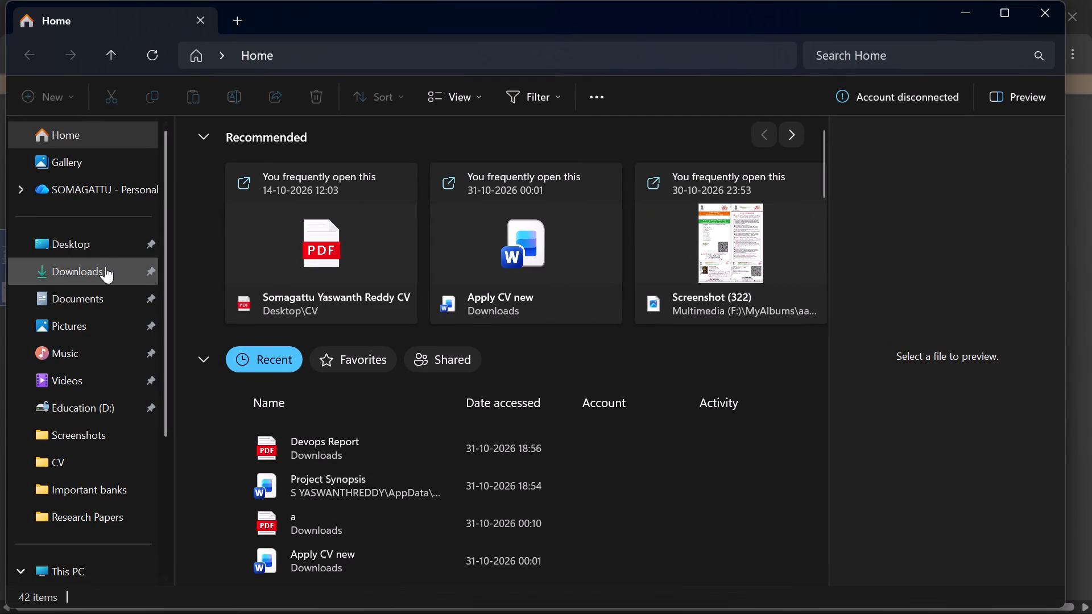
click(105, 266)
click(113, 263)
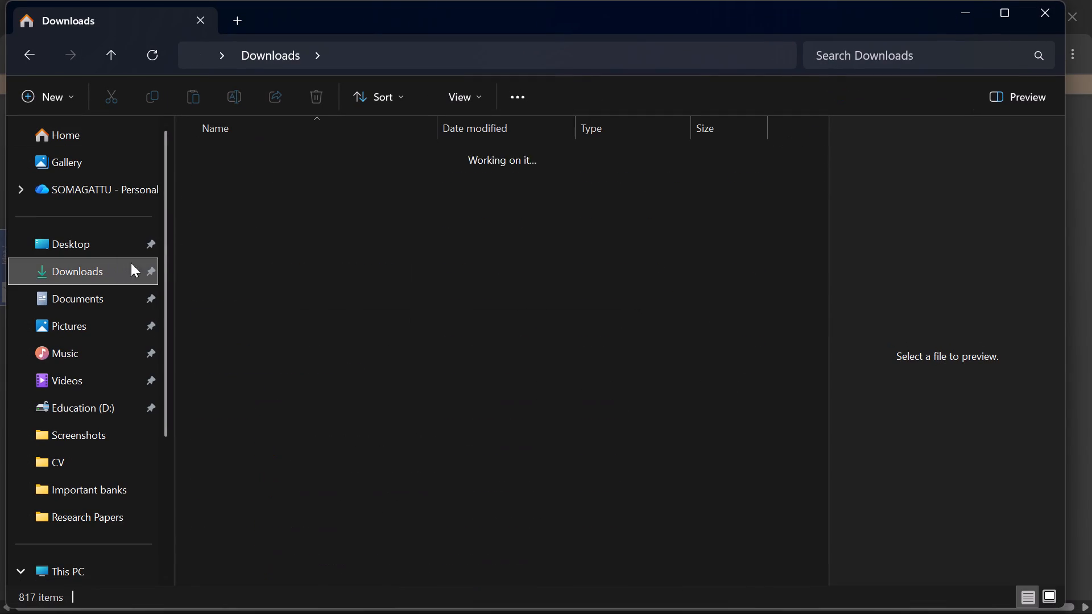
click(375, 189)
double_click(373, 180)
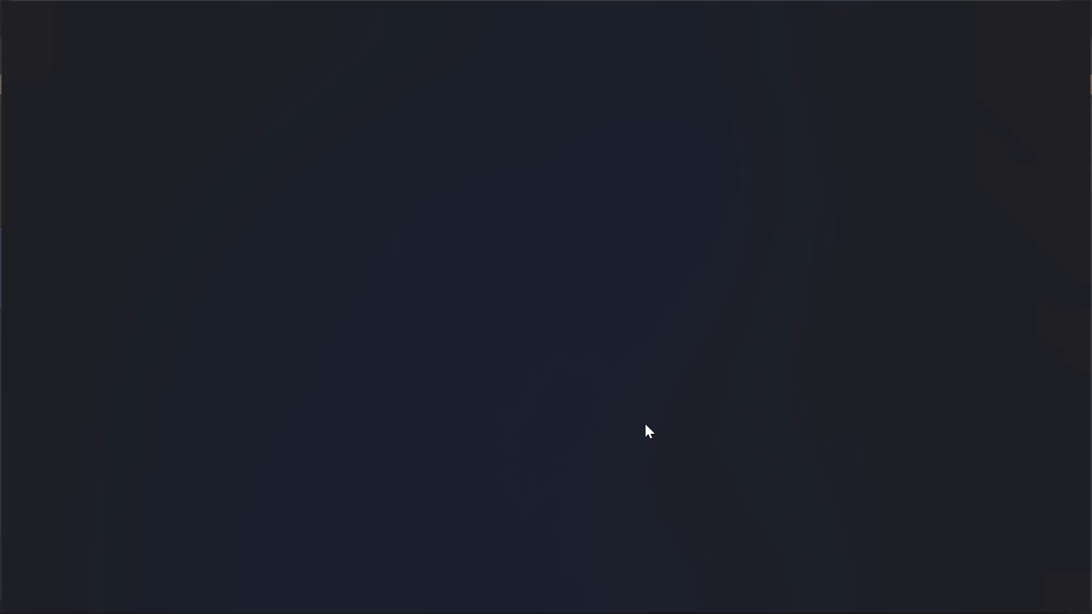
Check the report's cover page, including the CoreXGear topic and the Submitted By and Submitted To details, and close the PDF viewer.
scroll(653, 503, down, 4)
scroll(661, 487, up, 4)
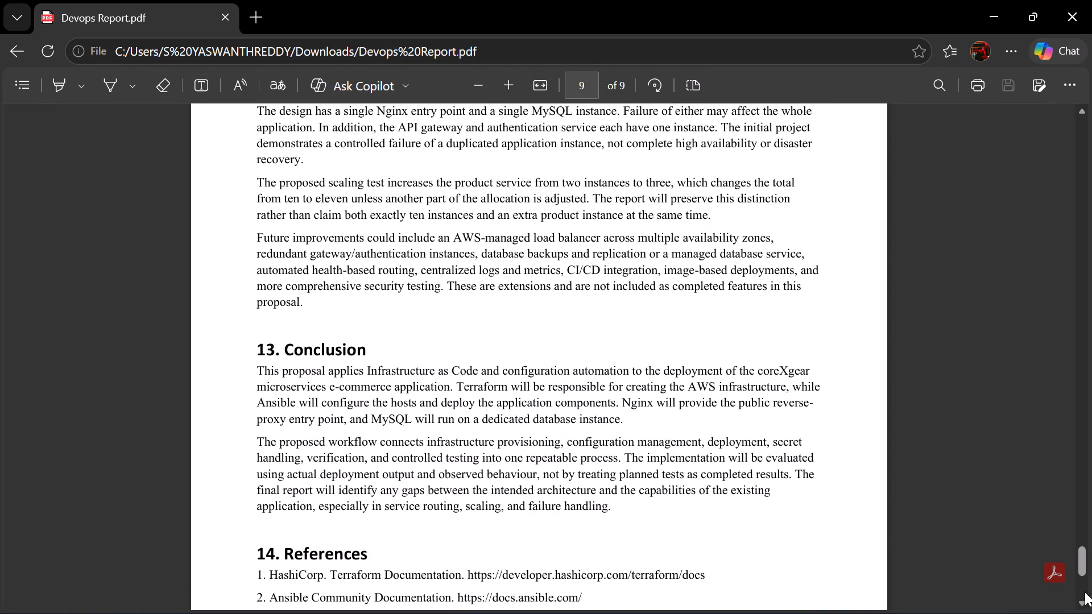
drag(1083, 554, 1048, 103)
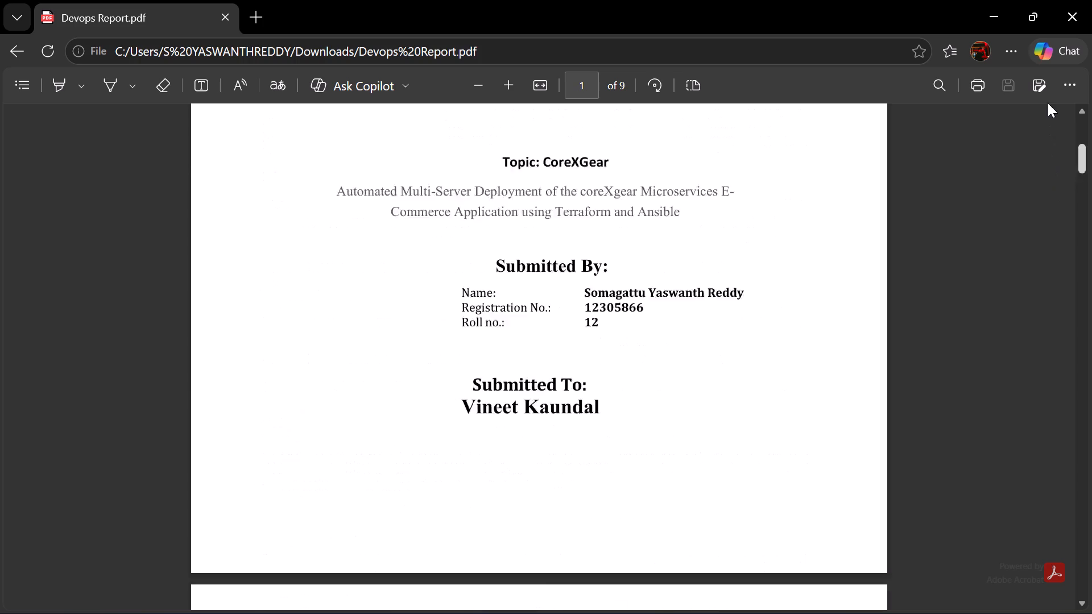
drag(1048, 103, 1034, 51)
scroll(773, 356, up, 1)
scroll(773, 356, down, 4)
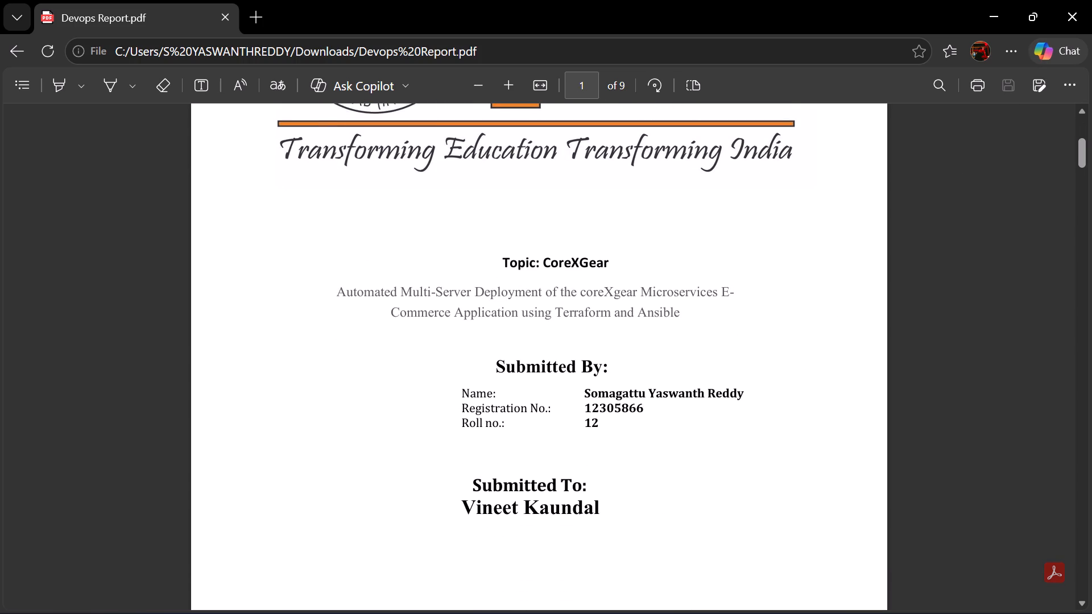
scroll(644, 414, up, 5)
scroll(633, 218, down, 7)
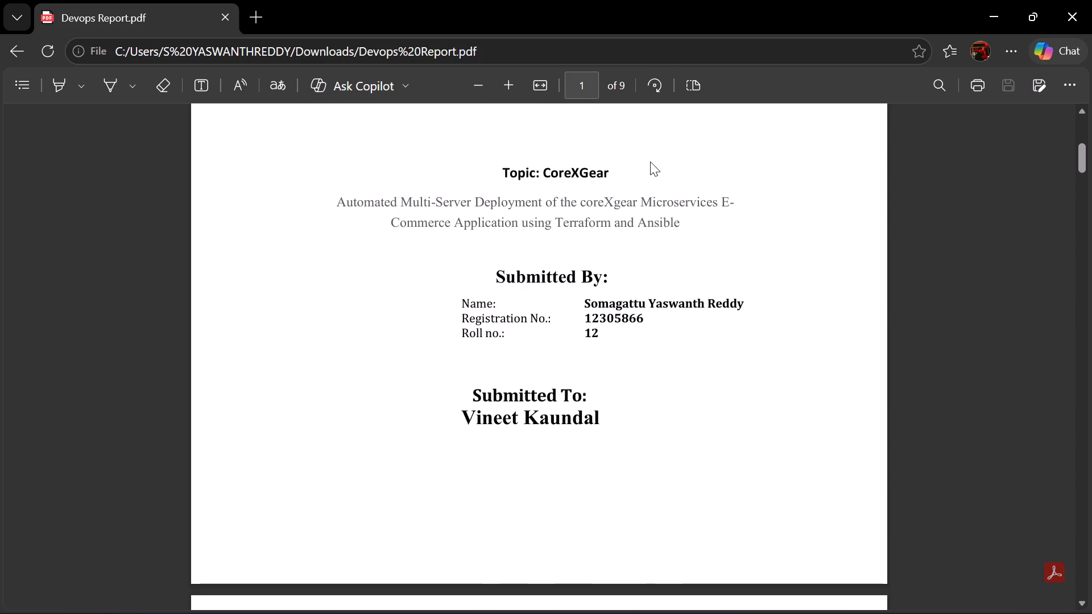
scroll(650, 161, down, 8)
click(1091, 0)
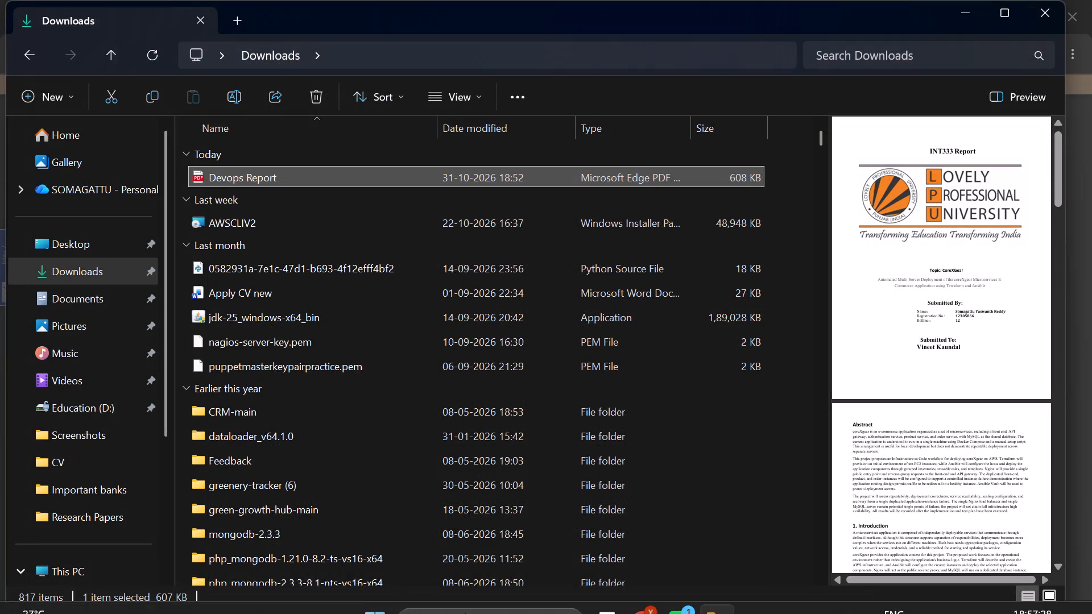
Return to the UMS assignment upload form in Chrome and submit Devops Report.pdf for the INT333 project.
click(655, 602)
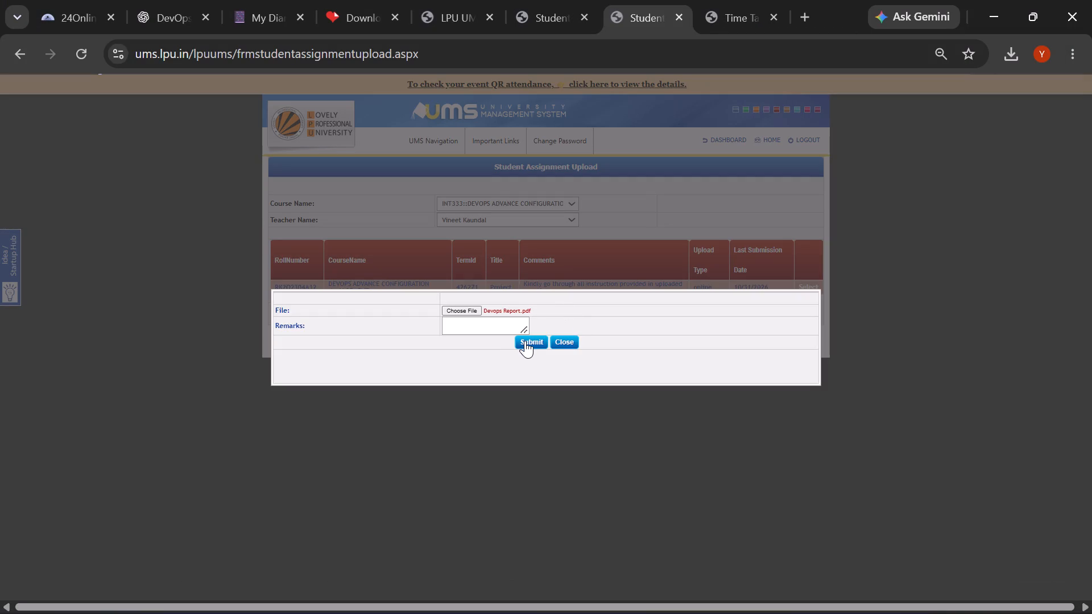
click(525, 341)
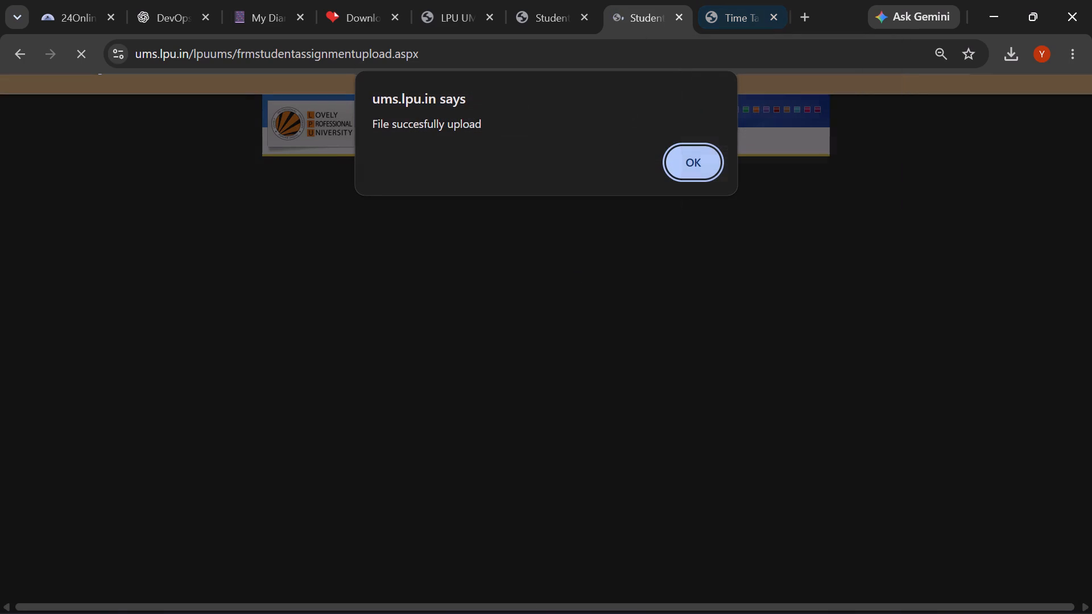
click(691, 157)
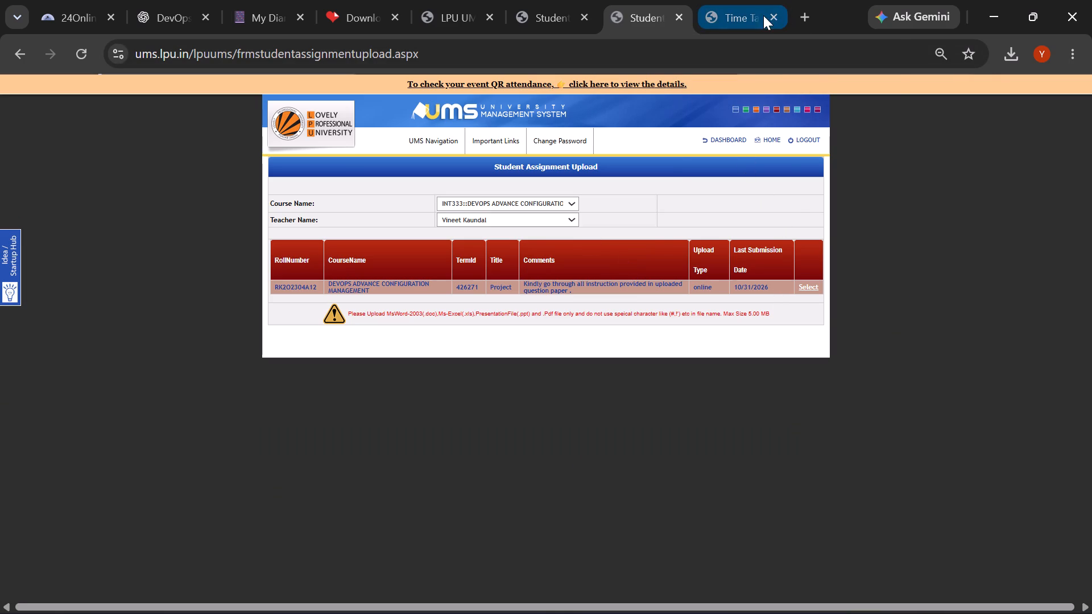
Close the Time Table, Student Assignment Upload and Student Dashboard tabs, leaving a new blank tab open.
click(779, 13)
click(806, 14)
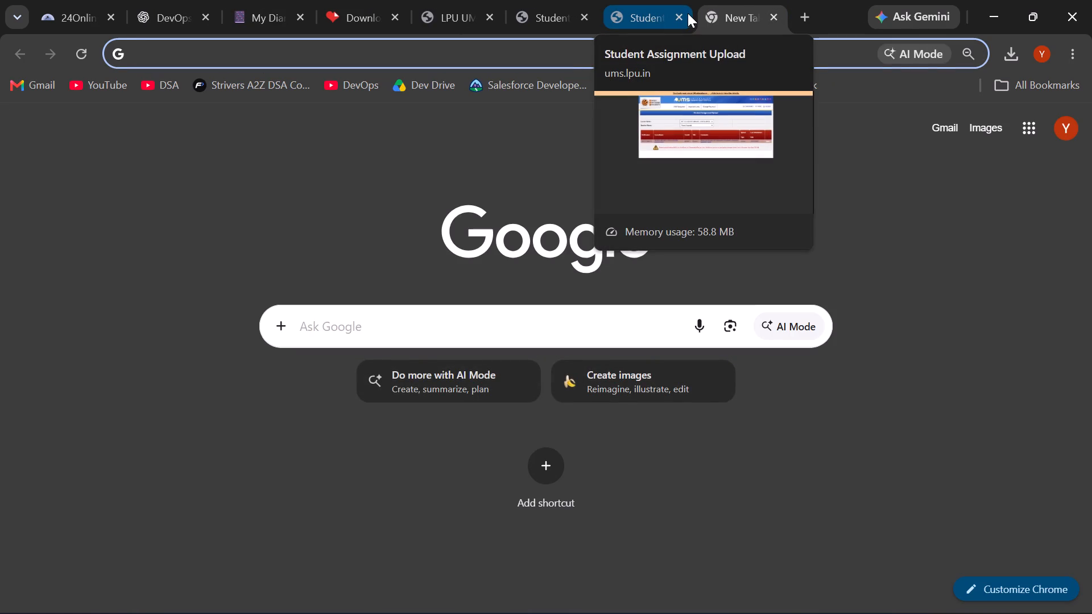
click(677, 18)
click(589, 18)
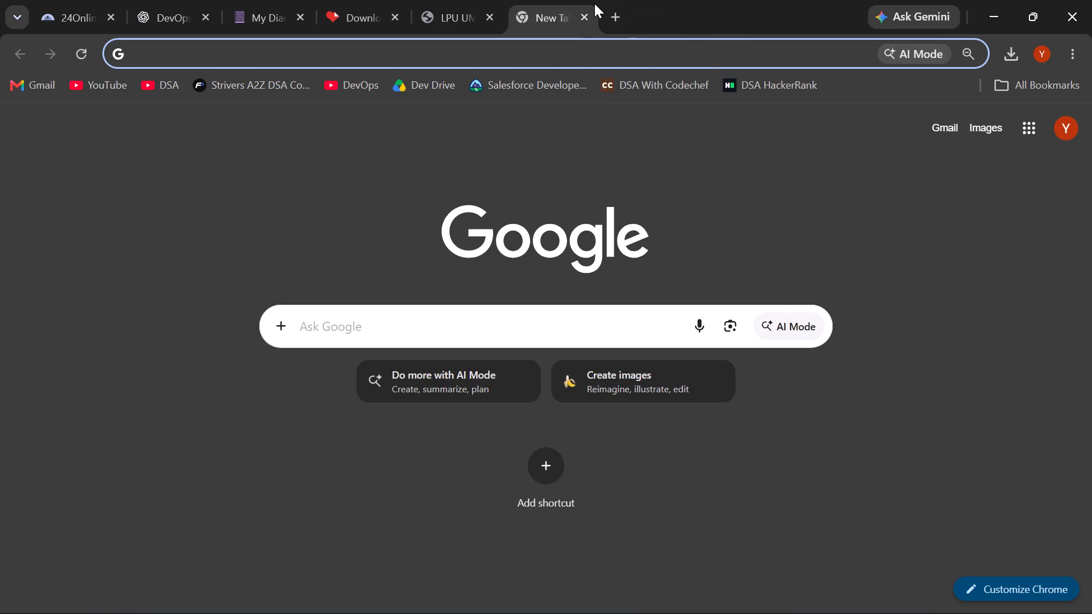